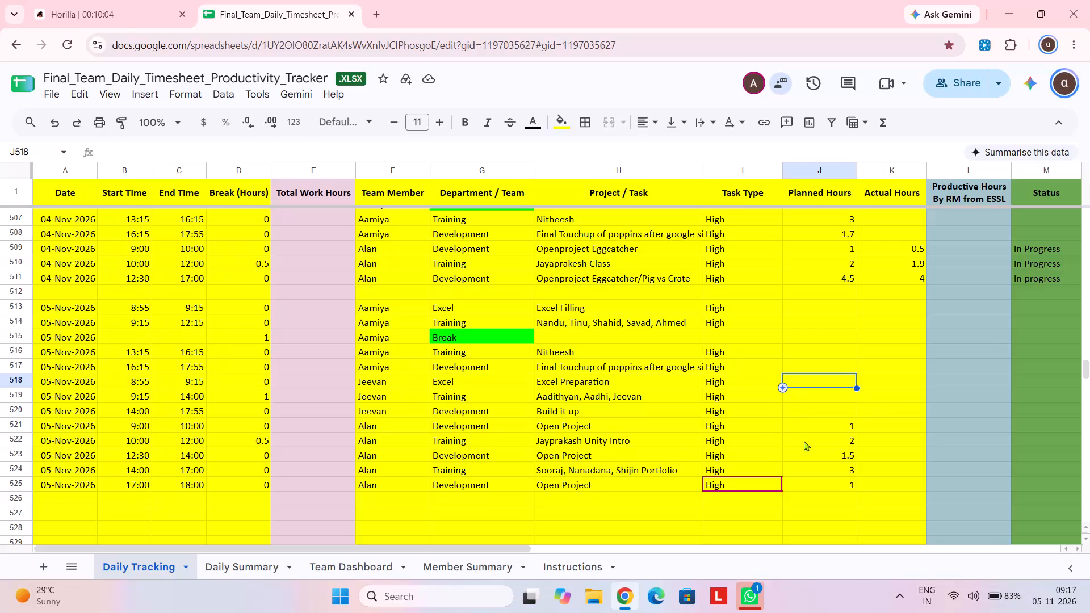
Enter 0.3 planned hours for Aamiya's Excel Filling task on 05-Nov-2026 (row 513).
{"action": "scroll", "coordinate": [837, 457], "scroll_direction": "up", "scroll_amount": 1}
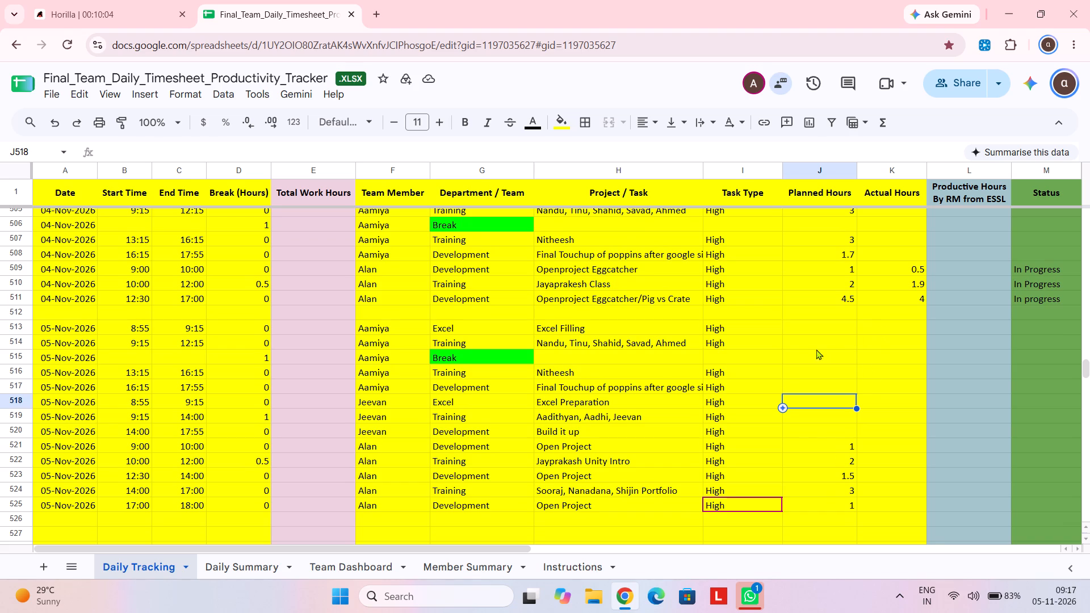
{"action": "left_click", "coordinate": [813, 330]}
{"action": "scroll", "coordinate": [813, 330], "scroll_direction": "down", "scroll_amount": 1}
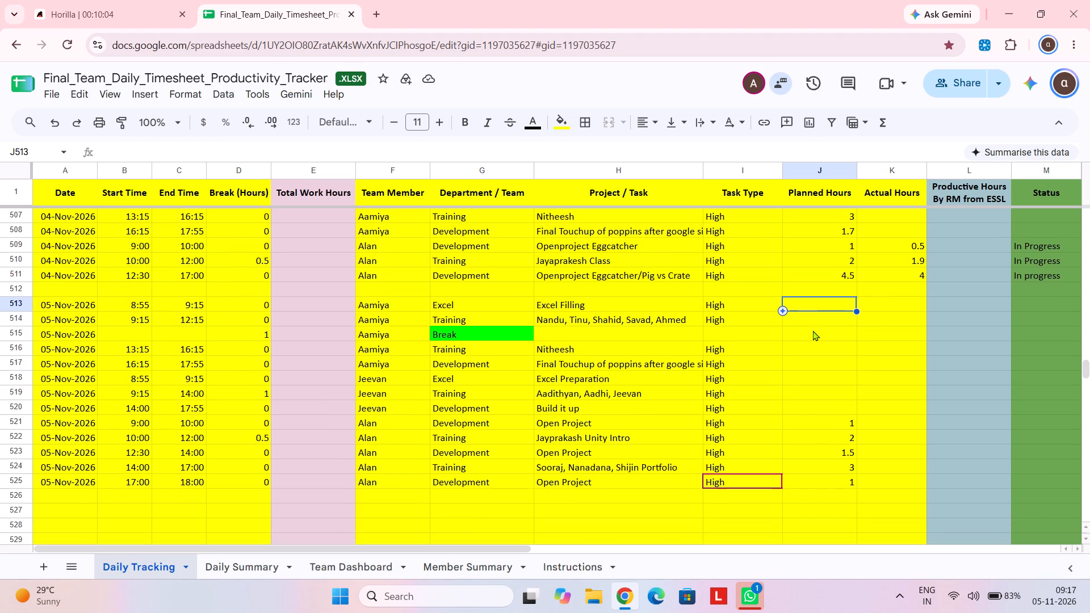
{"action": "scroll", "coordinate": [813, 330], "scroll_direction": "down", "scroll_amount": 1}
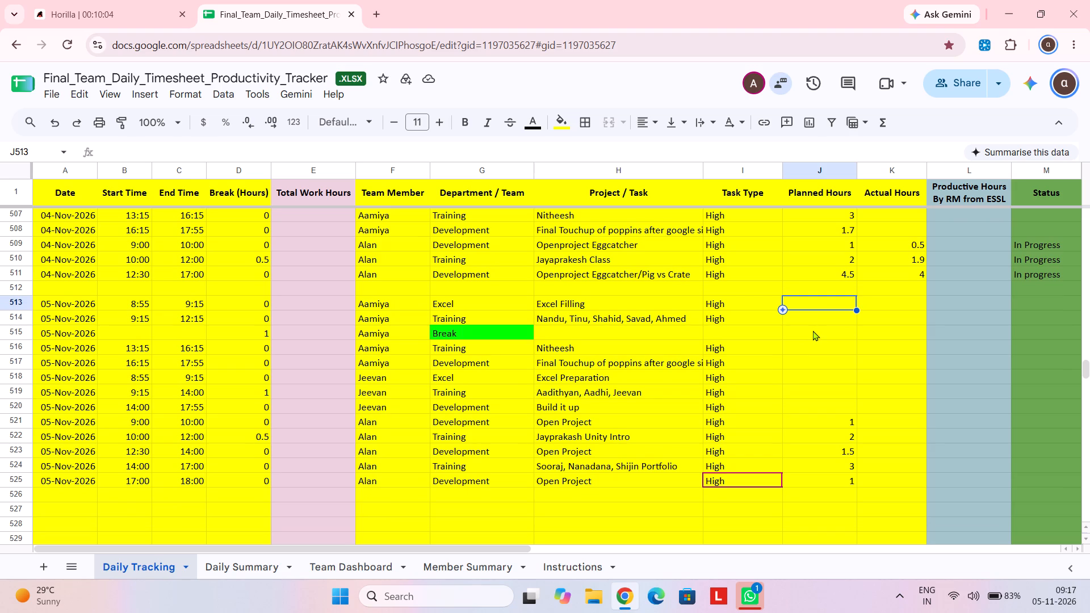
{"action": "type", "text": "0.3"}
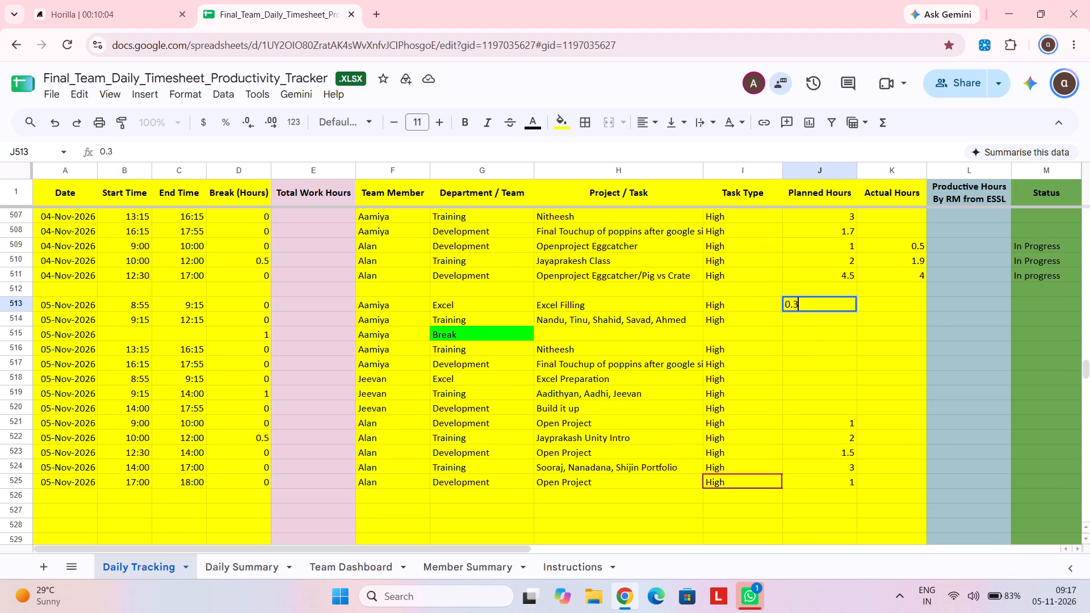
{"action": "key", "text": "Down"}
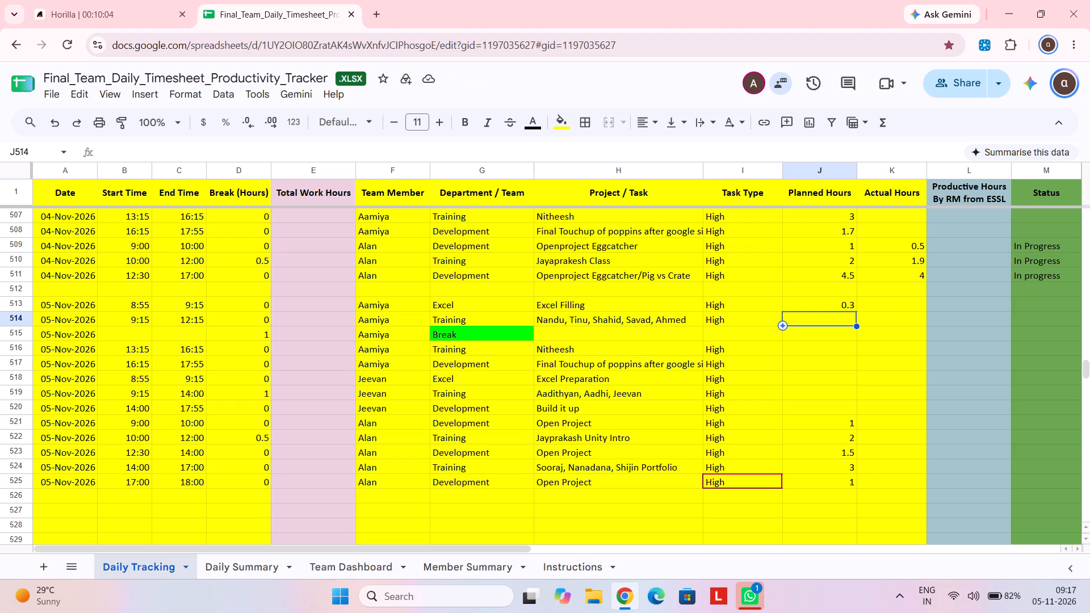
Enter 3.95 planned hours for Jeevan's Build it up task on 05-Nov-2026 (row 520).
{"action": "scroll", "coordinate": [958, 346], "scroll_direction": "up", "scroll_amount": 1}
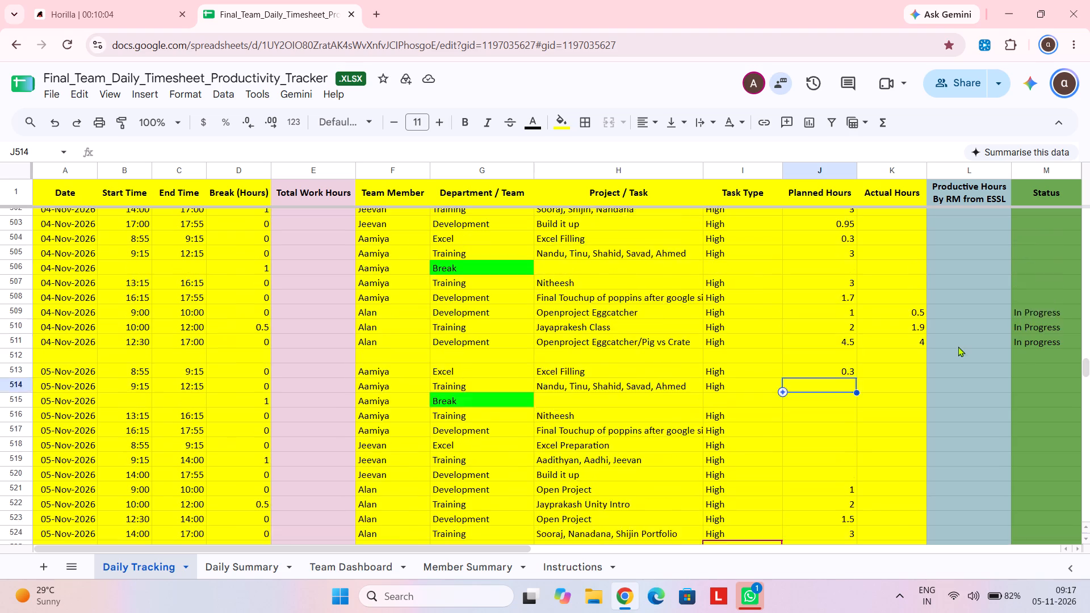
{"action": "scroll", "coordinate": [958, 346], "scroll_direction": "up", "scroll_amount": 2}
{"action": "scroll", "coordinate": [958, 346], "scroll_direction": "down", "scroll_amount": 1}
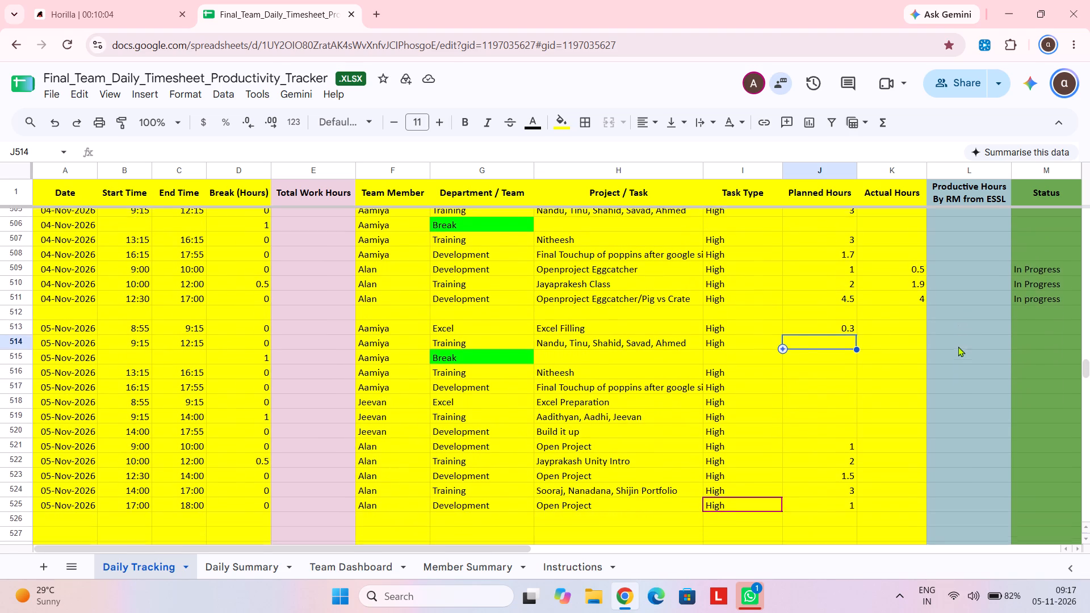
{"action": "scroll", "coordinate": [958, 346], "scroll_direction": "down", "scroll_amount": 2}
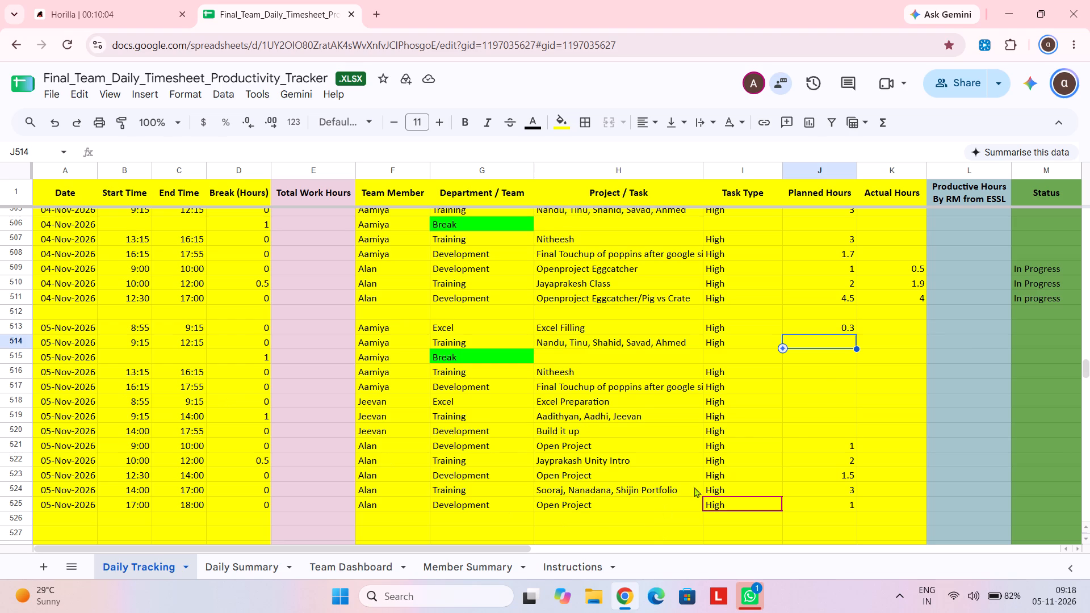
{"action": "left_click", "coordinate": [793, 430]}
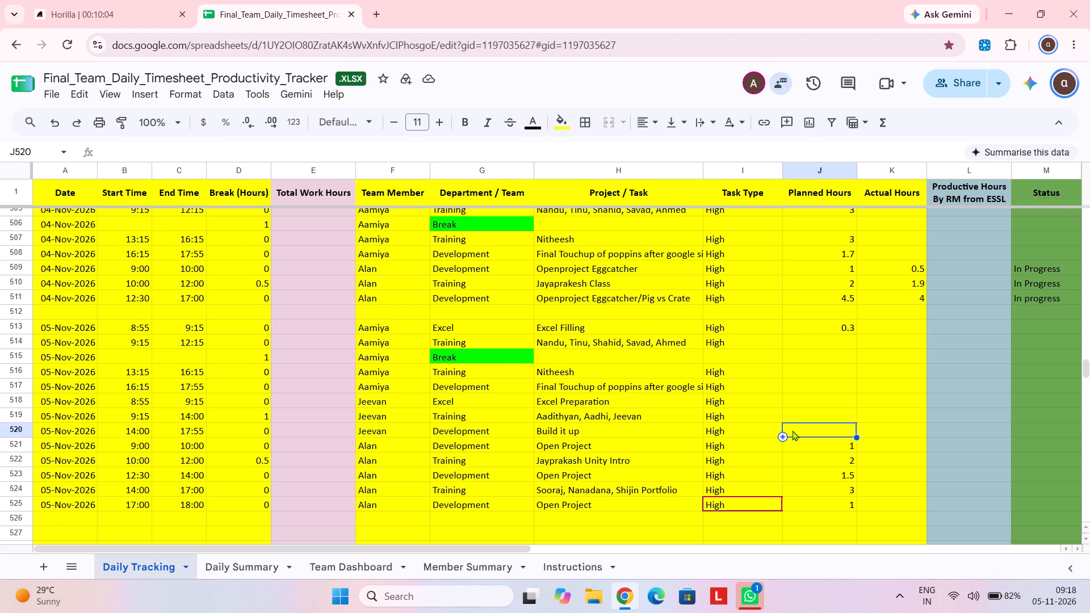
{"action": "type", "text": "3."}
{"action": "type", "text": "55"}
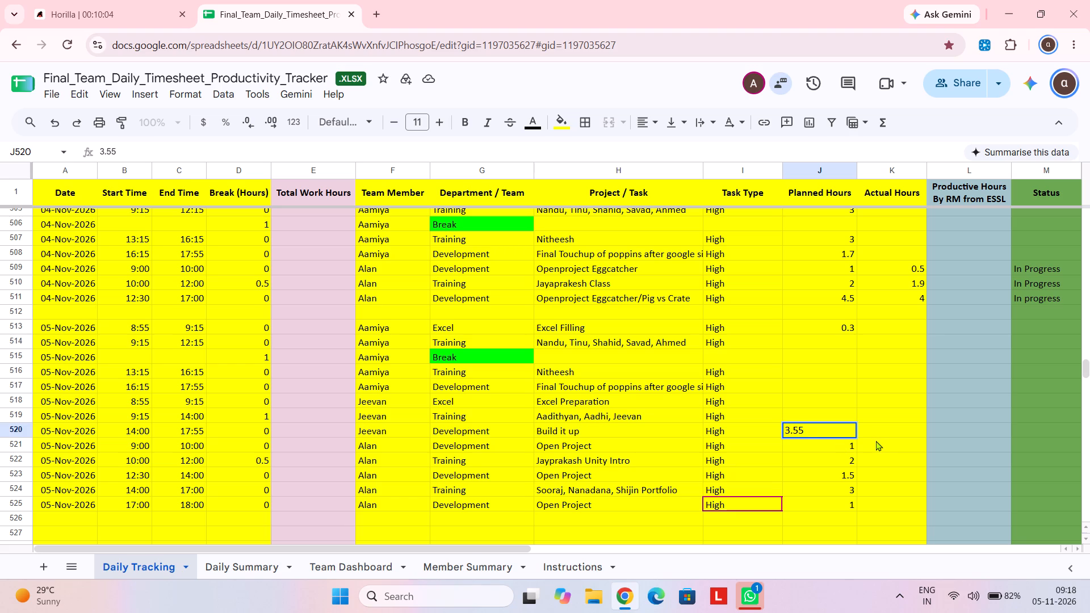
{"action": "key", "text": "BackSpace"}
{"action": "key", "text": "BackSpace"}
{"action": "type", "text": "95"}
{"action": "left_click", "coordinate": [894, 418]}
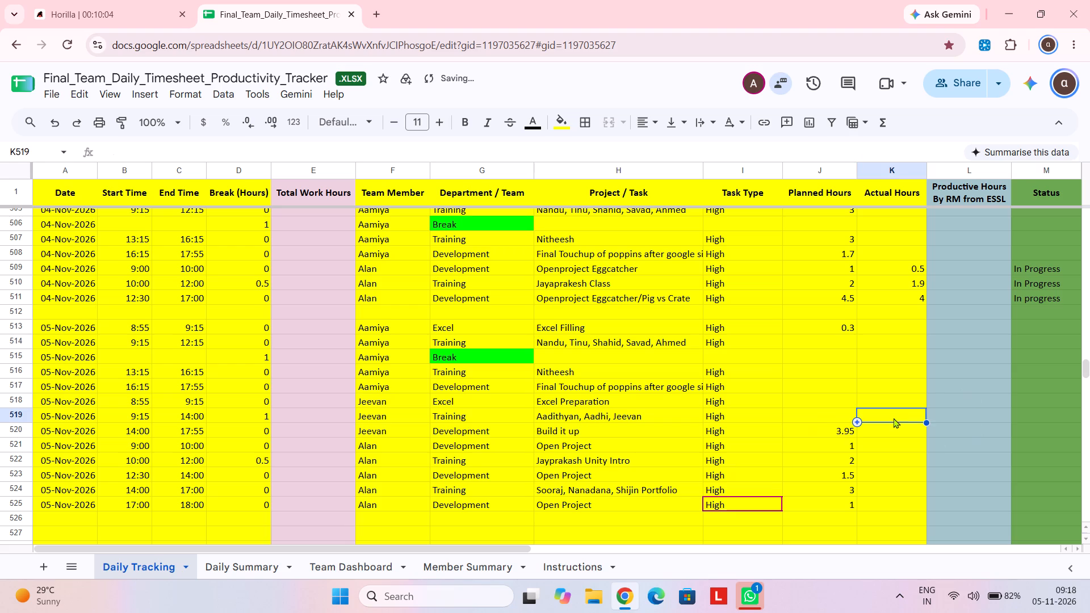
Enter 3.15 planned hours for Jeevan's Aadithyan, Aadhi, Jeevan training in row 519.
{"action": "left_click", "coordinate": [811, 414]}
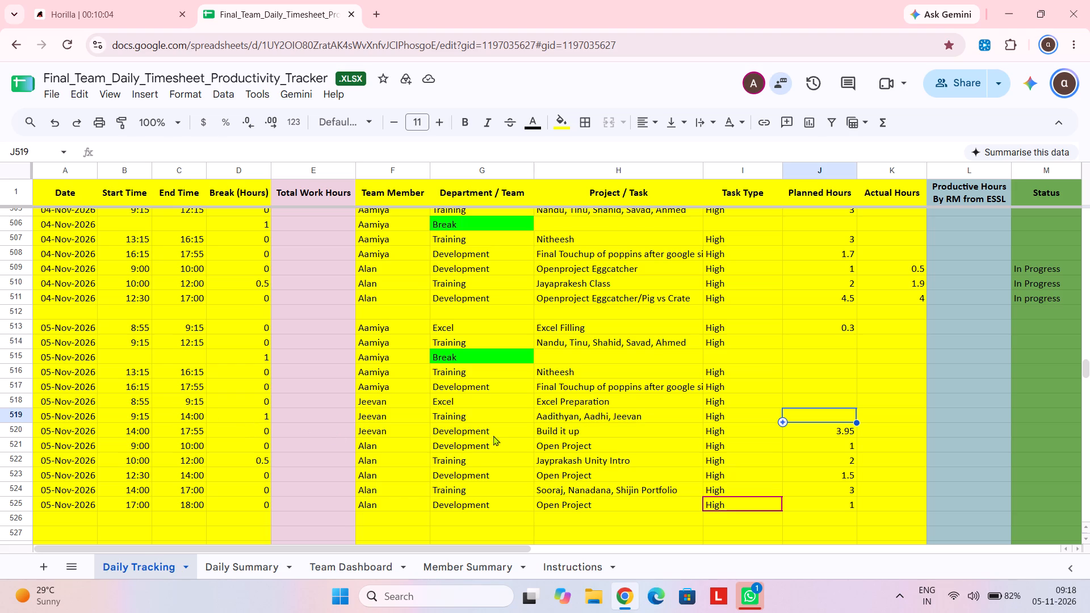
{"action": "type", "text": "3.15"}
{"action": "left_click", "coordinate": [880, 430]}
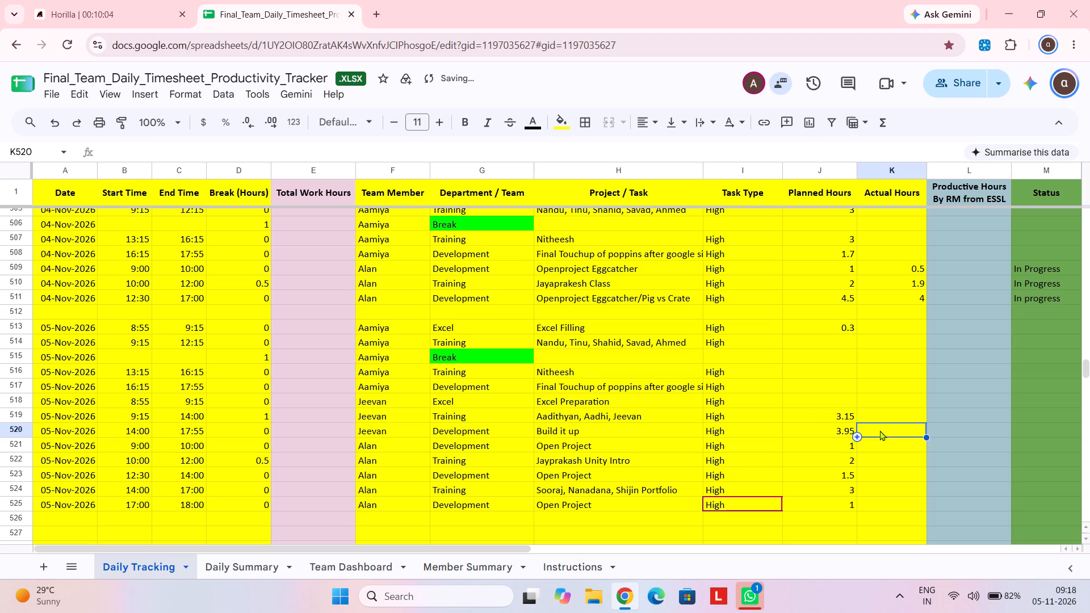
Check the sum of Jeevan's planned hours in rows 519 and 520, switching the selection summary to Sum.
{"action": "left_click_drag", "start_coordinate": [823, 414], "coordinate": [826, 434]}
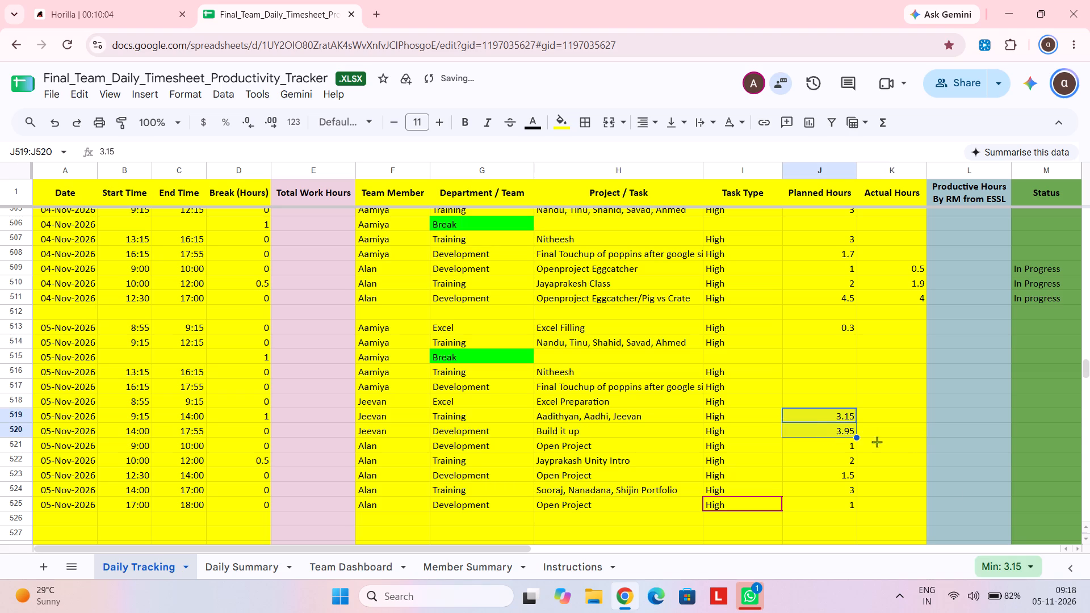
{"action": "left_click", "coordinate": [1027, 562]}
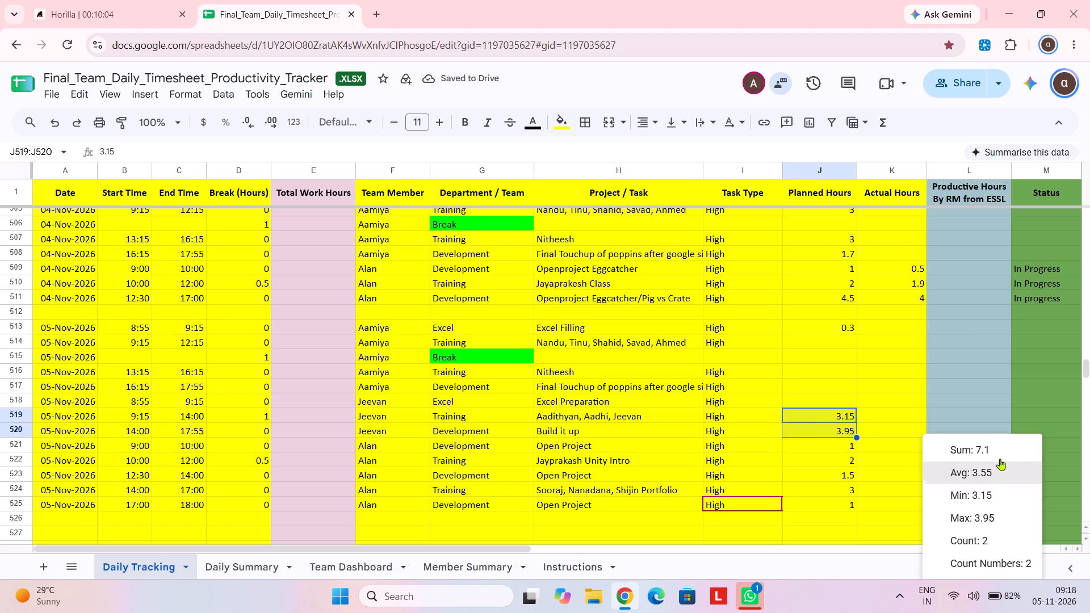
{"action": "left_click", "coordinate": [995, 451]}
{"action": "left_click", "coordinate": [893, 423]}
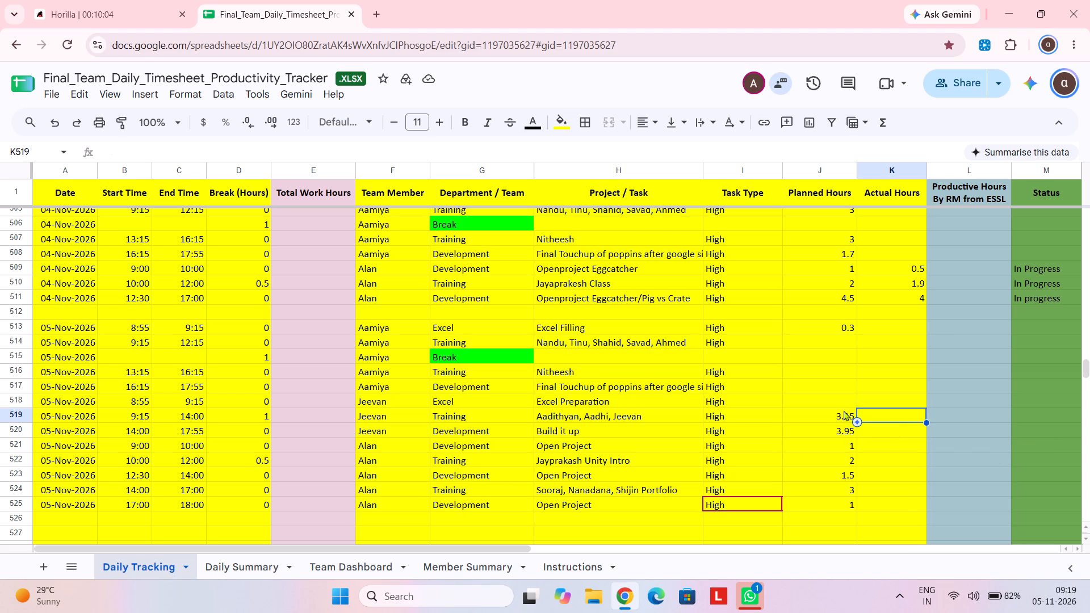
Set the planned hours of Jeevan's training in row 519 to 3.75 and check the sum with row 520.
{"action": "double_click", "coordinate": [851, 415]}
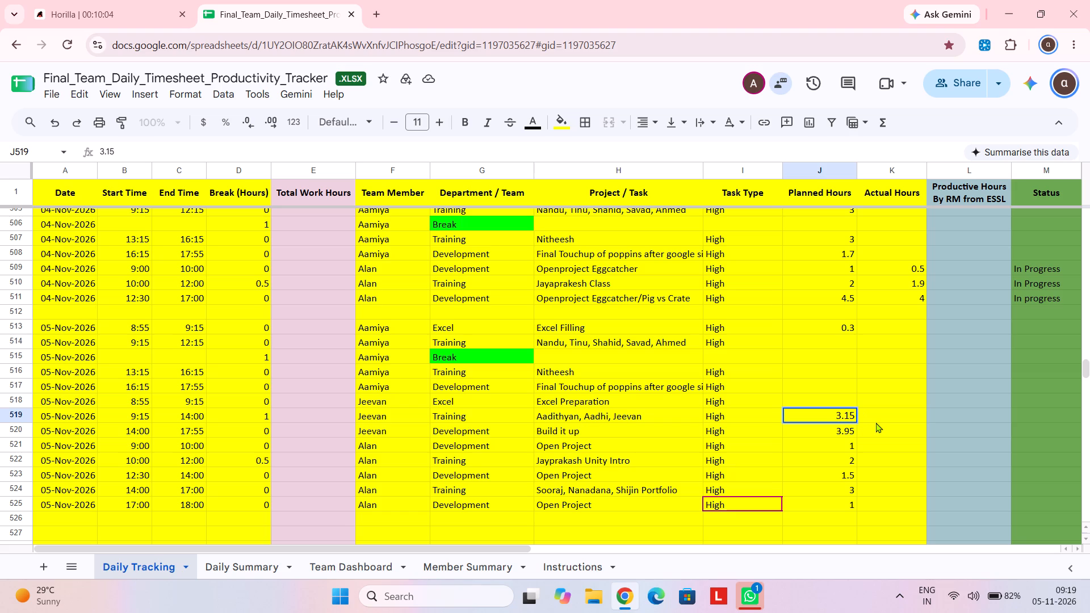
{"action": "scroll", "coordinate": [876, 422], "scroll_direction": "up", "scroll_amount": 1}
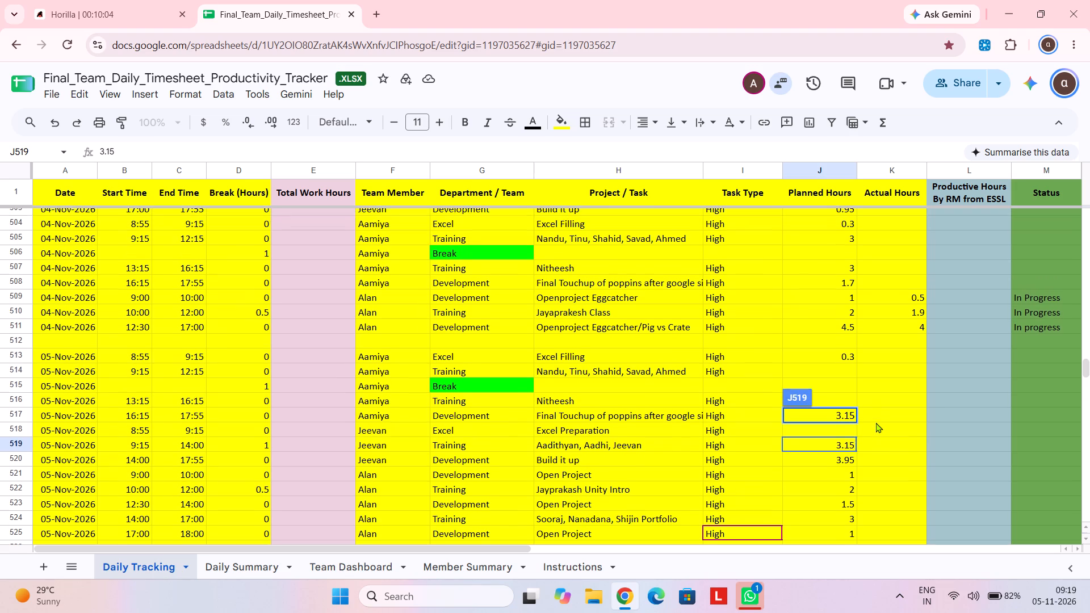
{"action": "scroll", "coordinate": [876, 422], "scroll_direction": "up", "scroll_amount": 2}
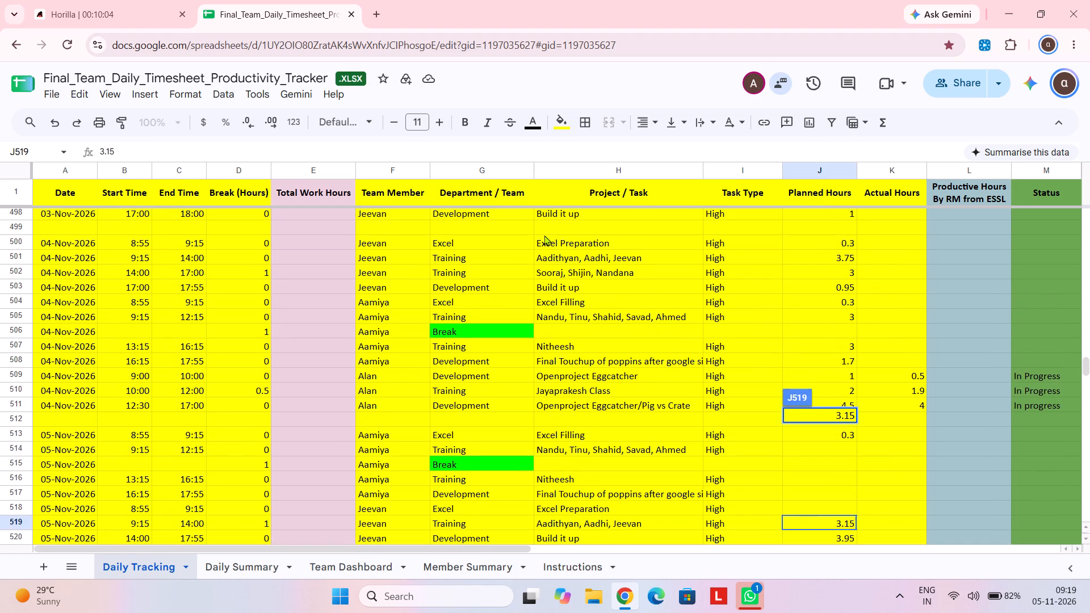
{"action": "scroll", "coordinate": [841, 282], "scroll_direction": "down", "scroll_amount": 3}
{"action": "left_click", "coordinate": [886, 434]}
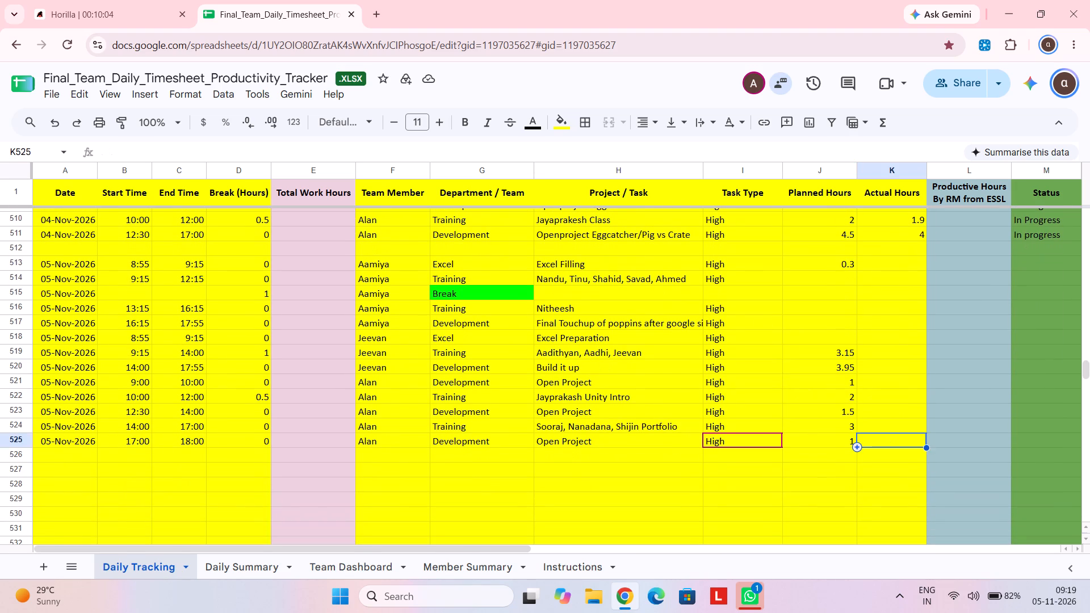
{"action": "left_click", "coordinate": [847, 352]}
{"action": "double_click", "coordinate": [847, 352]}
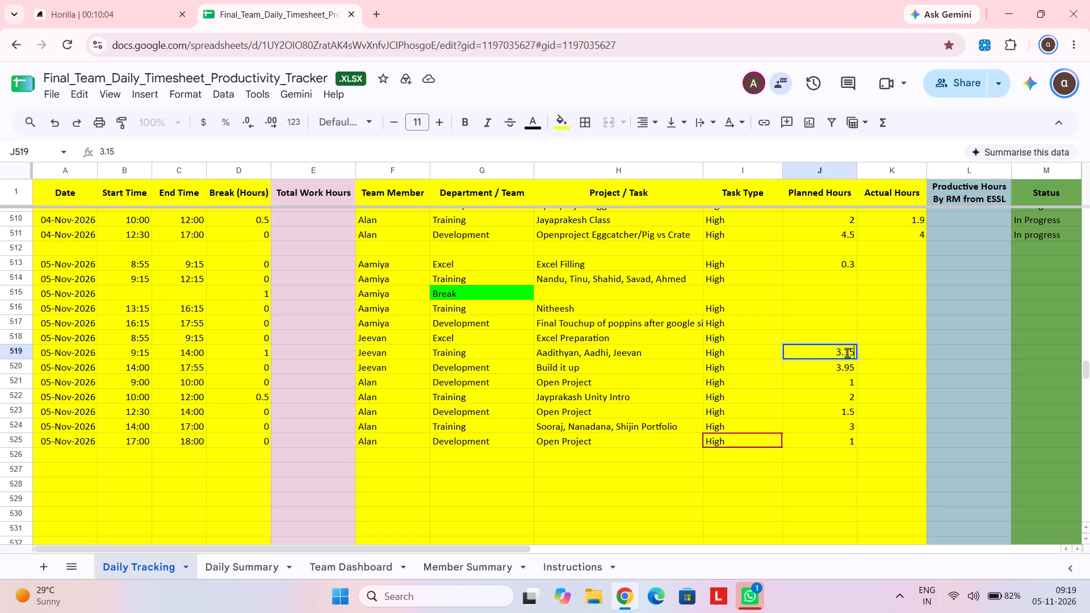
{"action": "key", "text": "BackSpace"}
{"action": "key", "text": "BackSpace"}
{"action": "type", "text": "75"}
{"action": "left_click", "coordinate": [894, 376]}
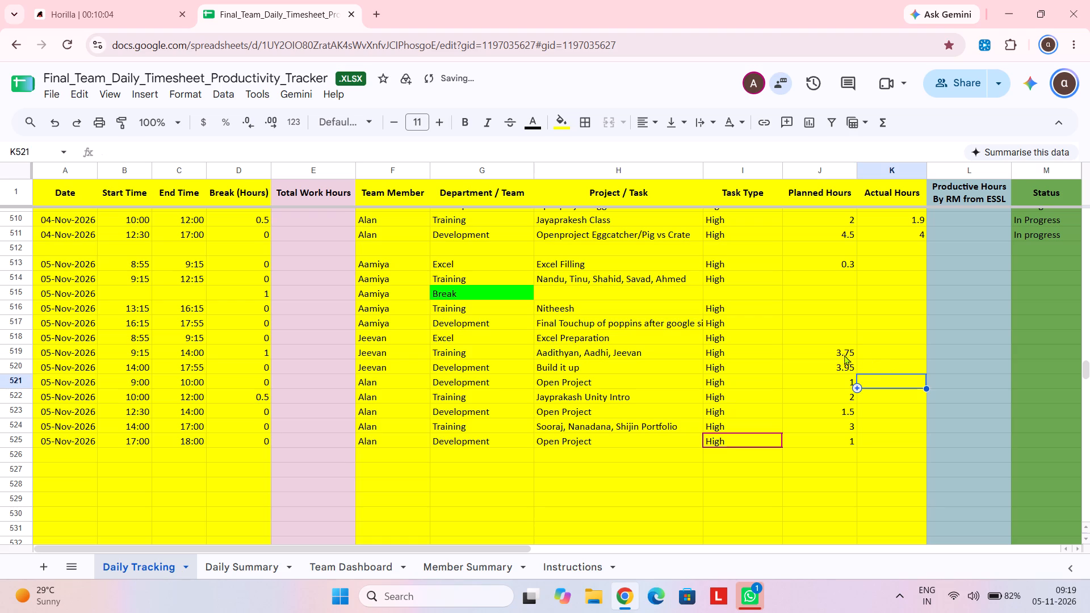
{"action": "left_click_drag", "start_coordinate": [841, 347], "coordinate": [844, 366]}
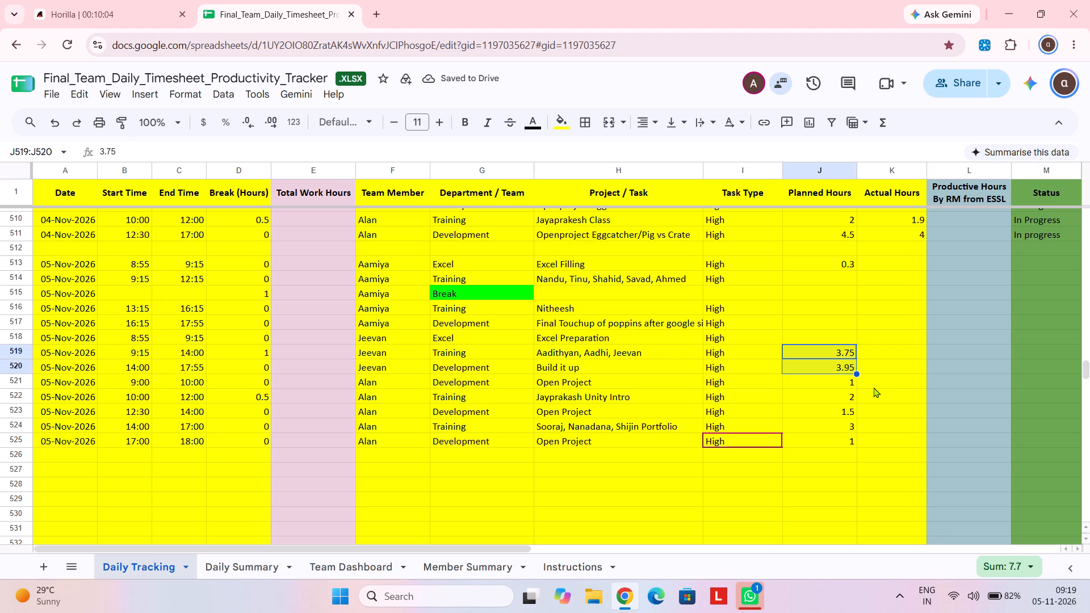
{"action": "left_click", "coordinate": [874, 387]}
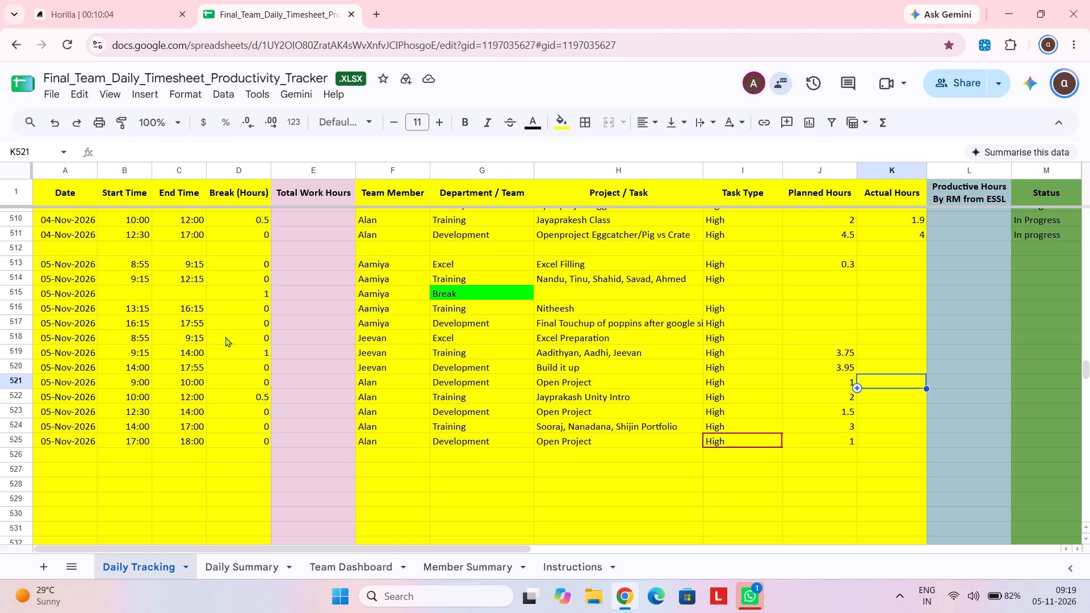
Enter 0.3 planned hours for Jeevan's Excel Preparation in row 518 and check the sum of rows 518 to 520.
{"action": "left_click", "coordinate": [812, 339]}
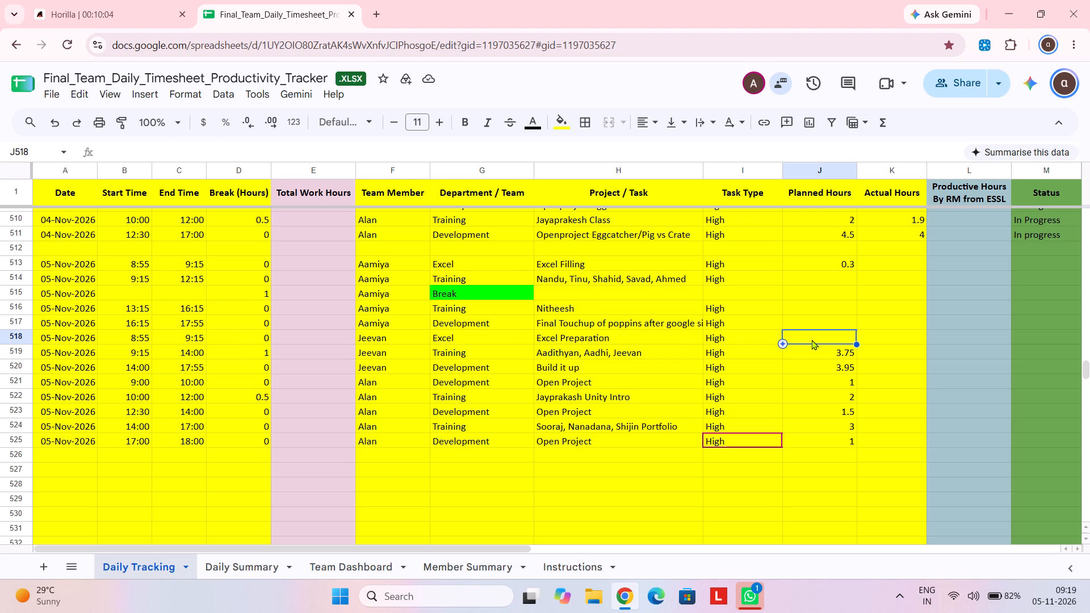
{"action": "type", "text": "0.3"}
{"action": "left_click", "coordinate": [900, 385]}
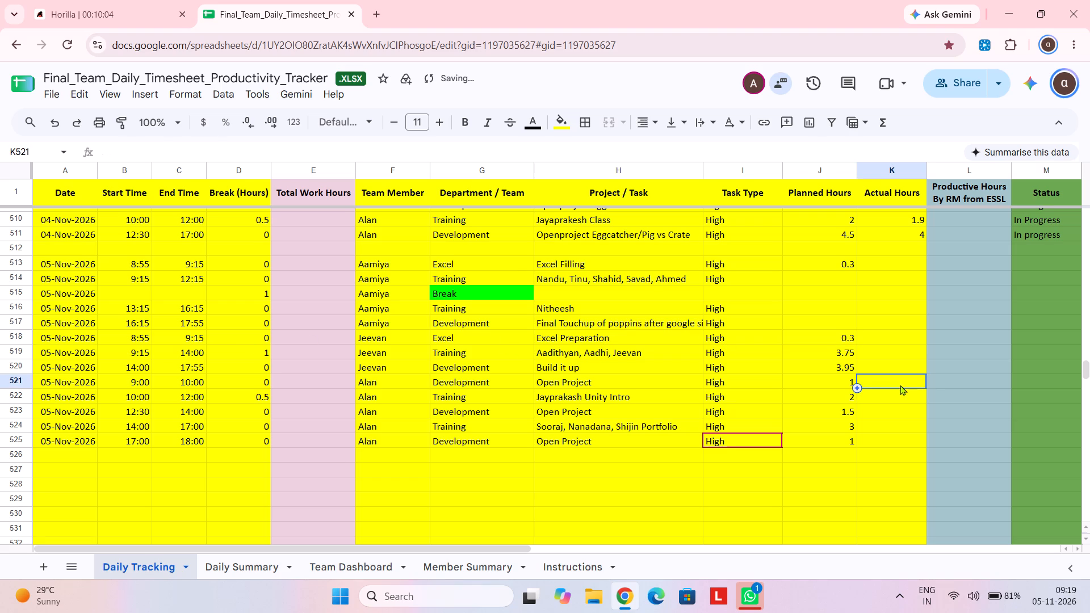
{"action": "left_click_drag", "start_coordinate": [847, 337], "coordinate": [845, 367]}
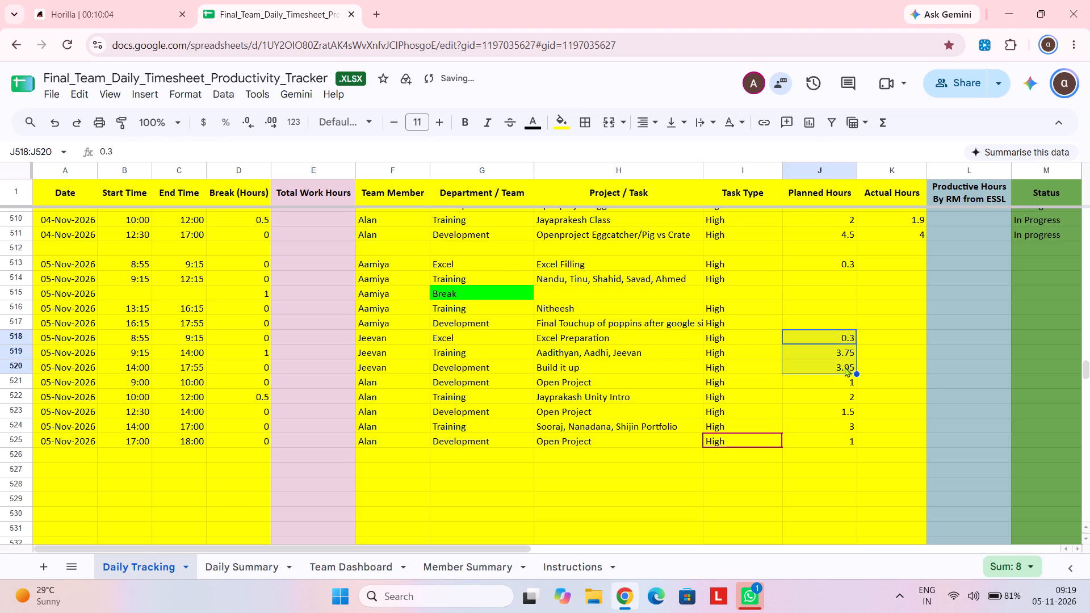
{"action": "left_click", "coordinate": [870, 383]}
Enter 3 planned hours for each of Aamiya's two 05-Nov-2026 training sessions, in rows 514 and 516.
{"action": "scroll", "coordinate": [870, 383], "scroll_direction": "up", "scroll_amount": 1}
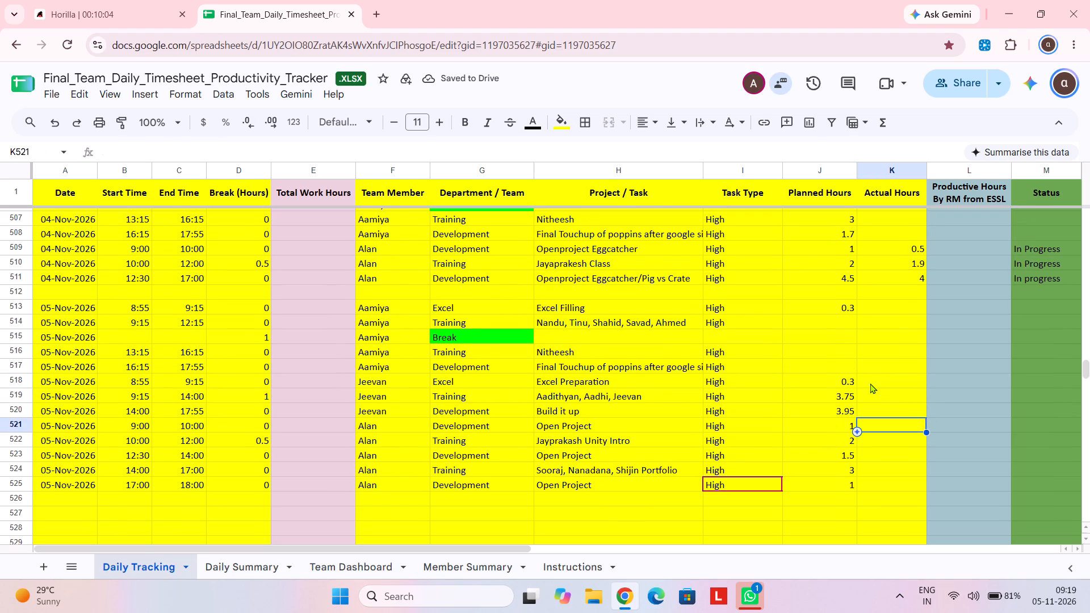
{"action": "left_click", "coordinate": [829, 318]}
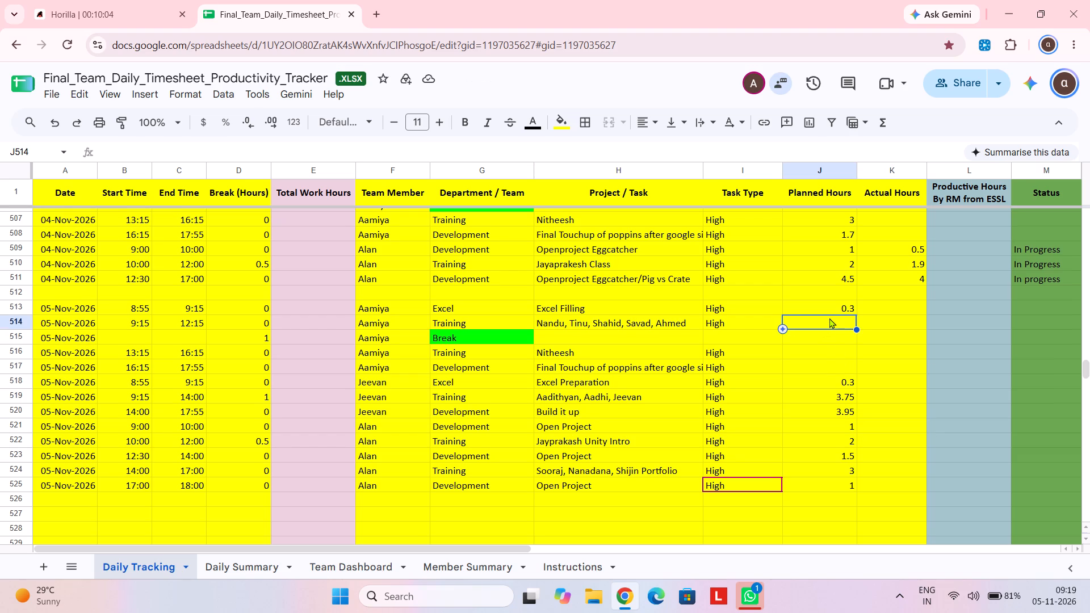
{"action": "key", "text": "3"}
{"action": "key", "text": "Down"}
{"action": "key", "text": "Down"}
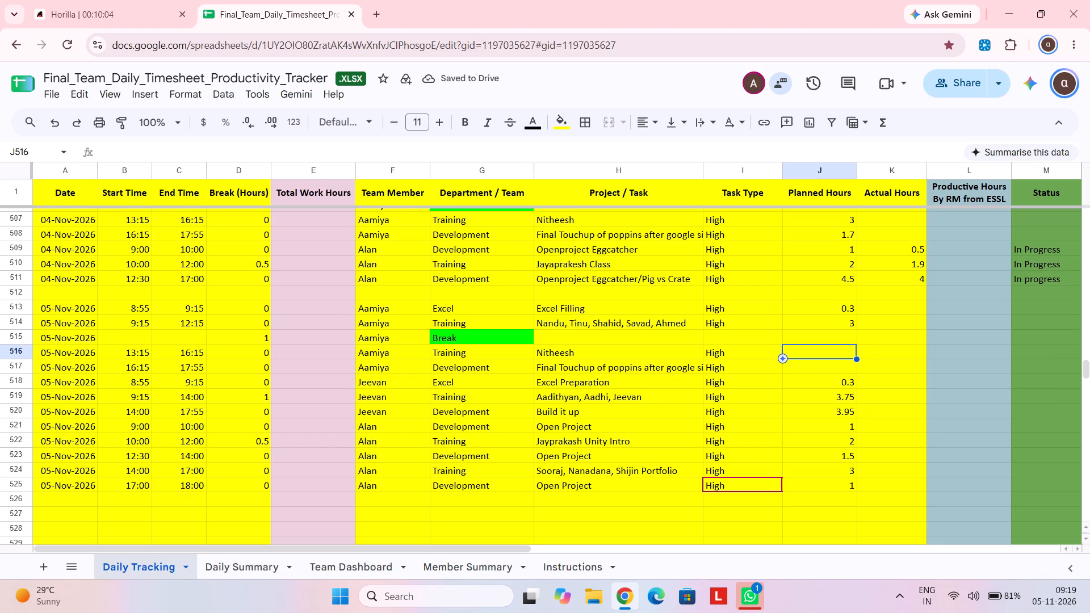
{"action": "key", "text": "3"}
{"action": "key", "text": "Down"}
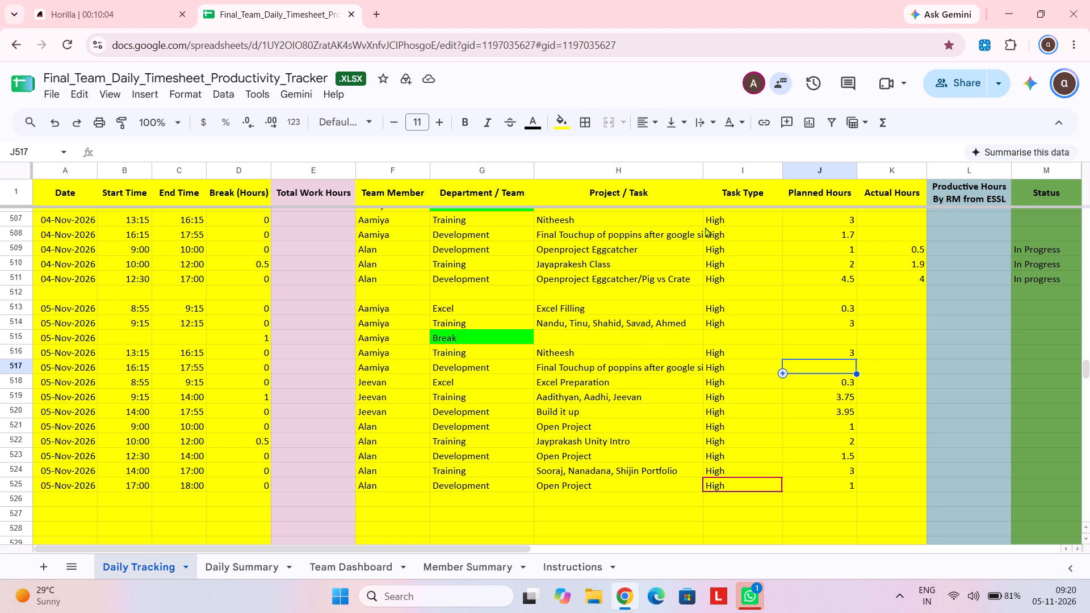
Change the project/task text of Aamiya's 05-Nov-2026 development entry in row 517 to "Uploading build & Testing poppins".
{"action": "double_click", "coordinate": [625, 365]}
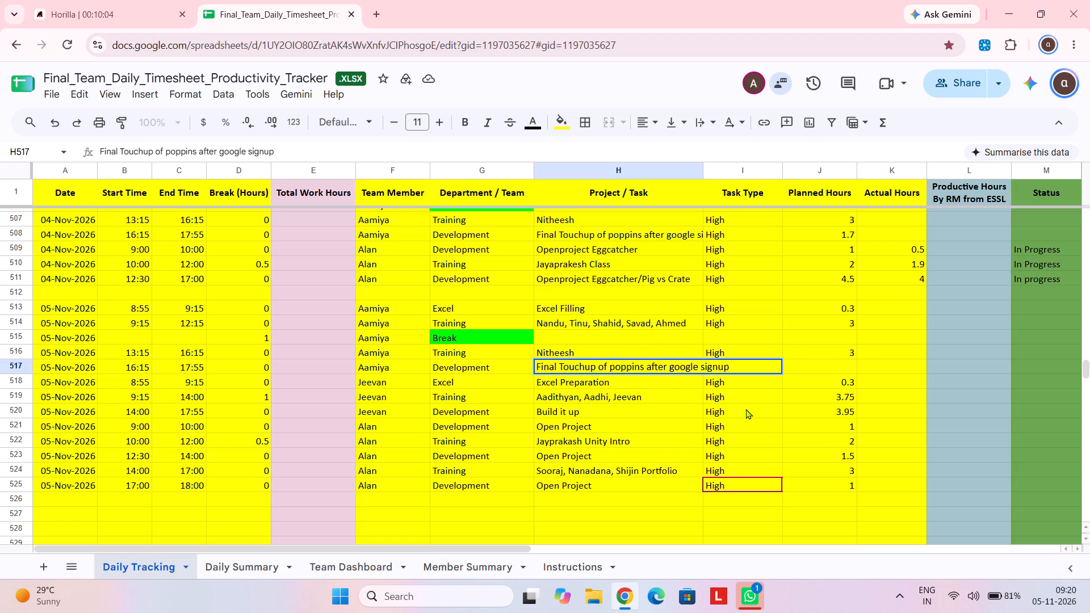
{"action": "key", "text": "BackSpace"}
{"action": "key", "text": "BackSpace"}
{"action": "key", "text": "BackSpace"}
{"action": "key", "text": "BackSpace"}
{"action": "key", "text": "BackSpace"}
{"action": "key", "text": "BackSpace"}
{"action": "key", "text": "BackSpace"}
{"action": "key", "text": "BackSpace"}
{"action": "key", "text": "BackSpace"}
{"action": "key", "text": "BackSpace"}
{"action": "key", "text": "BackSpace"}
{"action": "key", "text": "BackSpace"}
{"action": "key", "text": "BackSpace"}
{"action": "key", "text": "BackSpace"}
{"action": "key", "text": "BackSpace"}
{"action": "key", "text": "BackSpace"}
{"action": "key", "text": "BackSpace"}
{"action": "key", "text": "BackSpace"}
{"action": "key", "text": "BackSpace"}
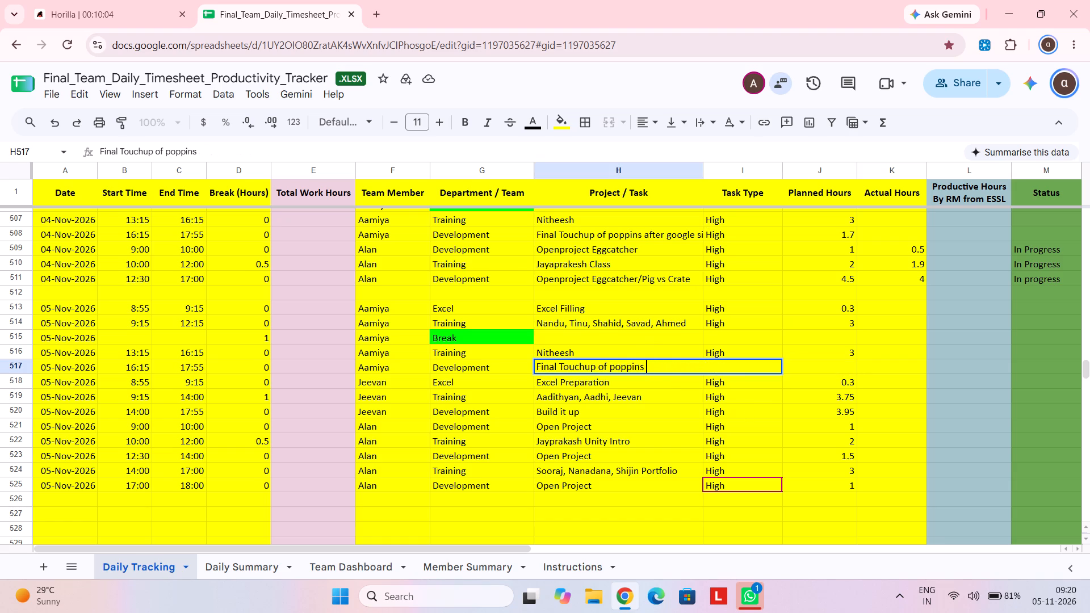
{"action": "key", "text": "Left"}
{"action": "key", "text": "Left"}
{"action": "key", "text": "Left"}
{"action": "key", "text": "Left"}
{"action": "key", "text": "Left"}
{"action": "key", "text": "Left"}
{"action": "key", "text": "Left"}
{"action": "key", "text": "Left"}
{"action": "key", "text": "BackSpace"}
{"action": "key", "text": "BackSpace"}
{"action": "key", "text": "BackSpace"}
{"action": "key", "text": "BackSpace"}
{"action": "key", "text": "BackSpace"}
{"action": "key", "text": "BackSpace"}
{"action": "key", "text": "BackSpace"}
{"action": "key", "text": "BackSpace"}
{"action": "key", "text": "BackSpace"}
{"action": "key", "text": "BackSpace"}
{"action": "key", "text": "BackSpace"}
{"action": "key", "text": "BackSpace"}
{"action": "key", "text": "BackSpace"}
{"action": "key", "text": "BackSpace"}
{"action": "key", "text": "BackSpace"}
{"action": "key", "text": "BackSpace"}
{"action": "key", "text": "BackSpace"}
{"action": "key", "text": "BackSpace"}
{"action": "key", "text": "BackSpace"}
{"action": "key", "text": "BackSpace"}
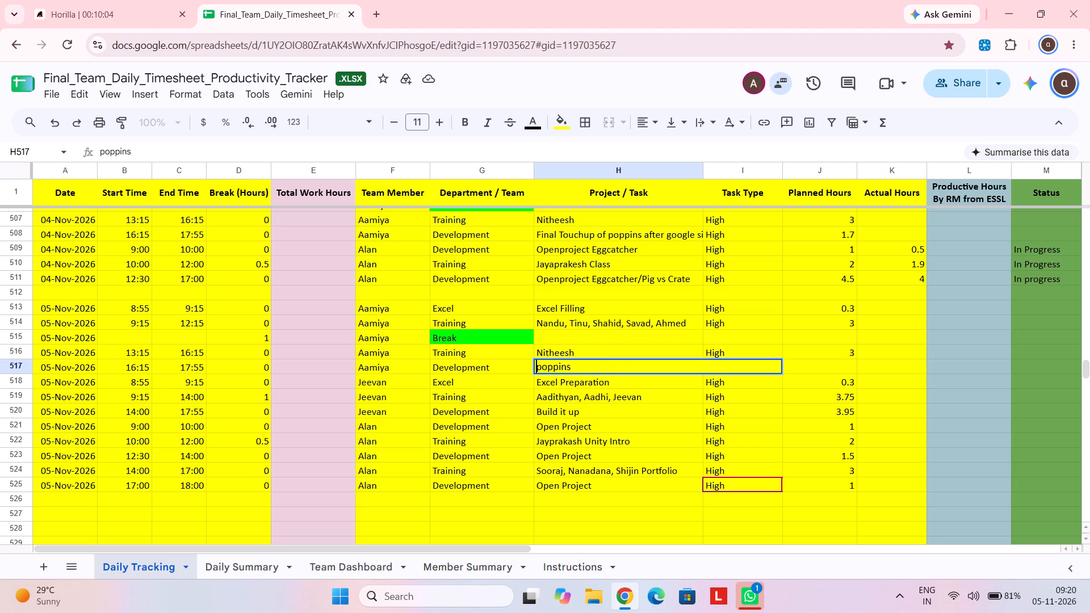
{"action": "type", "text": "pll"}
{"action": "key", "text": "BackSpace"}
{"action": "type", "text": "oading build"}
{"action": "key", "text": "space"}
{"action": "type", "text": "&"}
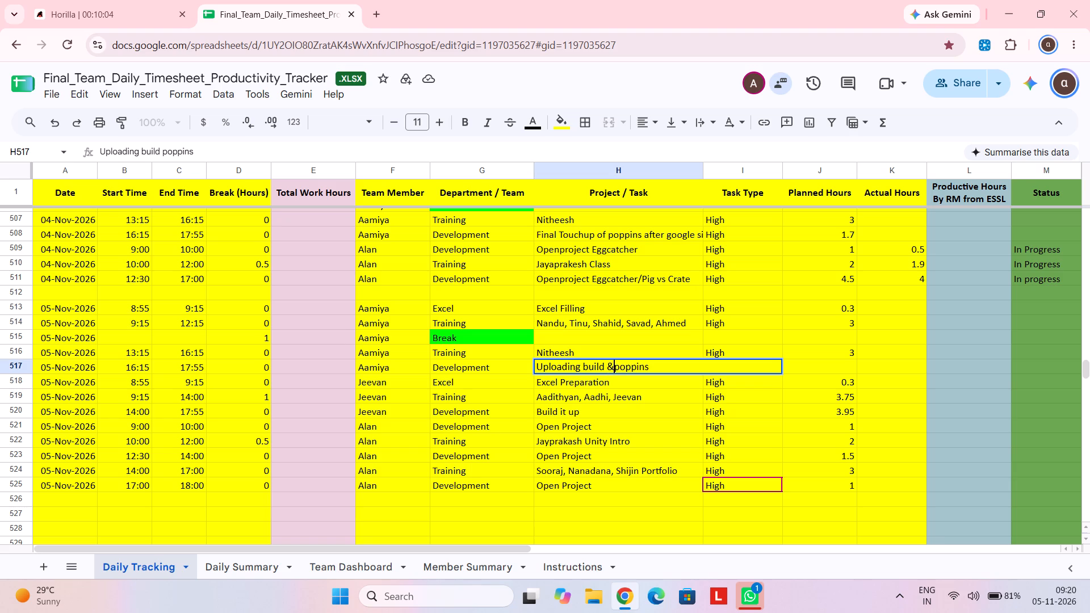
{"action": "key", "text": "space"}
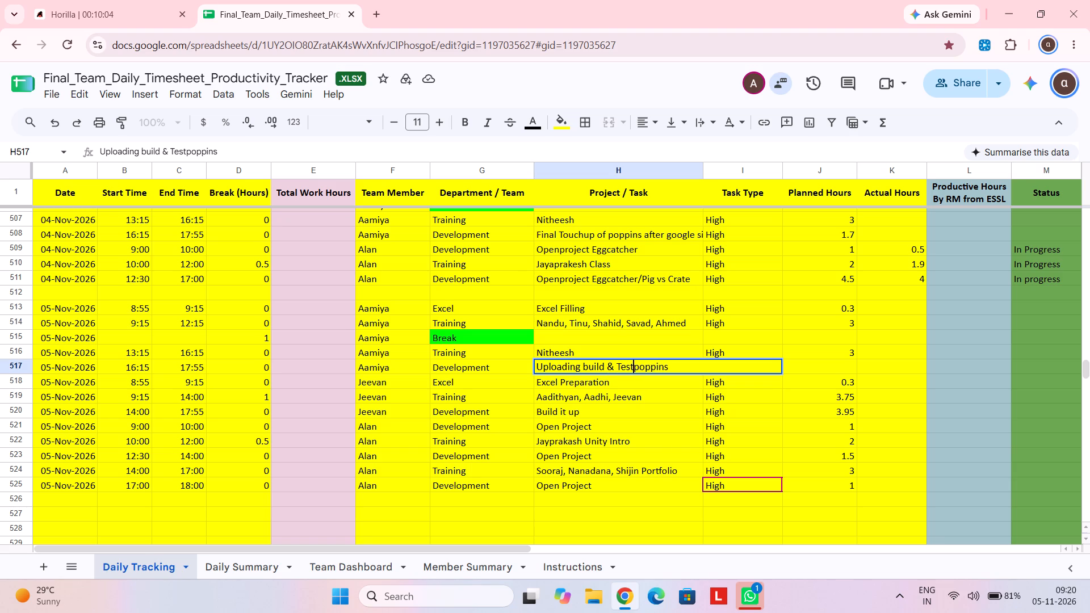
{"action": "type", "text": "ing"}
{"action": "key", "text": "space"}
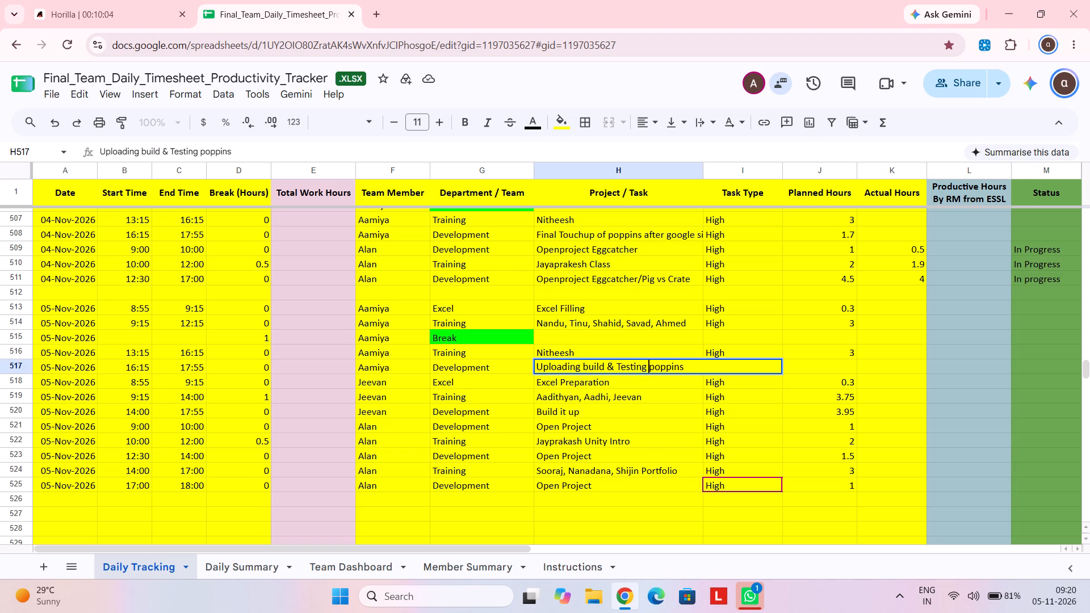
{"action": "left_click", "coordinate": [658, 496]}
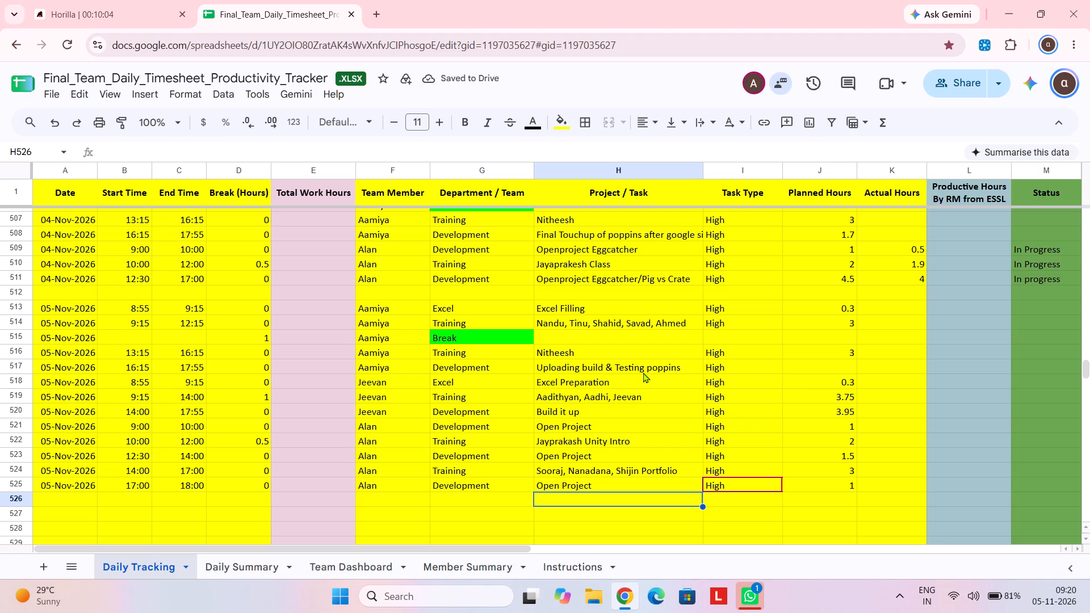
Select the empty planned hours cell of Aamiya's development entry in row 517.
{"action": "left_click", "coordinate": [842, 368]}
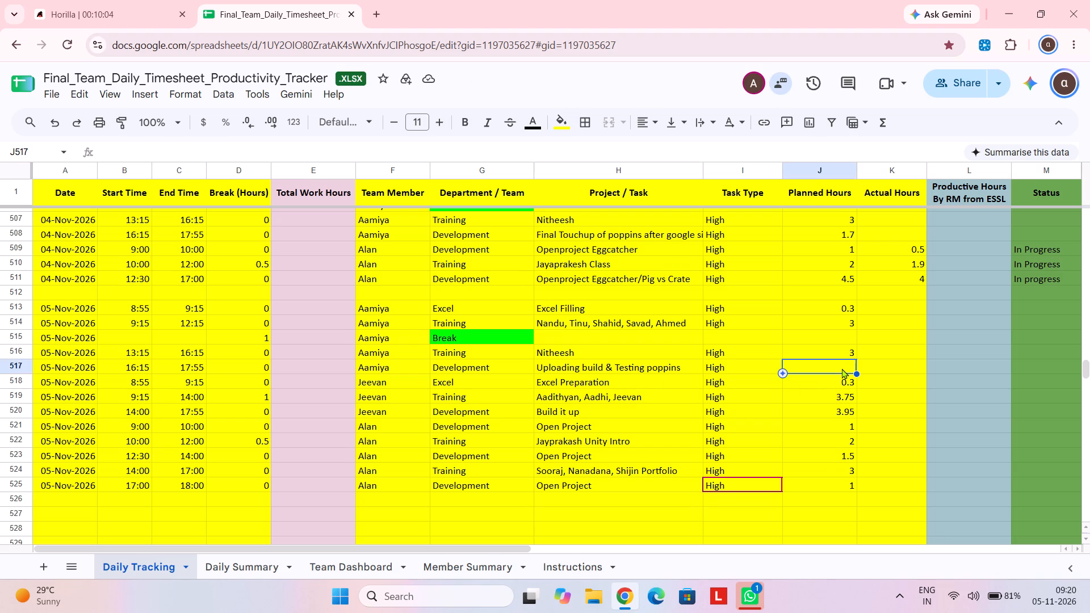
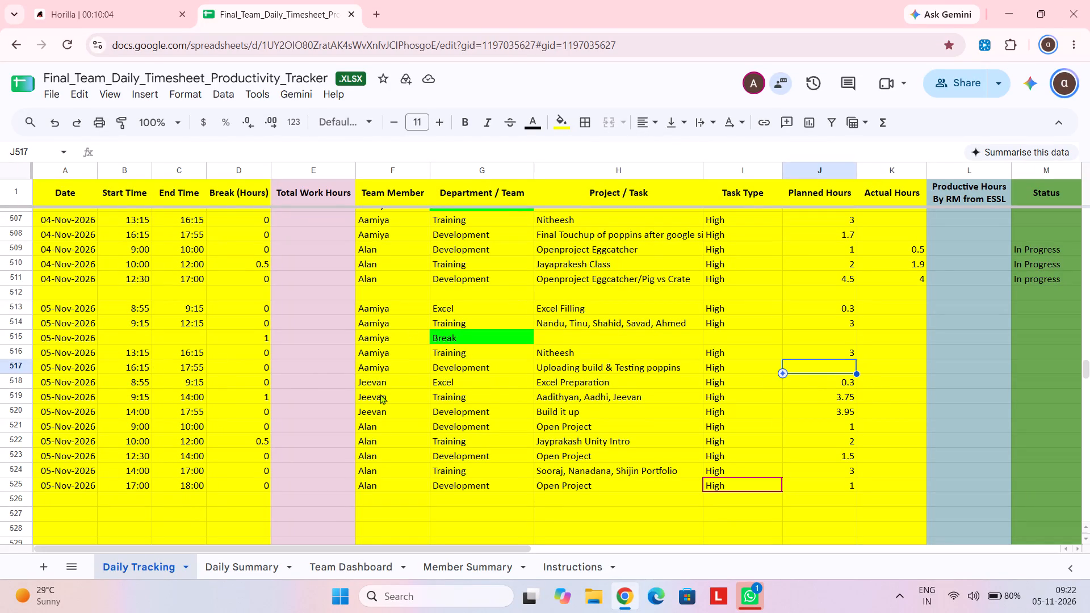
Enter 1.7 planned hours for Aamiya's development entry in row 517 and check the sum of the planned hours in rows 513 to 517.
{"action": "key", "text": "1"}
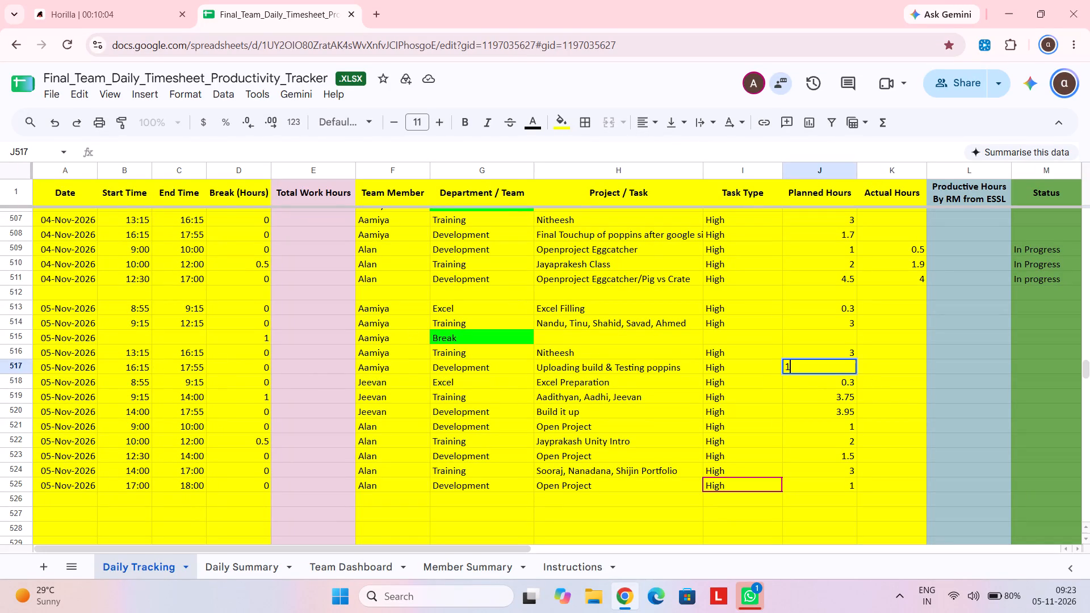
{"action": "key", "text": "period"}
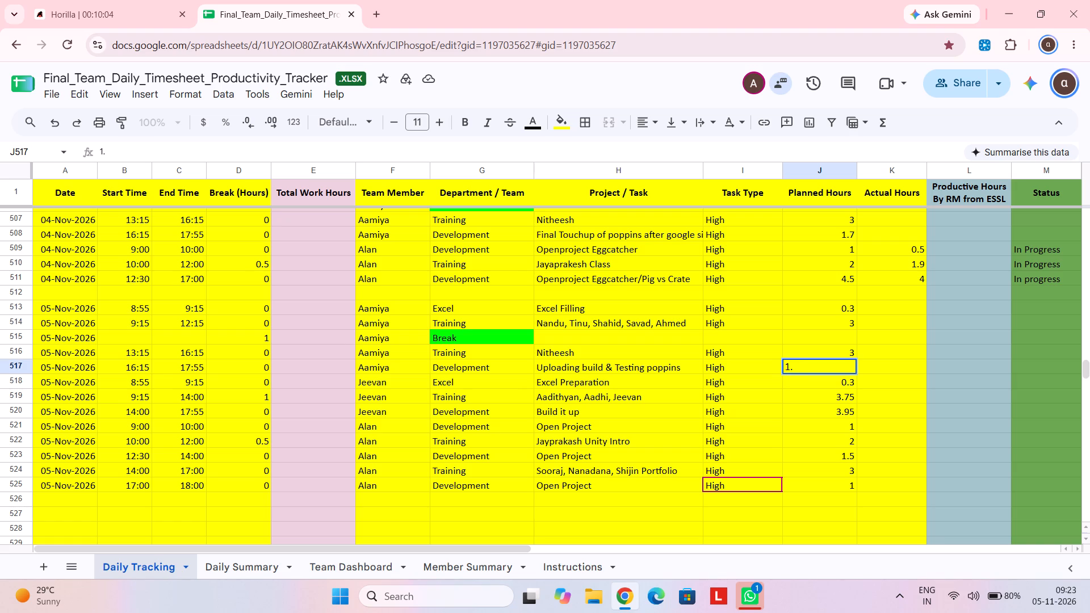
{"action": "key", "text": "7"}
{"action": "left_click", "coordinate": [868, 405]}
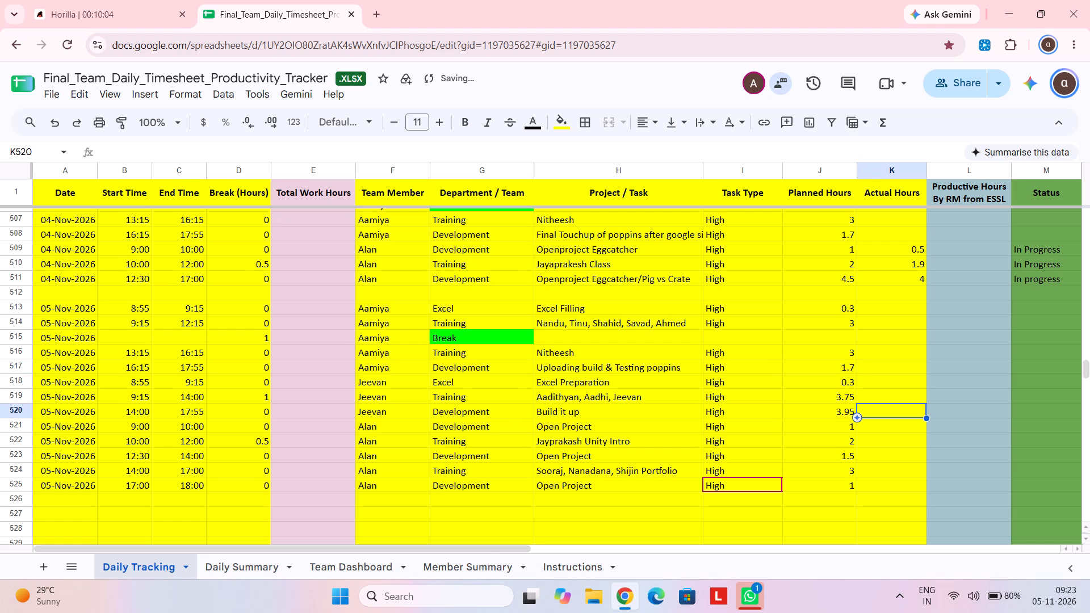
{"action": "left_click_drag", "start_coordinate": [832, 351], "coordinate": [834, 397]}
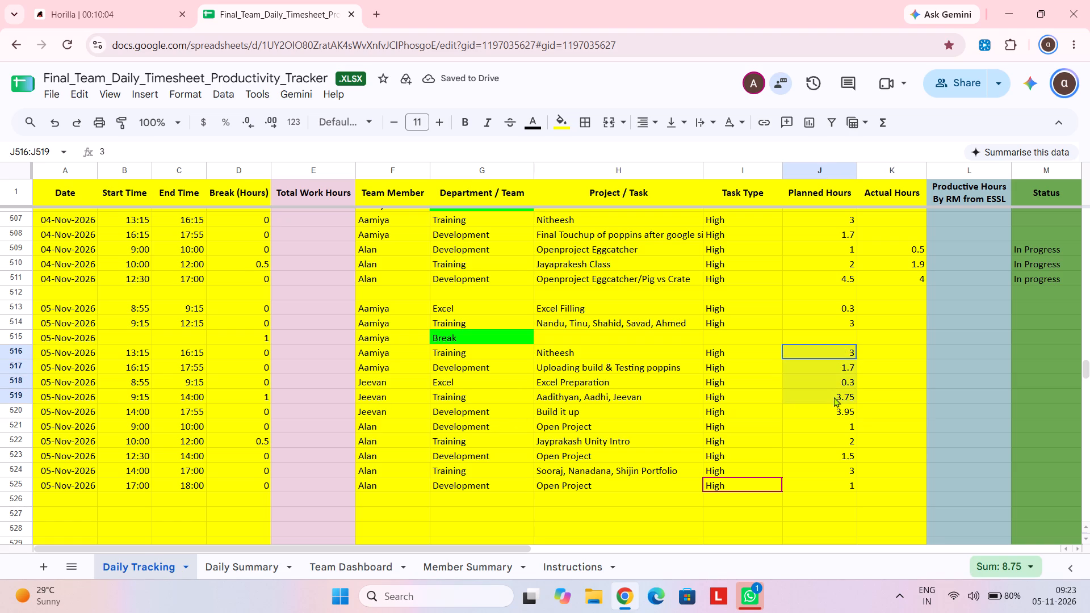
{"action": "left_click_drag", "start_coordinate": [834, 397], "coordinate": [836, 385]}
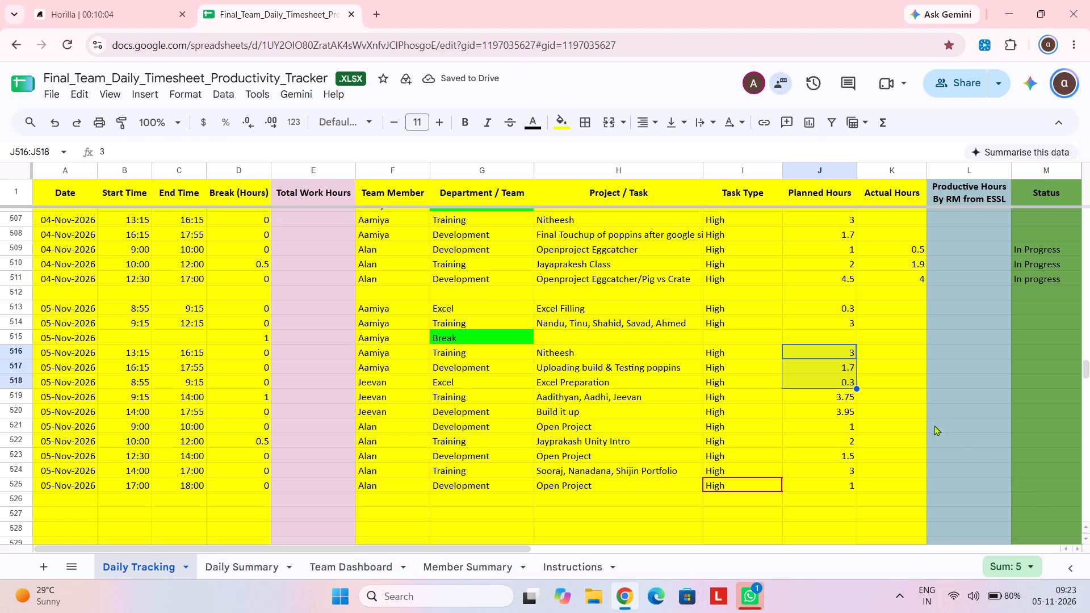
{"action": "left_click", "coordinate": [923, 422]}
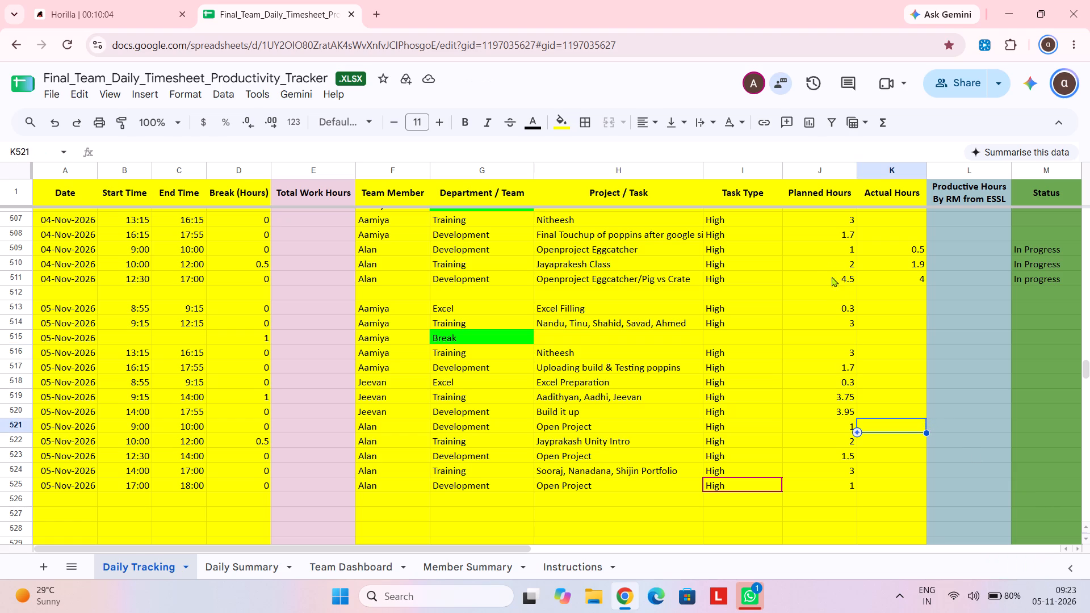
{"action": "left_click_drag", "start_coordinate": [829, 309], "coordinate": [829, 370]}
{"action": "left_click", "coordinate": [898, 396]}
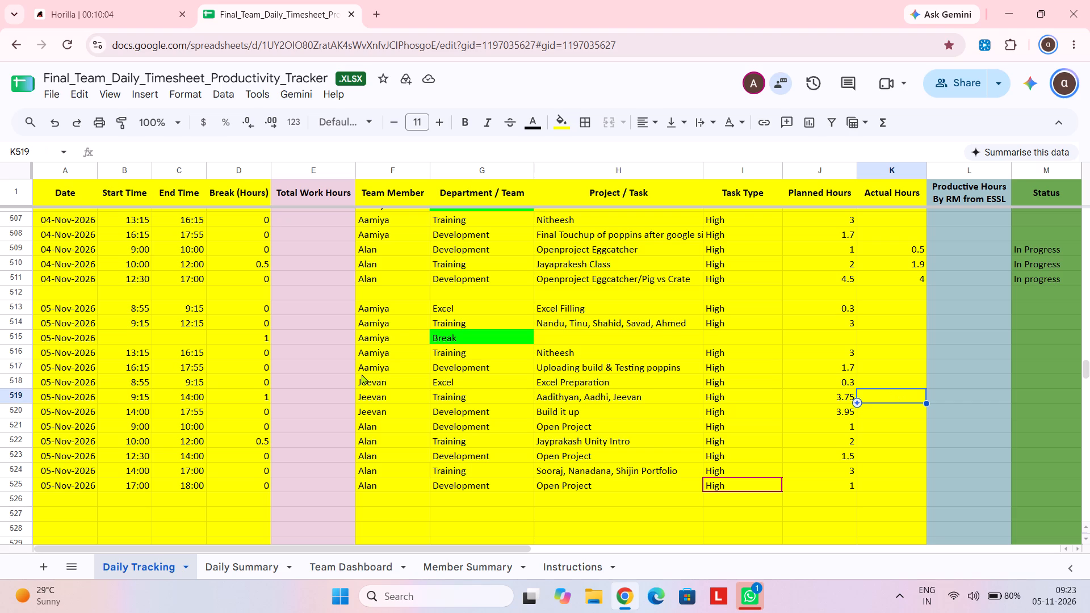
Copy Jeevan's 04-Nov-2026 planned hours from rows 500 to 503 into the Actual Hours column of the same rows.
{"action": "scroll", "coordinate": [494, 345], "scroll_direction": "up", "scroll_amount": 1}
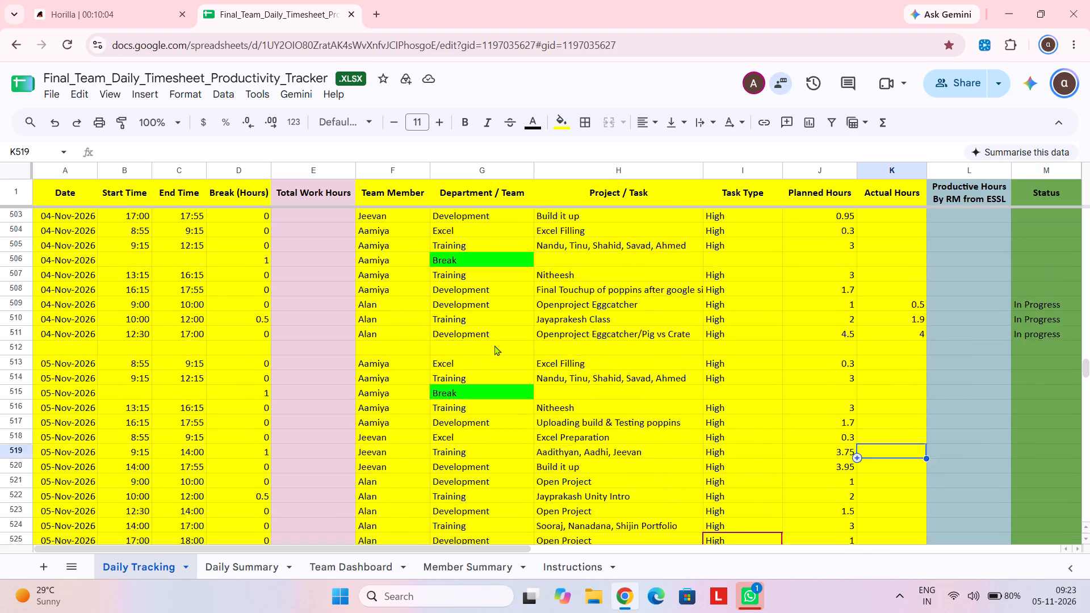
{"action": "scroll", "coordinate": [494, 345], "scroll_direction": "up", "scroll_amount": 1}
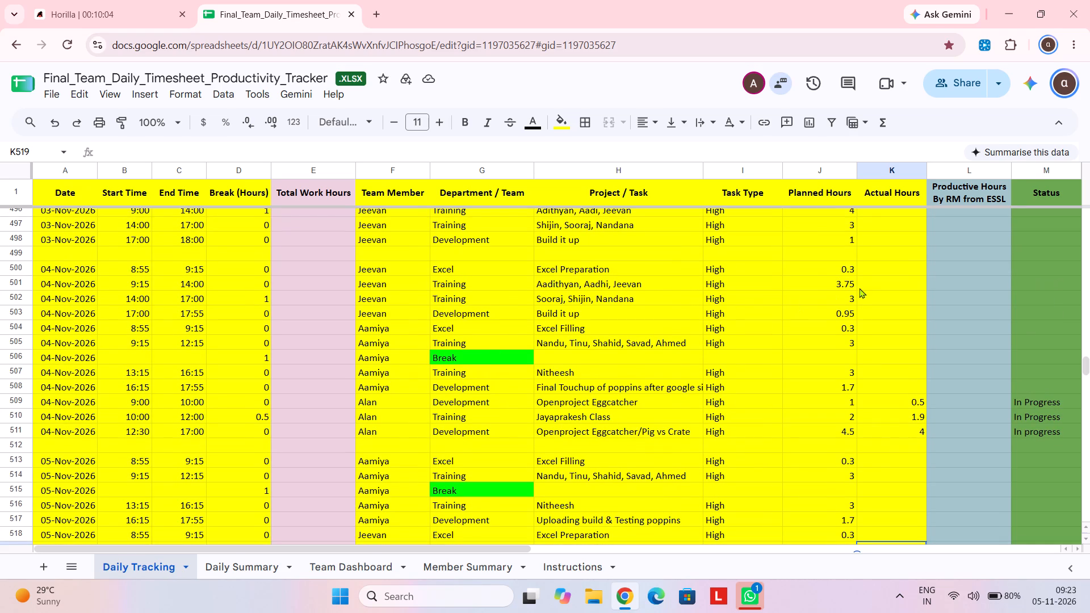
{"action": "left_click_drag", "start_coordinate": [819, 267], "coordinate": [826, 297]}
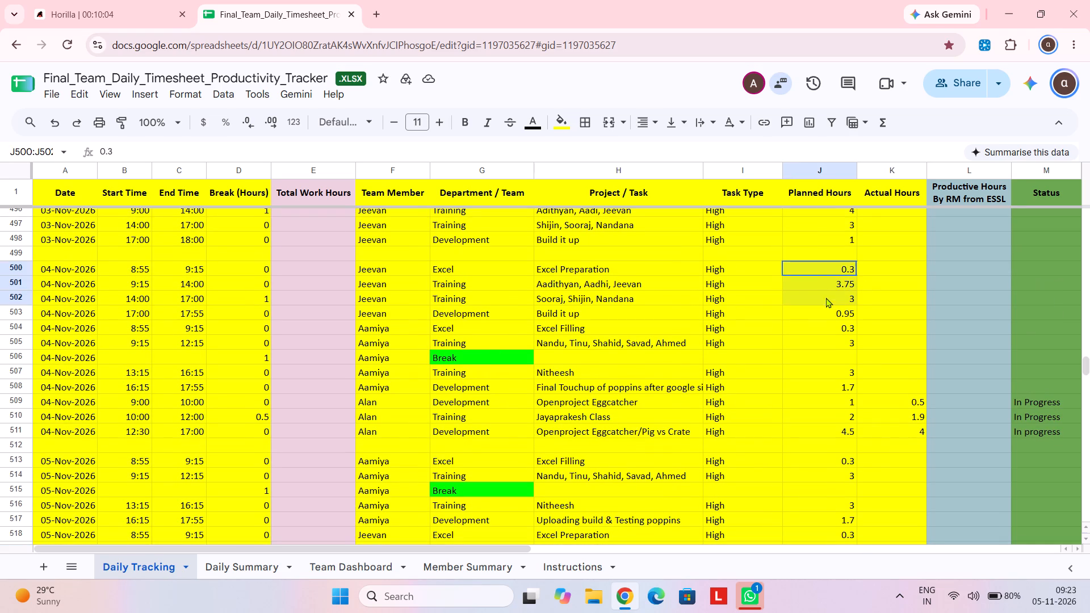
{"action": "left_click_drag", "start_coordinate": [826, 297], "coordinate": [740, 324]}
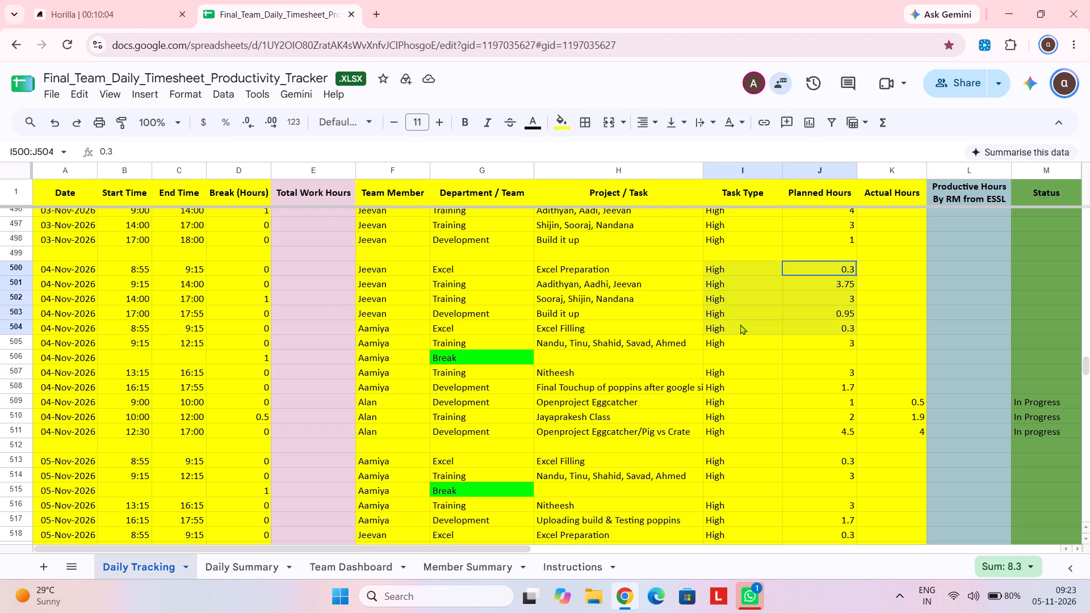
{"action": "left_click_drag", "start_coordinate": [740, 324], "coordinate": [825, 313]}
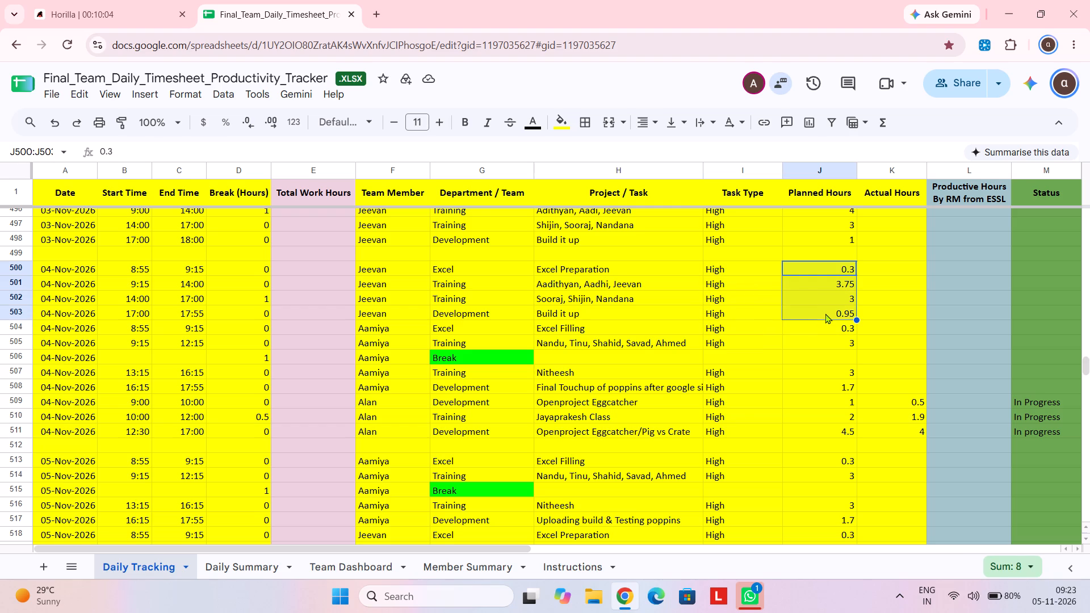
{"action": "key", "text": "ctrl+c"}
{"action": "left_click", "coordinate": [892, 272]}
{"action": "key", "text": "ctrl+v"}
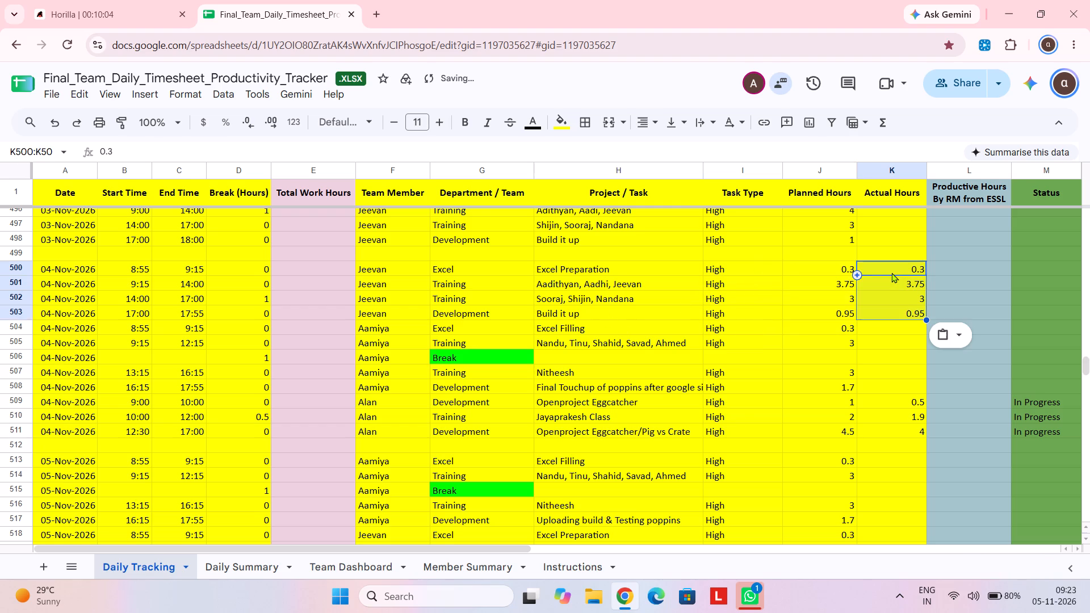
Enter Aamiya's 04-Nov-2026 actual hours as 0.3, 3.25, 3 and 1.5 in rows 504, 505, 507 and 508, and check the sum.
{"action": "left_click", "coordinate": [886, 327]}
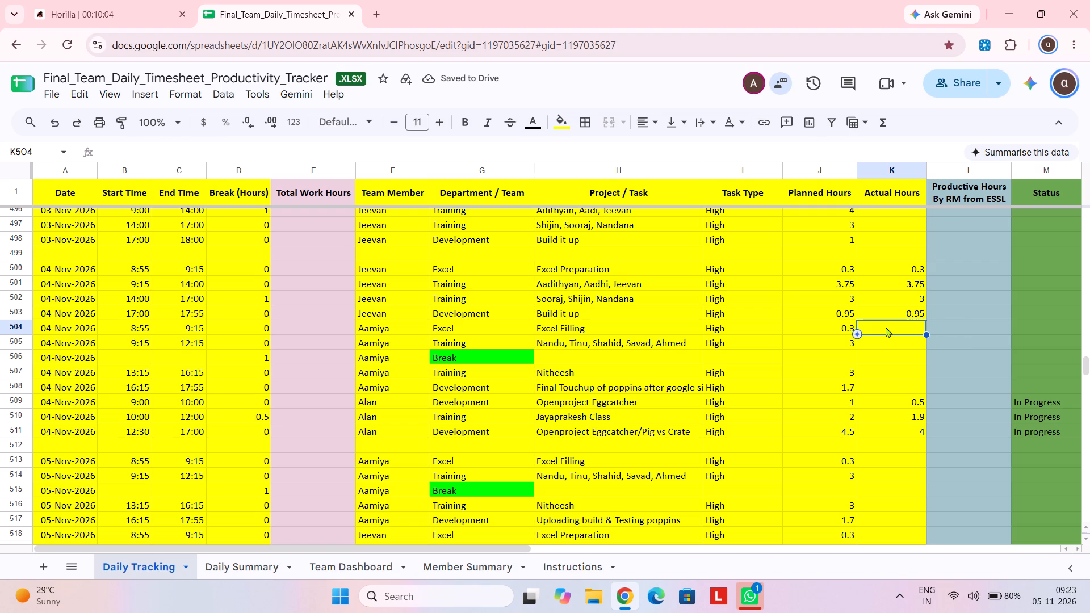
{"action": "type", "text": "0.3"}
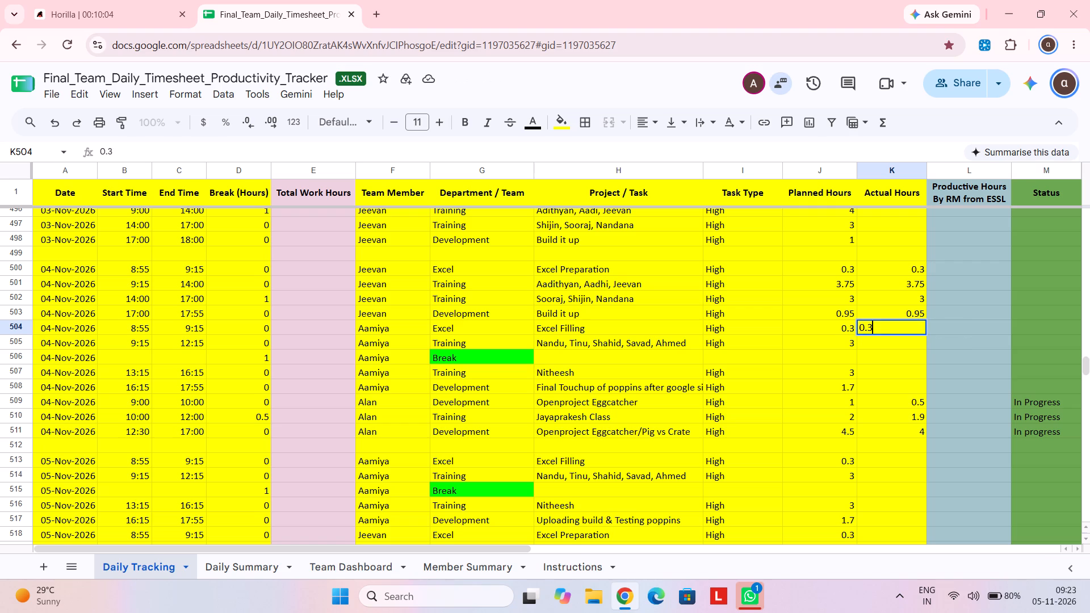
{"action": "key", "text": "Down"}
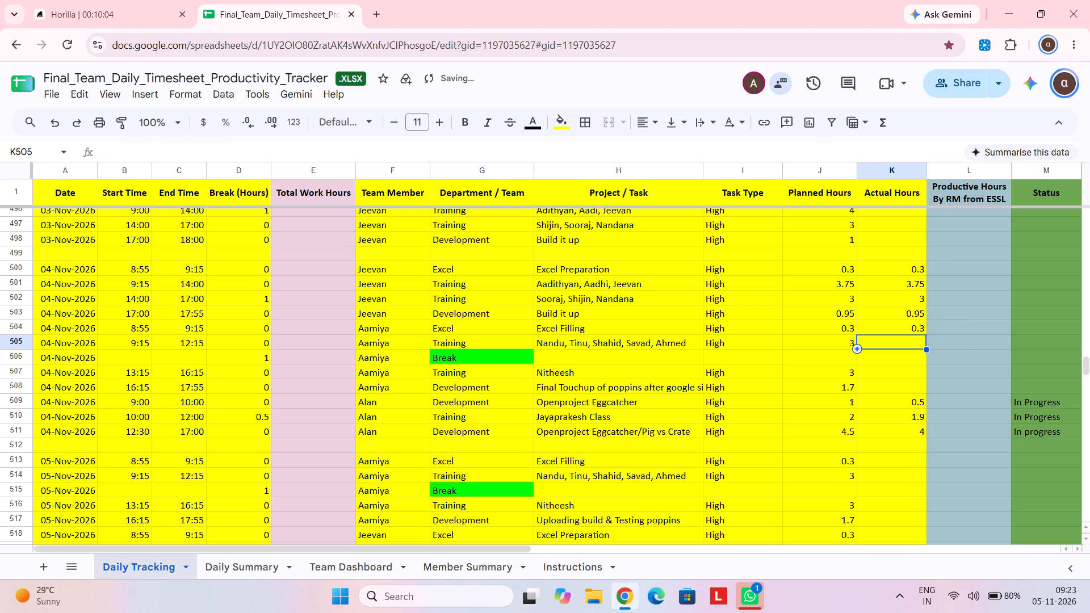
{"action": "key", "text": "3"}
{"action": "key", "text": "period"}
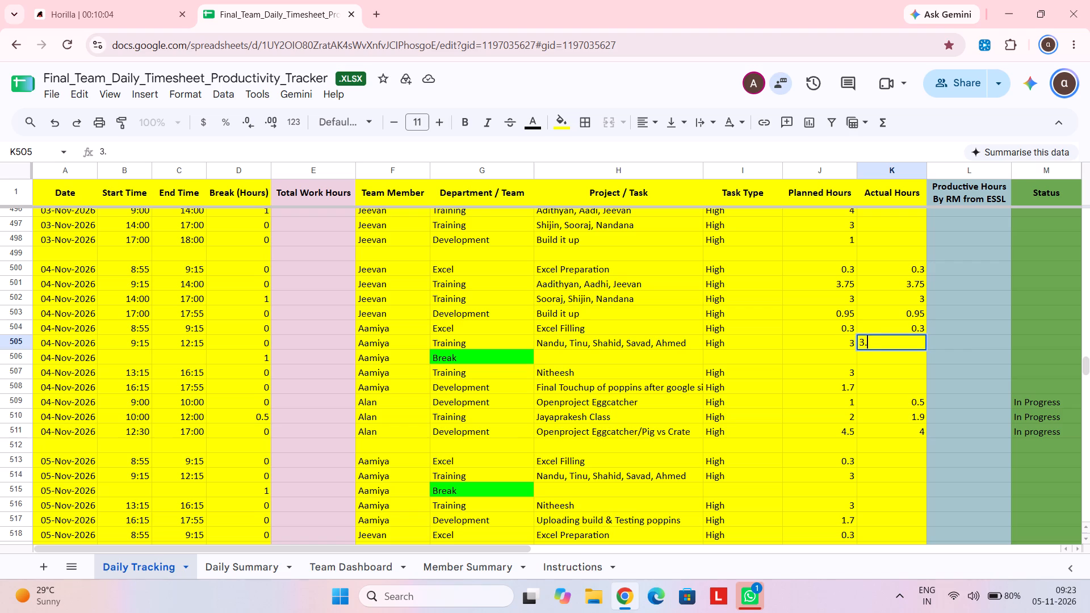
{"action": "type", "text": "25"}
{"action": "key", "text": "Down"}
{"action": "key", "text": "Down"}
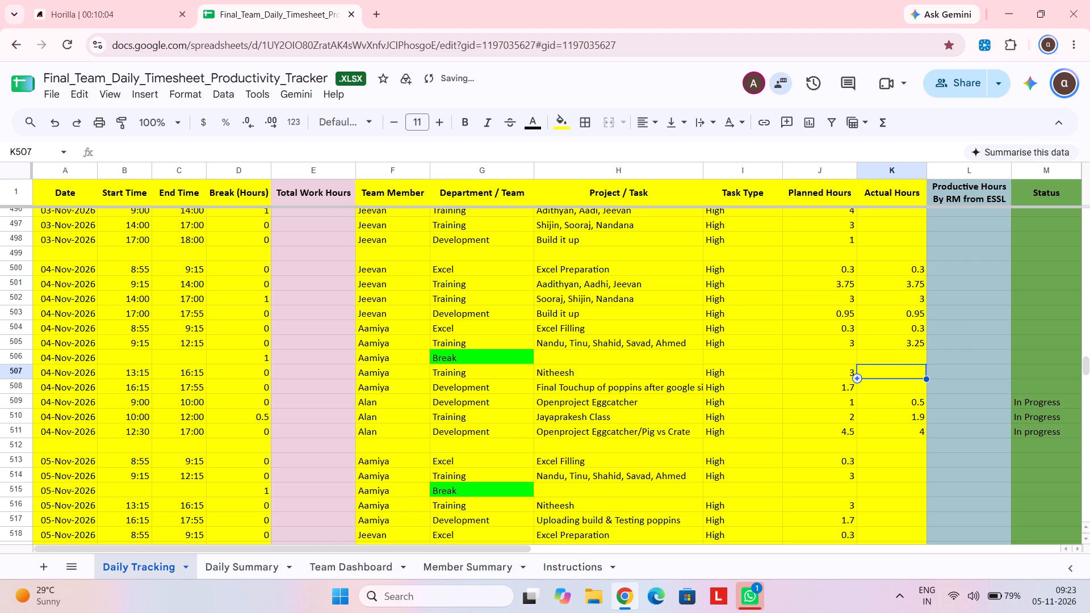
{"action": "key", "text": "3"}
{"action": "key", "text": "Down"}
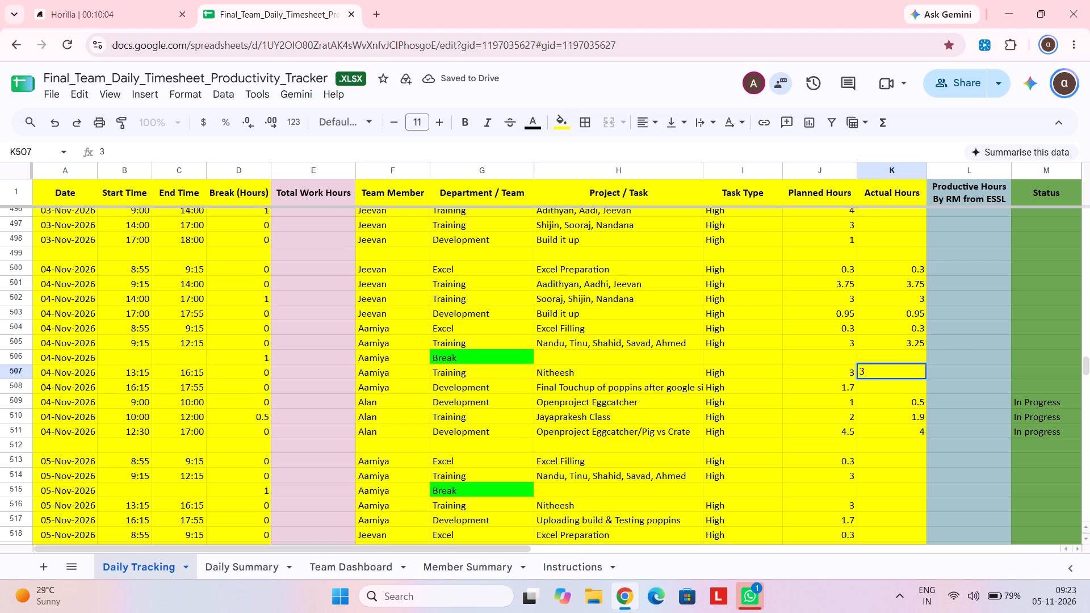
{"action": "key", "text": "1"}
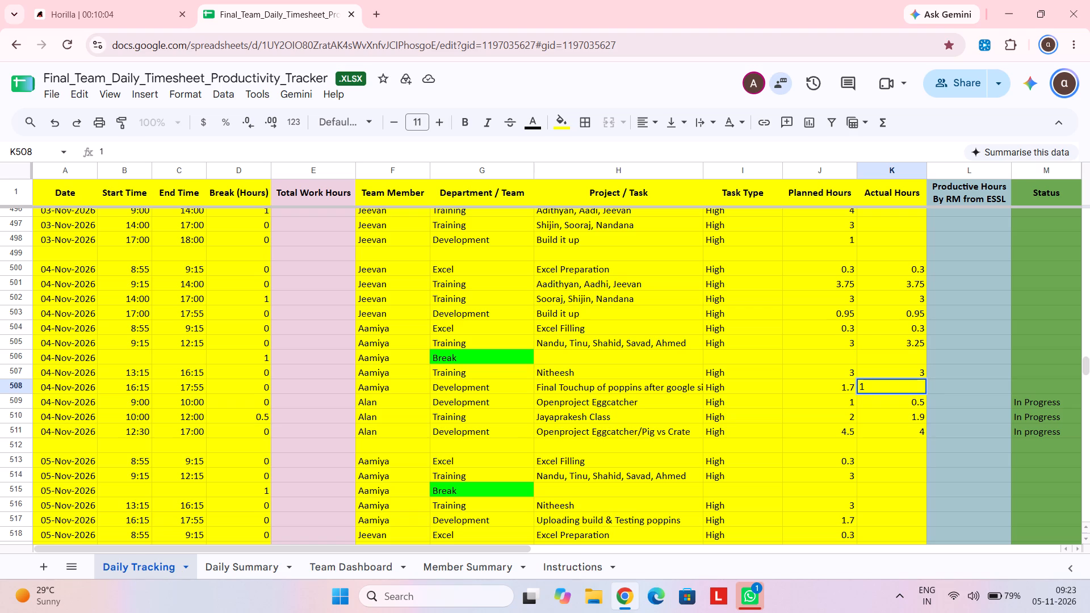
{"action": "key", "text": "period"}
{"action": "key", "text": "5"}
{"action": "left_click", "coordinate": [883, 354]}
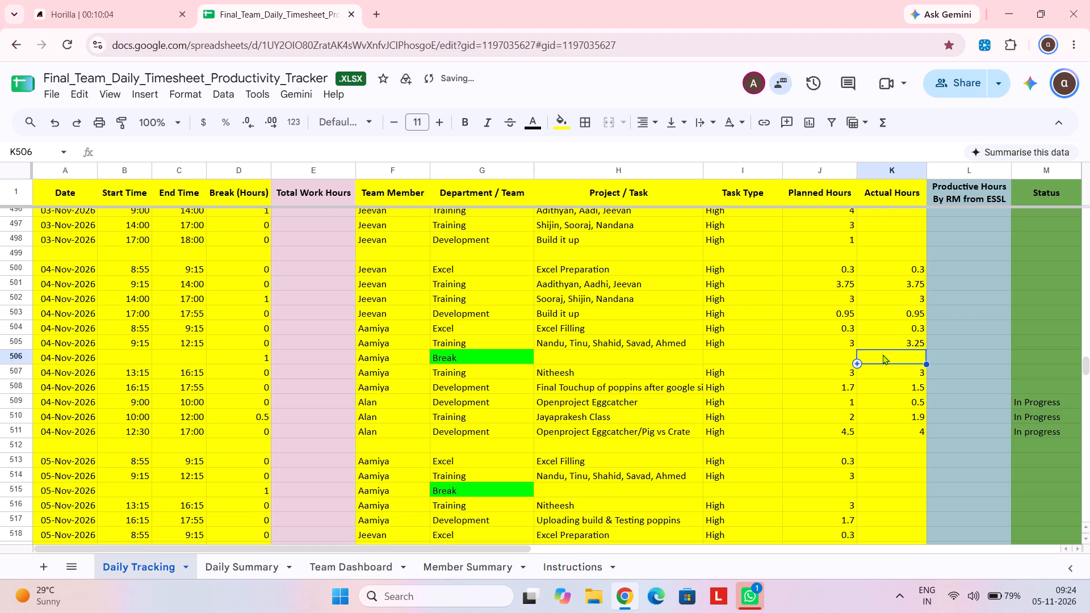
{"action": "left_click_drag", "start_coordinate": [890, 326], "coordinate": [911, 391]}
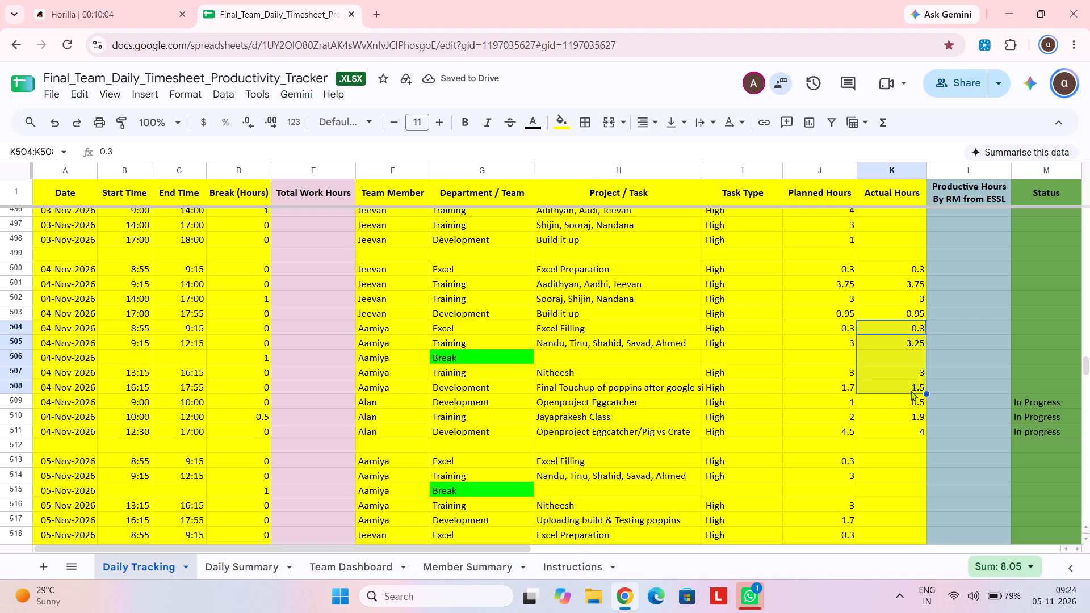
{"action": "left_click", "coordinate": [887, 450]}
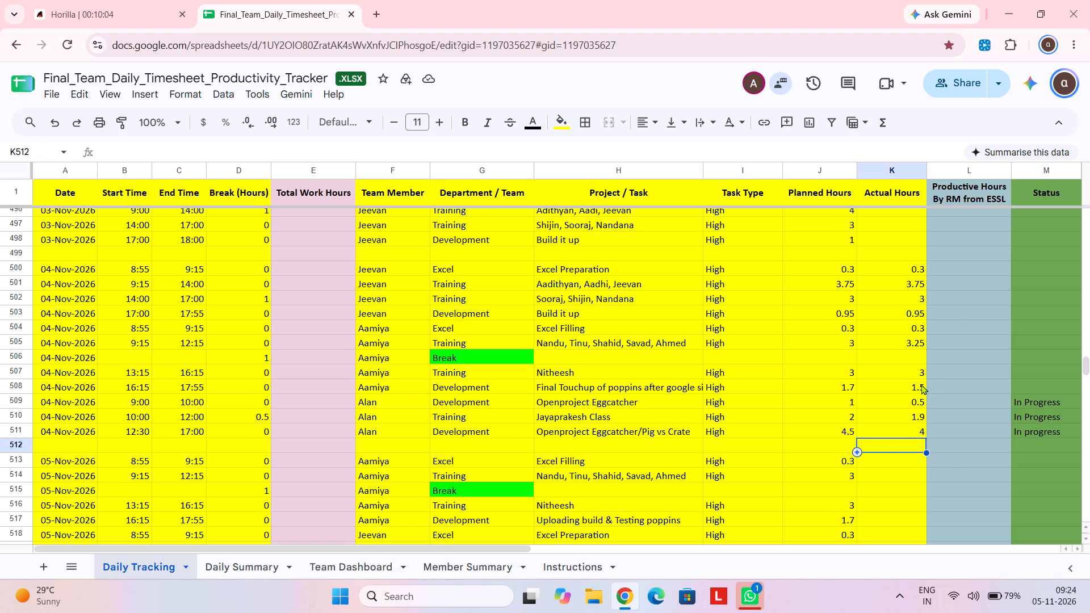
Change the actual hours of Aamiya's development entry in row 508 to 1.4 and check the sum of rows 504 to 508.
{"action": "double_click", "coordinate": [922, 384]}
{"action": "key", "text": "BackSpace"}
{"action": "key", "text": "4"}
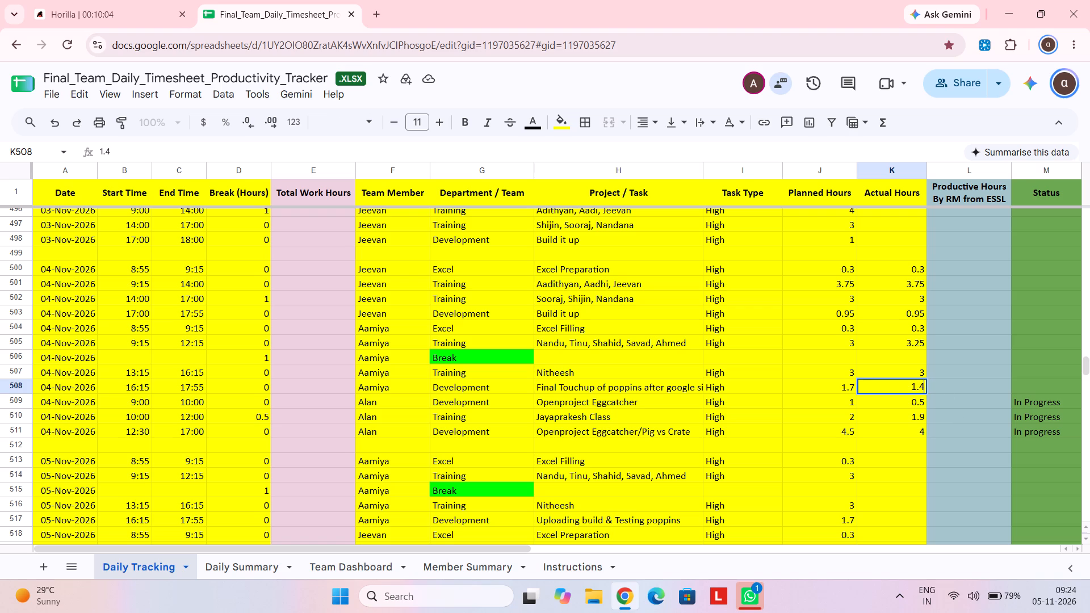
{"action": "left_click", "coordinate": [920, 480]}
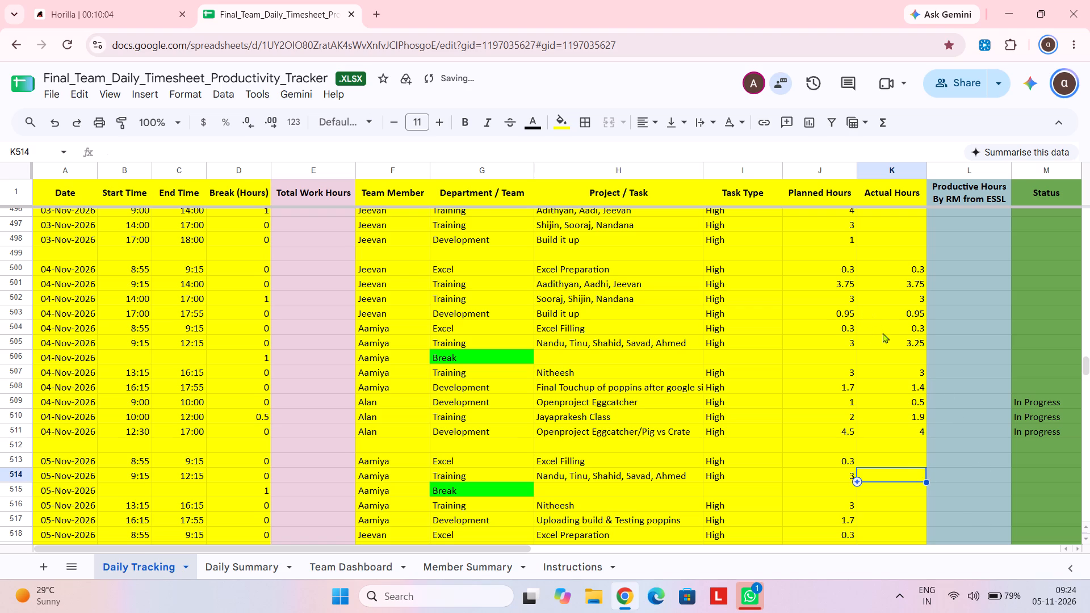
{"action": "left_click_drag", "start_coordinate": [881, 326], "coordinate": [887, 390]}
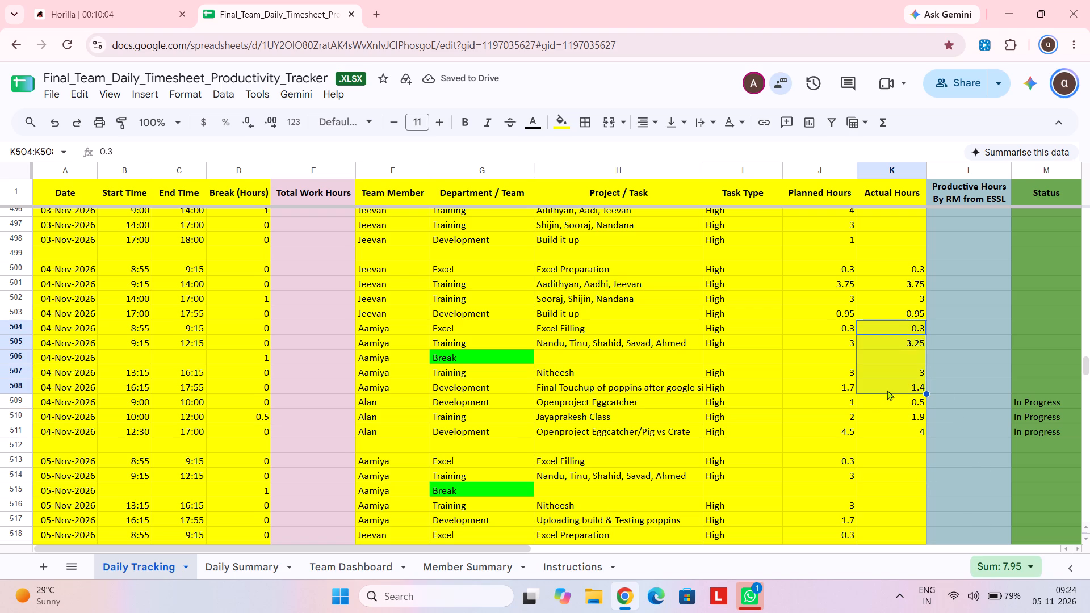
{"action": "left_click", "coordinate": [898, 454]}
Refine the actual hours of Aamiya's development entry in row 508 to 1.45 and recheck the sum of rows 504 to 508.
{"action": "double_click", "coordinate": [921, 387]}
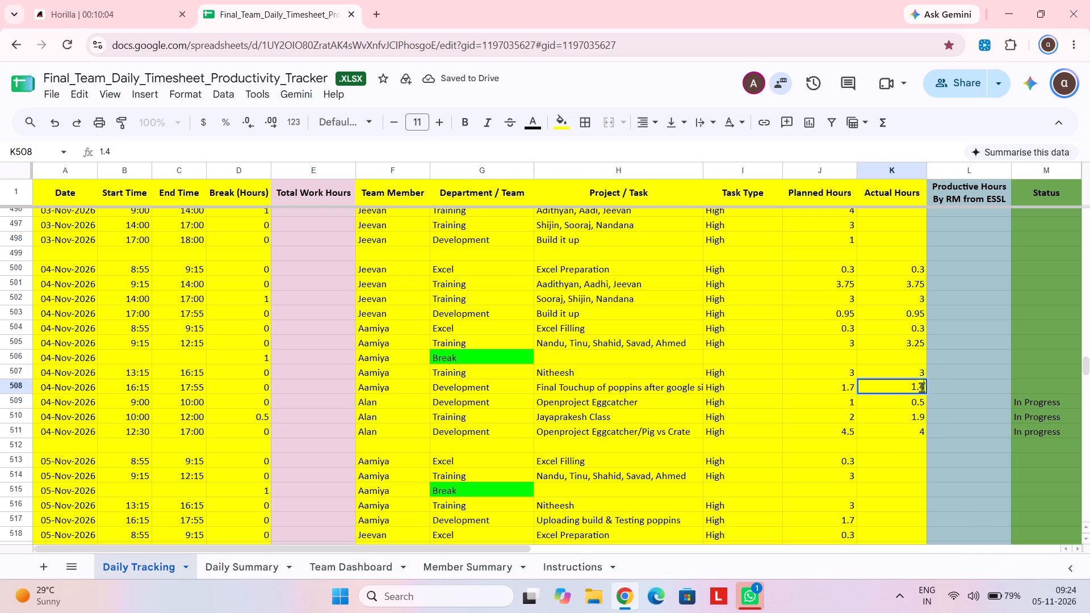
{"action": "key", "text": "5"}
{"action": "left_click", "coordinate": [891, 422]}
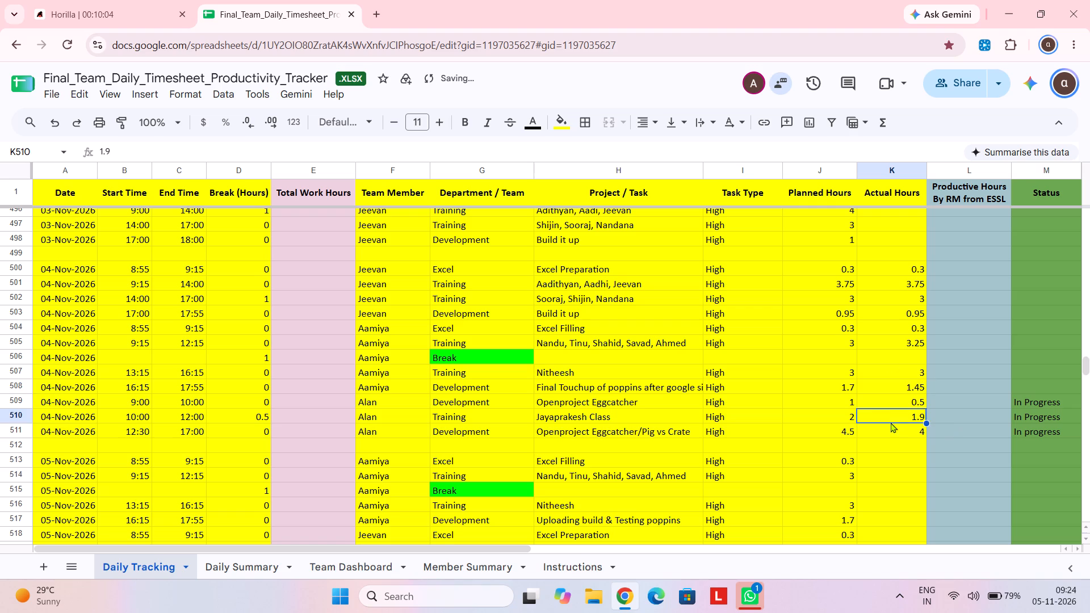
{"action": "left_click_drag", "start_coordinate": [896, 326], "coordinate": [891, 388]}
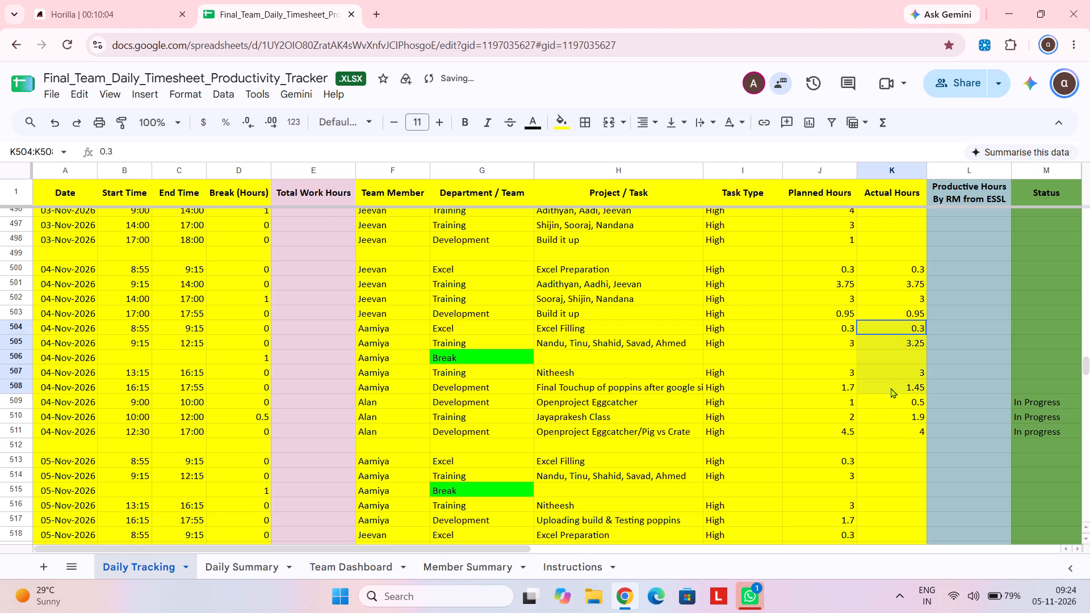
{"action": "left_click_drag", "start_coordinate": [891, 388], "coordinate": [891, 393]}
{"action": "left_click", "coordinate": [898, 437]}
Copy Jeevan's 03-Nov-2026 planned hours from rows 496 to 498 into the Actual Hours column of the same rows.
{"action": "scroll", "coordinate": [898, 437], "scroll_direction": "left", "scroll_amount": 2}
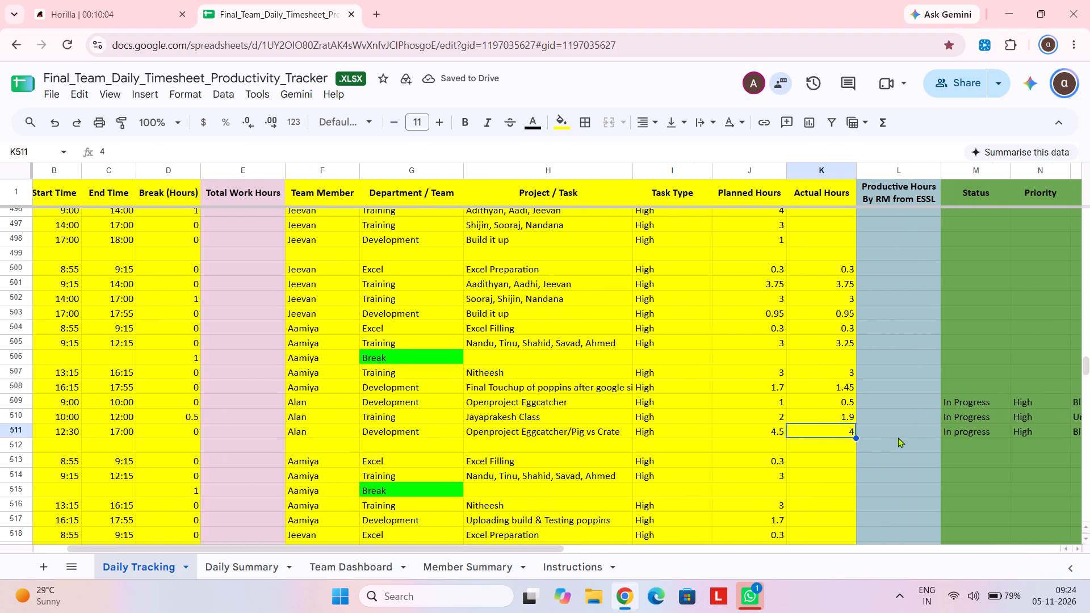
{"action": "scroll", "coordinate": [898, 437], "scroll_direction": "up", "scroll_amount": 2}
{"action": "scroll", "coordinate": [898, 437], "scroll_direction": "right", "scroll_amount": 1}
{"action": "left_click_drag", "start_coordinate": [773, 362], "coordinate": [770, 381]}
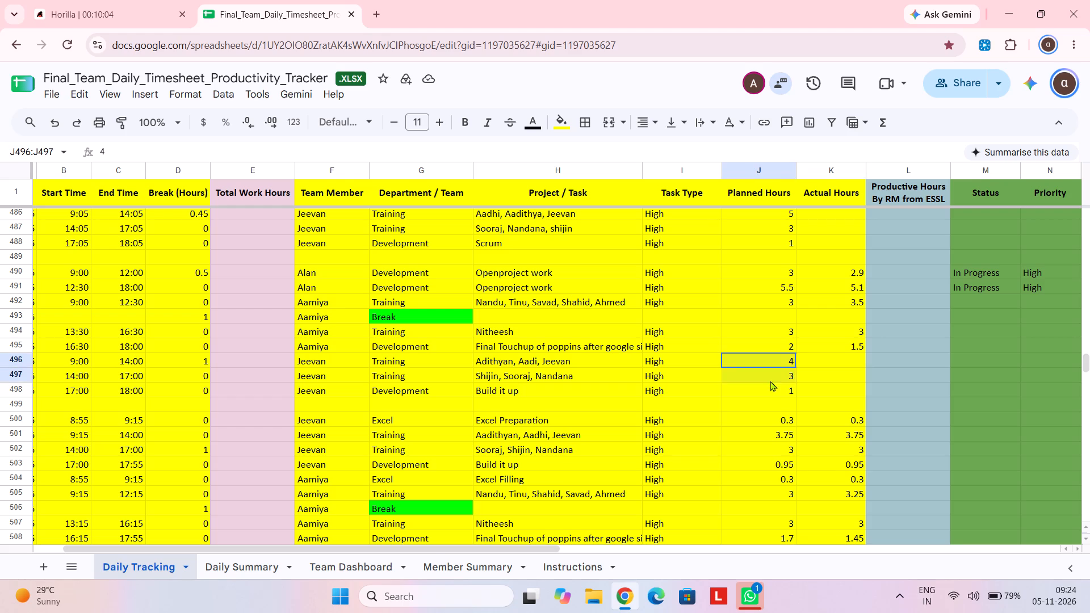
{"action": "left_click_drag", "start_coordinate": [770, 381], "coordinate": [765, 396]}
{"action": "key", "text": "ctrl+c"}
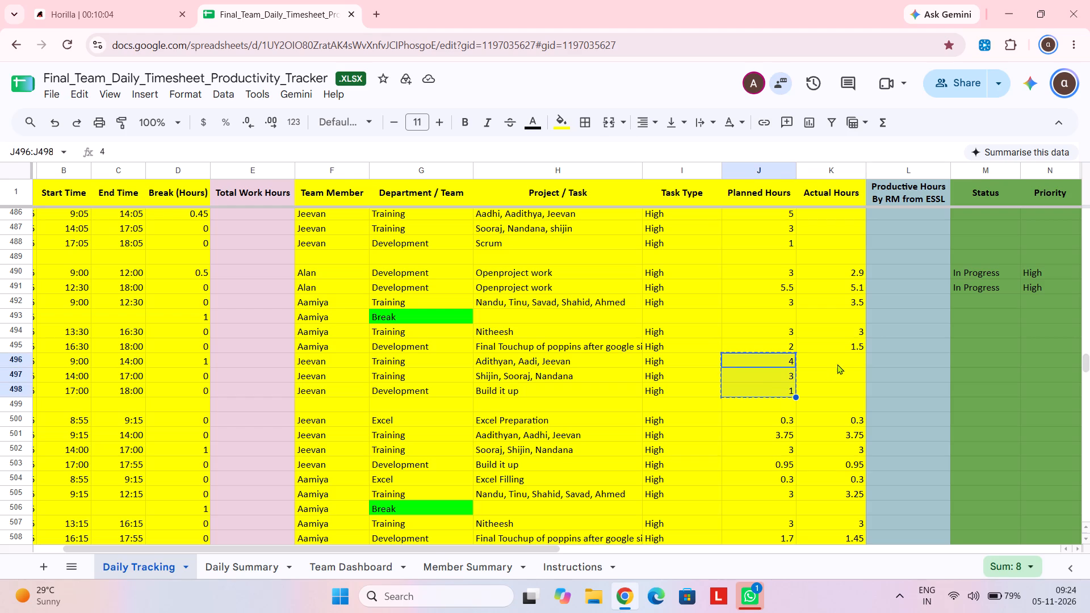
{"action": "left_click", "coordinate": [839, 361]}
{"action": "key", "text": "ctrl+v"}
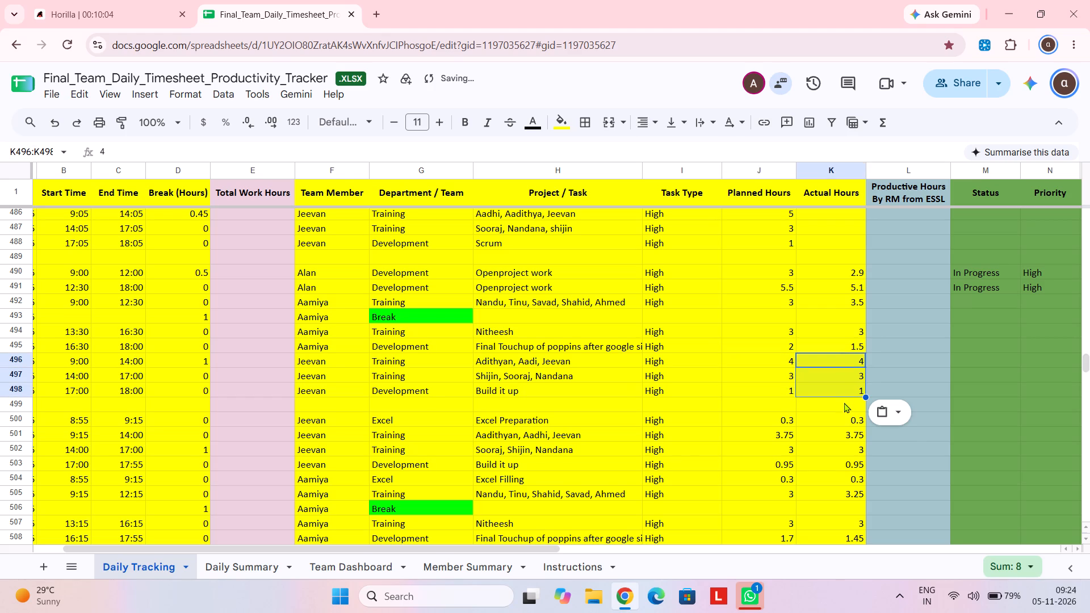
{"action": "left_click", "coordinate": [844, 402]}
Copy Aamiya's and Jeevan's planned hours from rows 481 to 488 into the Actual Hours column of the same rows.
{"action": "scroll", "coordinate": [844, 402], "scroll_direction": "up", "scroll_amount": 3}
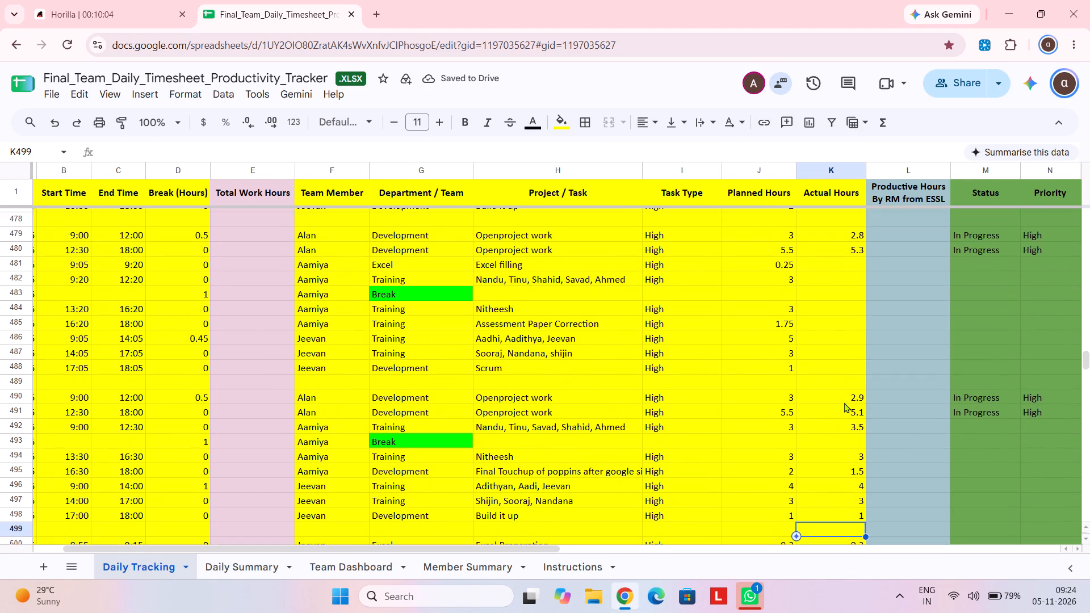
{"action": "scroll", "coordinate": [844, 402], "scroll_direction": "up", "scroll_amount": 1}
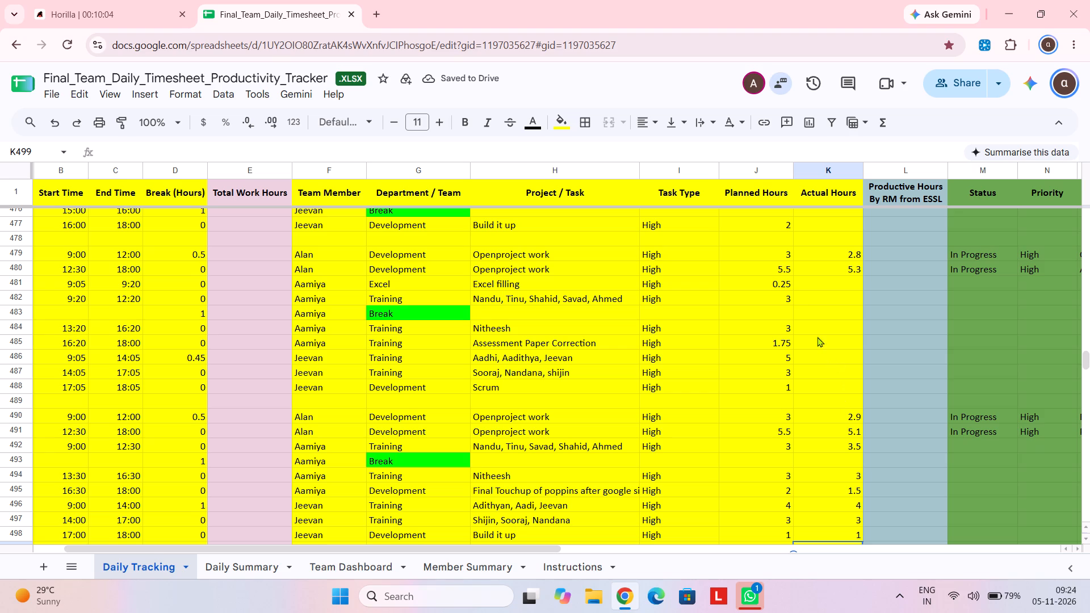
{"action": "left_click_drag", "start_coordinate": [766, 289], "coordinate": [761, 387]}
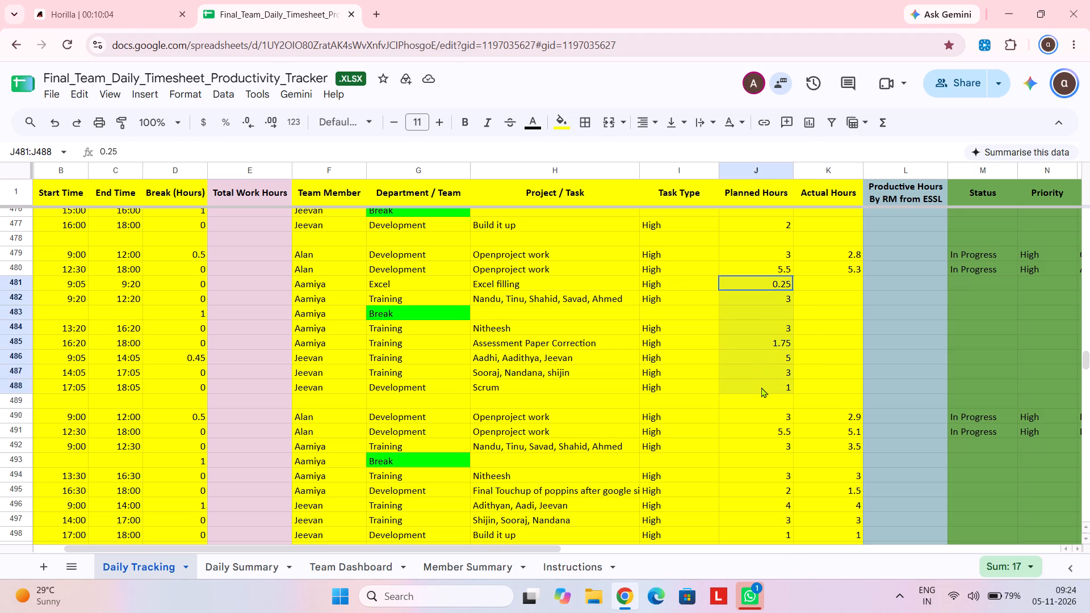
{"action": "left_click_drag", "start_coordinate": [761, 387], "coordinate": [761, 387]}
{"action": "key", "text": "ctrl+c"}
{"action": "left_click", "coordinate": [831, 281]}
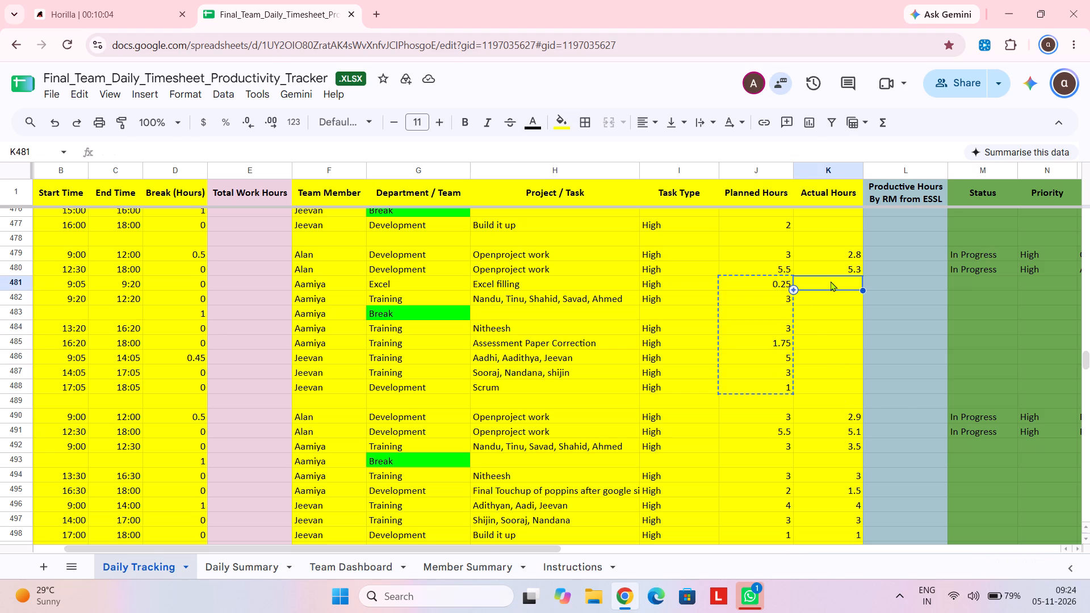
{"action": "key", "text": "ctrl+v"}
{"action": "left_click", "coordinate": [818, 408]}
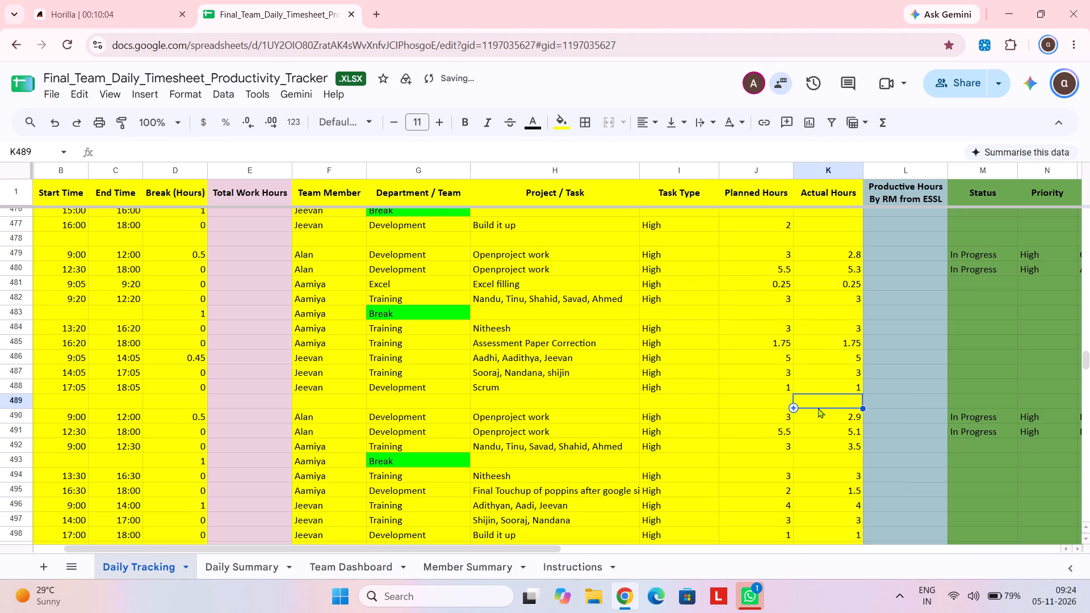
Copy Aamiya's and Jeevan's planned hours from rows 469 to 475 into the Actual Hours column of the same rows.
{"action": "scroll", "coordinate": [818, 408], "scroll_direction": "up", "scroll_amount": 1}
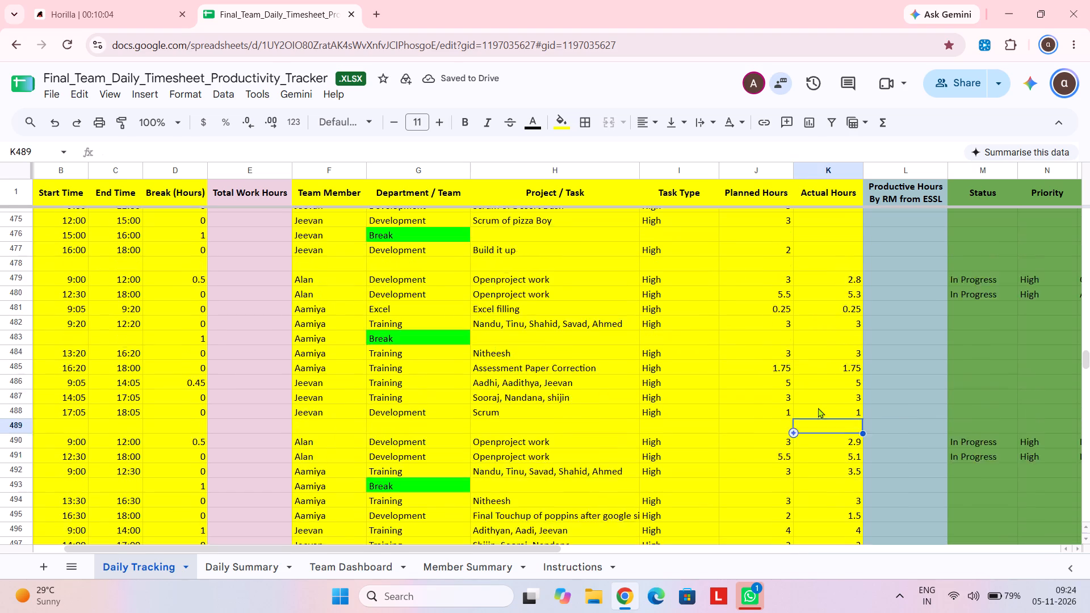
{"action": "scroll", "coordinate": [818, 408], "scroll_direction": "up", "scroll_amount": 2}
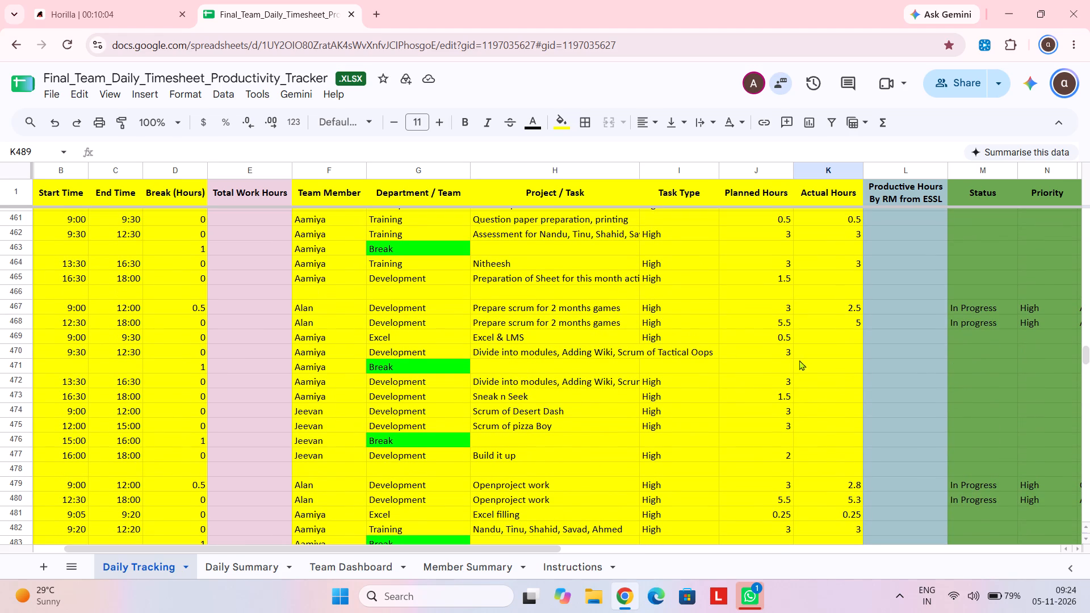
{"action": "left_click_drag", "start_coordinate": [778, 338], "coordinate": [776, 430]}
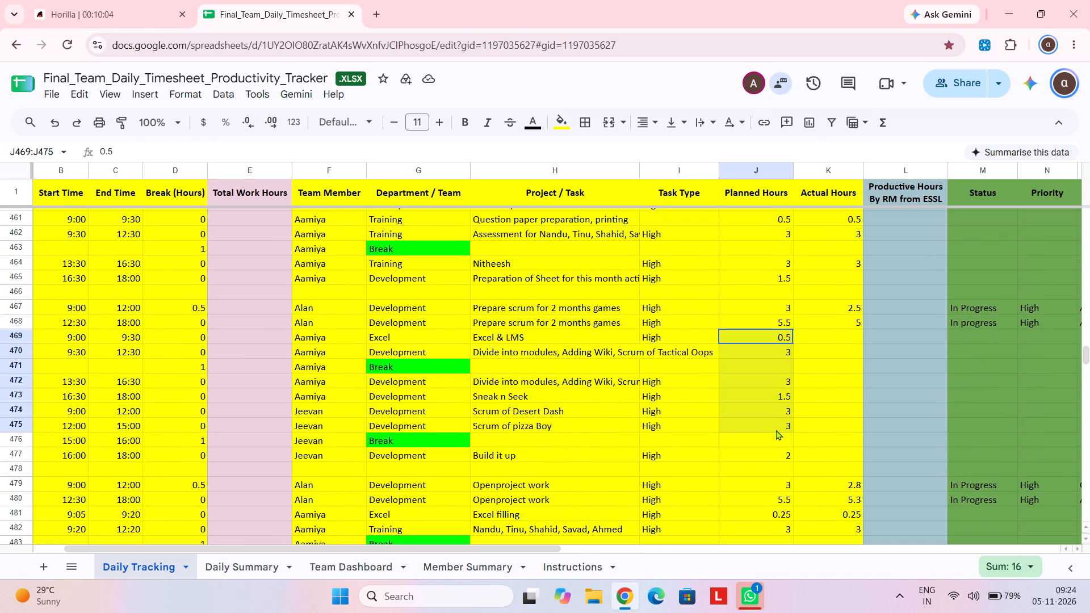
{"action": "left_click_drag", "start_coordinate": [776, 430], "coordinate": [776, 429]}
{"action": "key", "text": "ctrl+c"}
{"action": "left_click", "coordinate": [837, 326]}
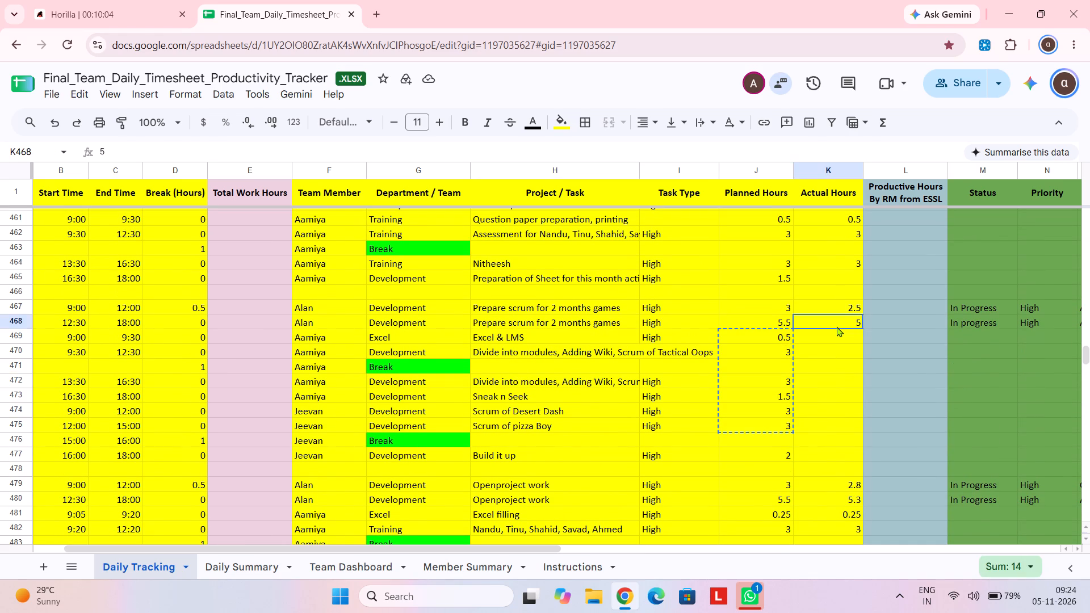
{"action": "left_click", "coordinate": [835, 338]}
{"action": "key", "text": "ctrl+v"}
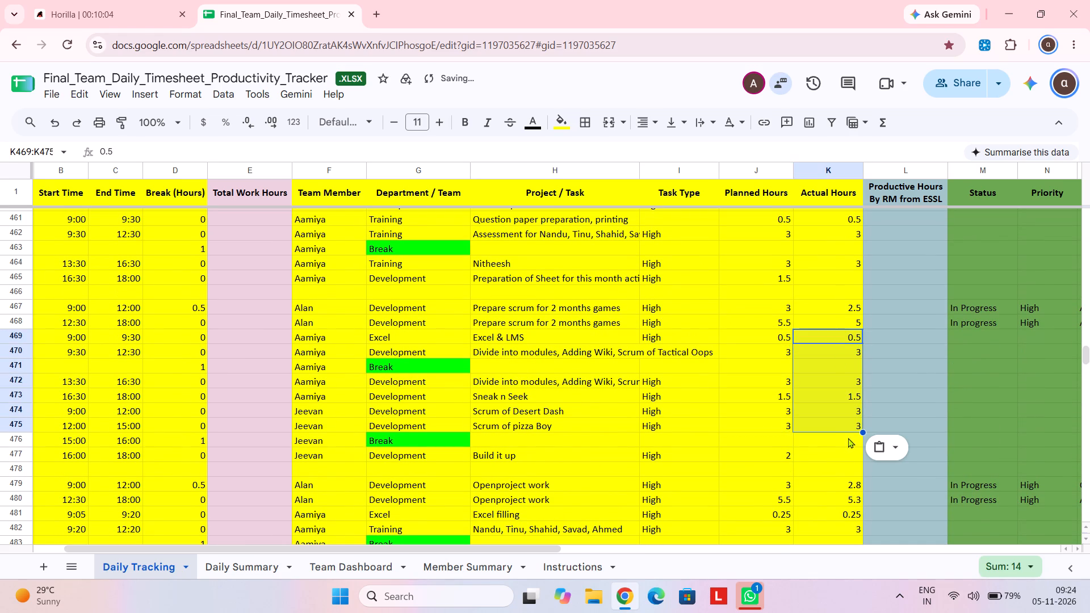
{"action": "left_click", "coordinate": [842, 443]}
Enter 2 as the actual hours of Jeevan's Build it up entry in row 477.
{"action": "left_click", "coordinate": [843, 456]}
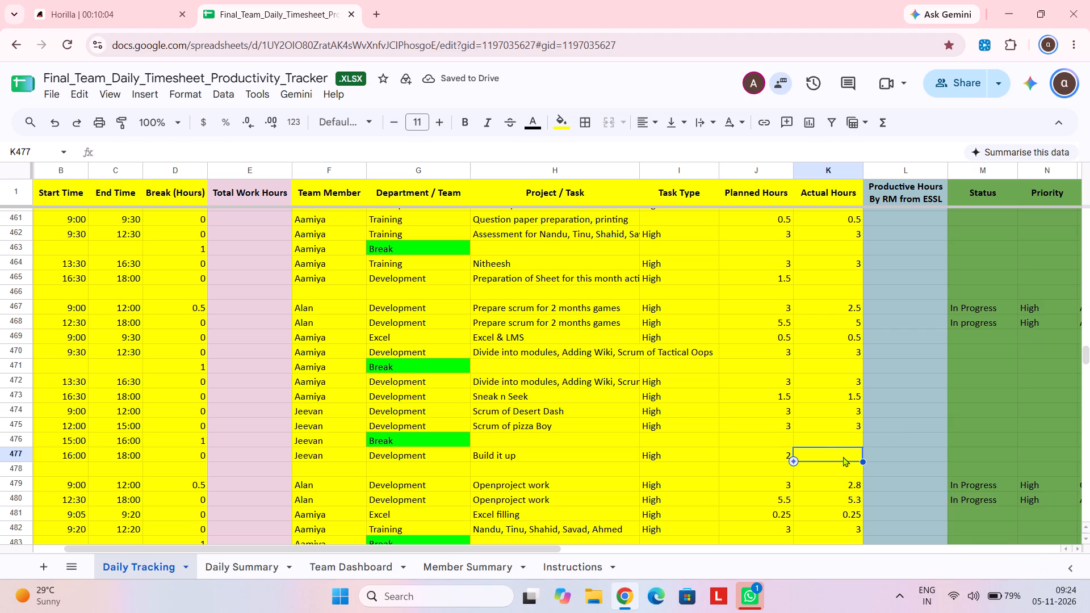
{"action": "key", "text": "2"}
{"action": "left_click", "coordinate": [845, 429]}
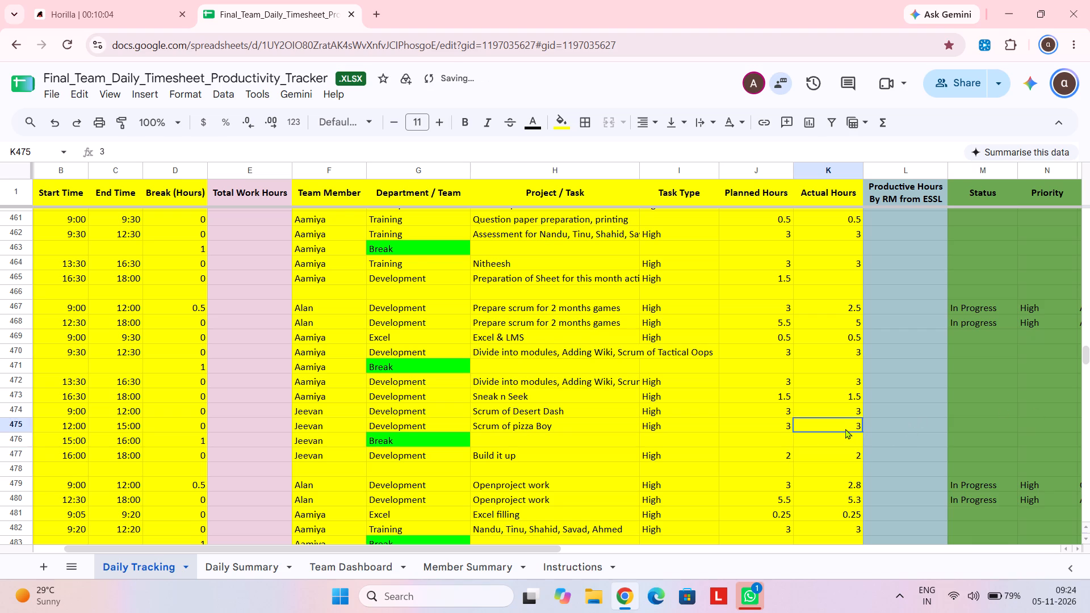
Look through the earlier entries above row 467 for Jeevan's and Aamiya's missing actual hours.
{"action": "scroll", "coordinate": [845, 429], "scroll_direction": "up", "scroll_amount": 2}
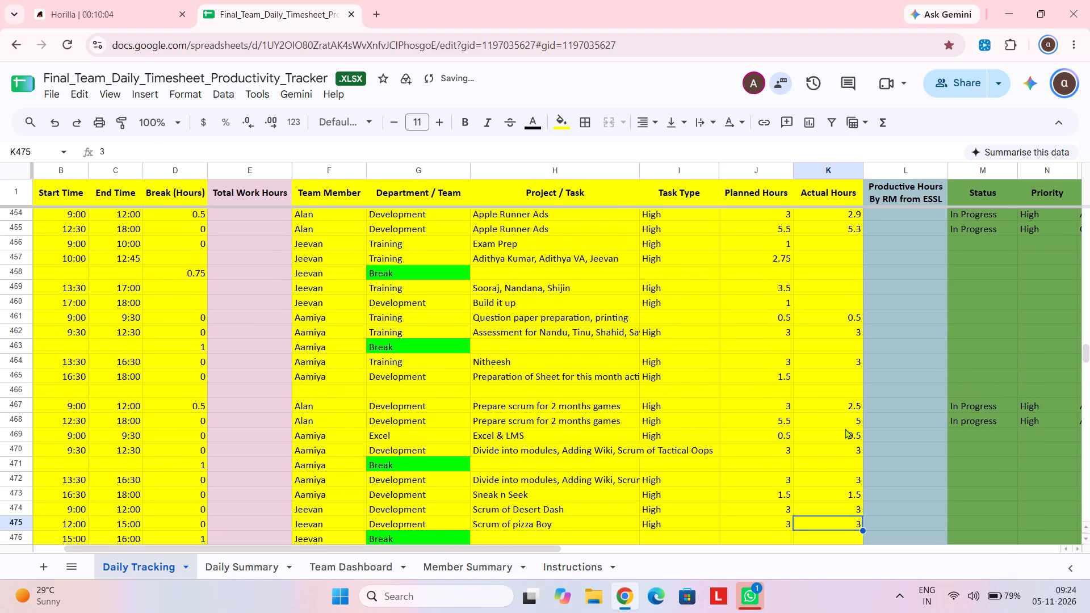
{"action": "scroll", "coordinate": [845, 429], "scroll_direction": "up", "scroll_amount": 1}
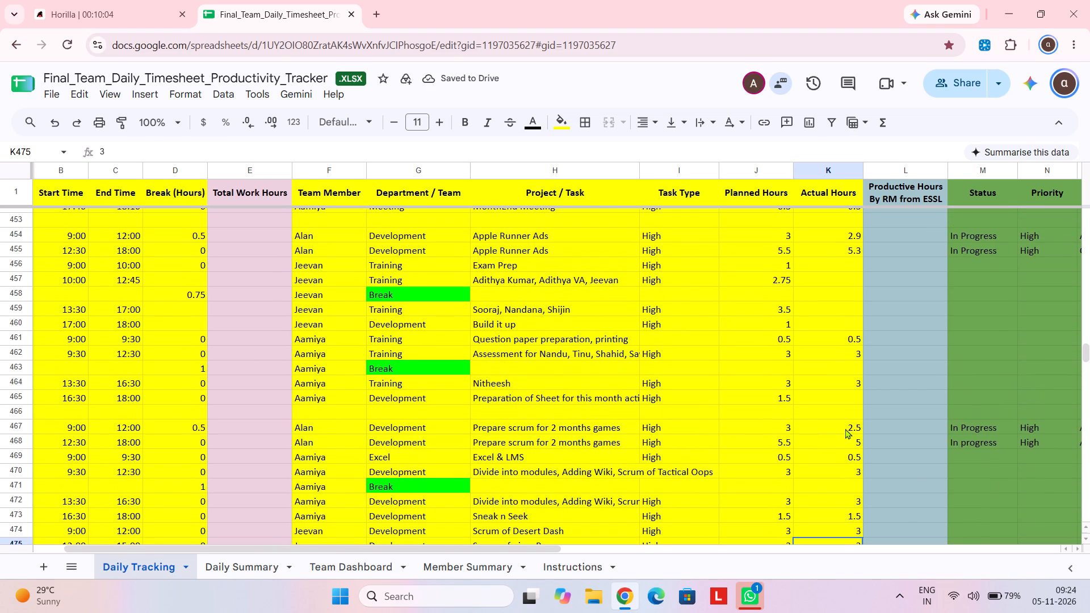
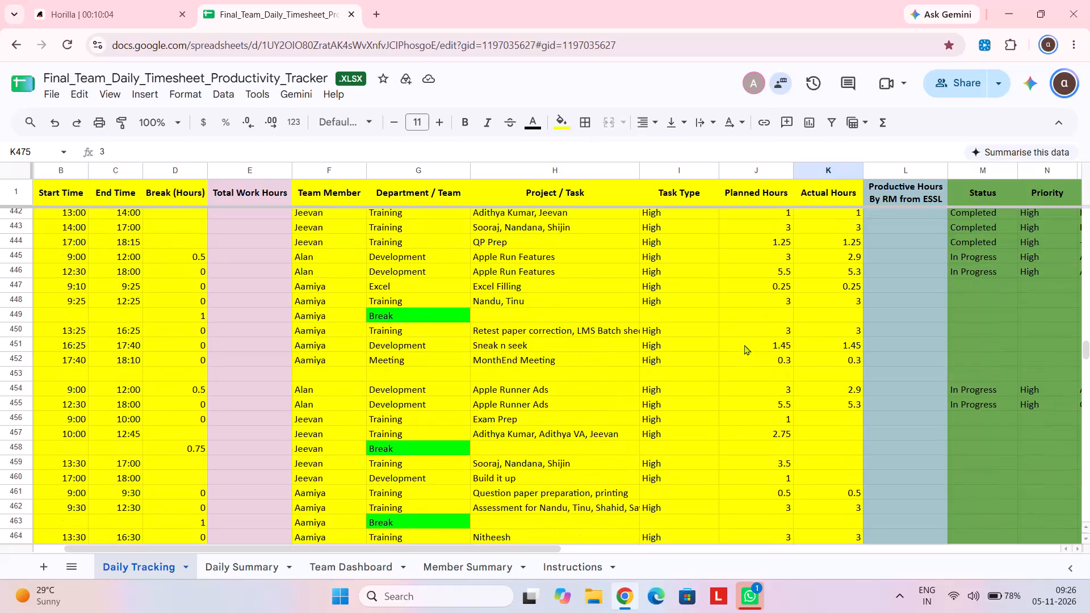
Copy Aamiya's planned hours from rows 420 to 424 into the Actual Hours column of the same rows.
{"action": "scroll", "coordinate": [744, 345], "scroll_direction": "up", "scroll_amount": 2}
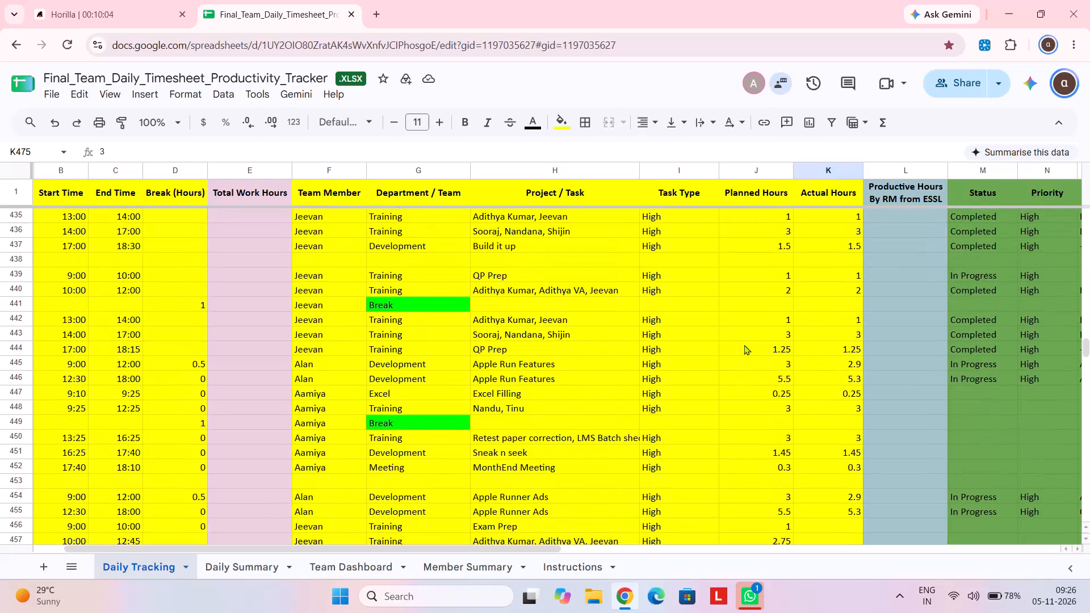
{"action": "scroll", "coordinate": [744, 345], "scroll_direction": "up", "scroll_amount": 3}
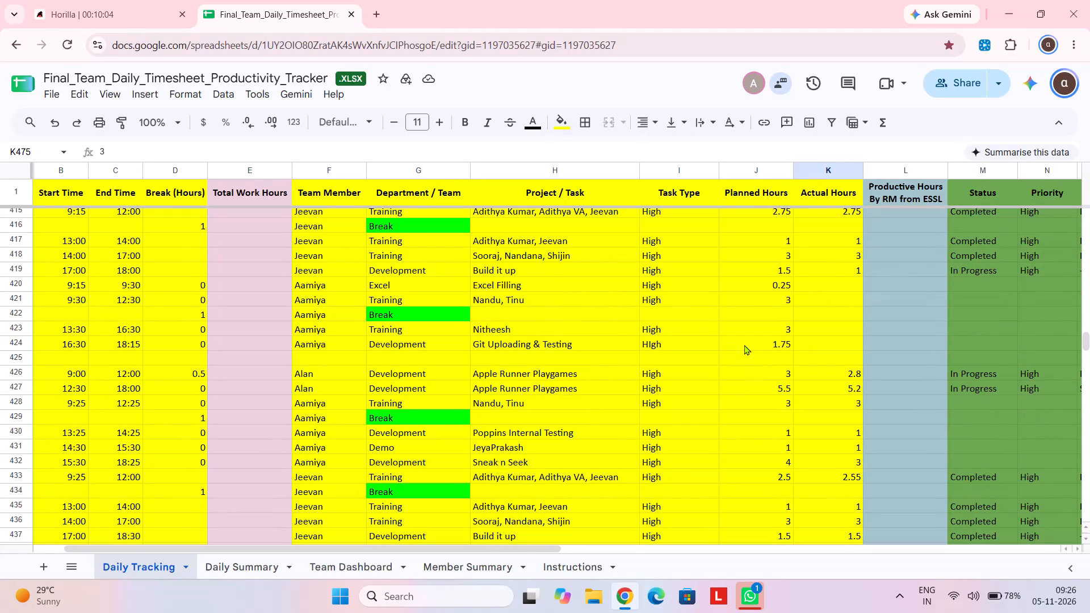
{"action": "left_click_drag", "start_coordinate": [774, 282], "coordinate": [773, 342]}
{"action": "key", "text": "ctrl+c"}
{"action": "left_click", "coordinate": [825, 279]}
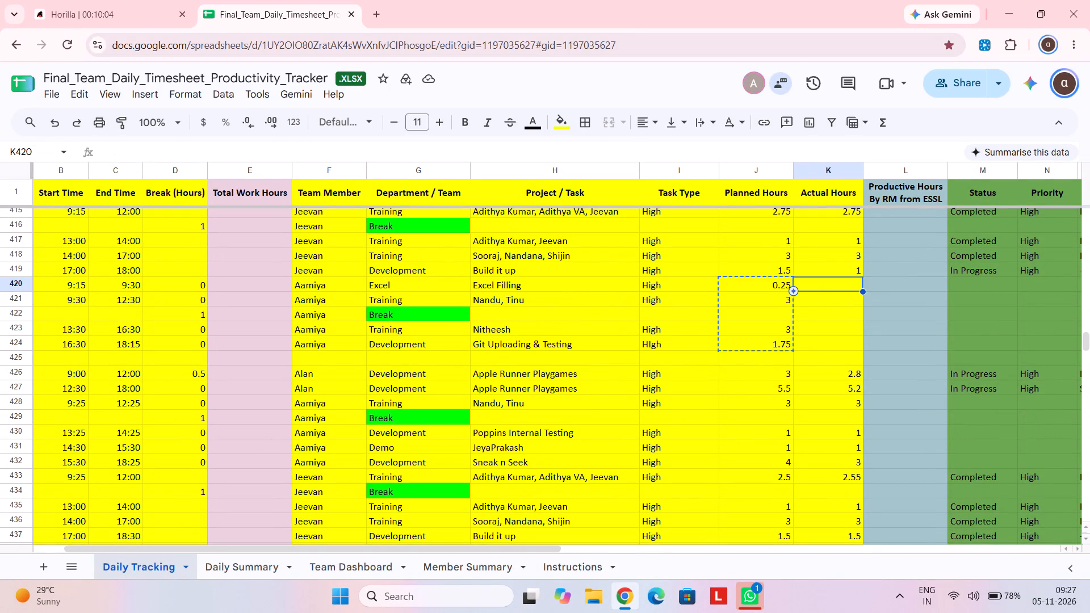
{"action": "key", "text": "ctrl+v"}
Enter Completed as the status of Aamiya's entries in rows 420, 421, 423 and 424, skipping the break row.
{"action": "scroll", "coordinate": [825, 279], "scroll_direction": "up", "scroll_amount": 2}
{"action": "left_click", "coordinate": [819, 325]}
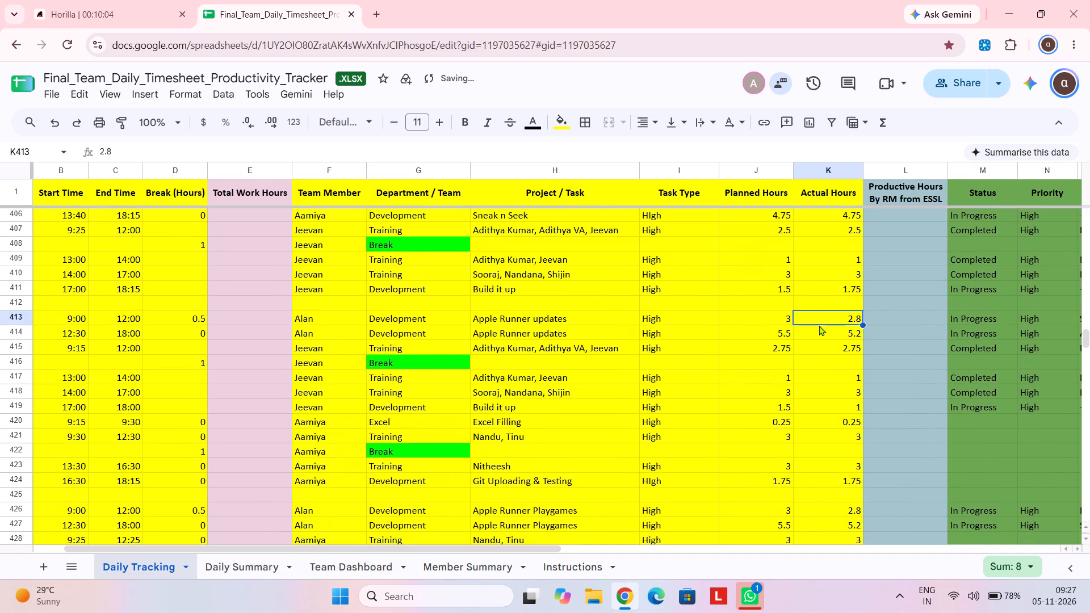
{"action": "scroll", "coordinate": [819, 325], "scroll_direction": "up", "scroll_amount": 4}
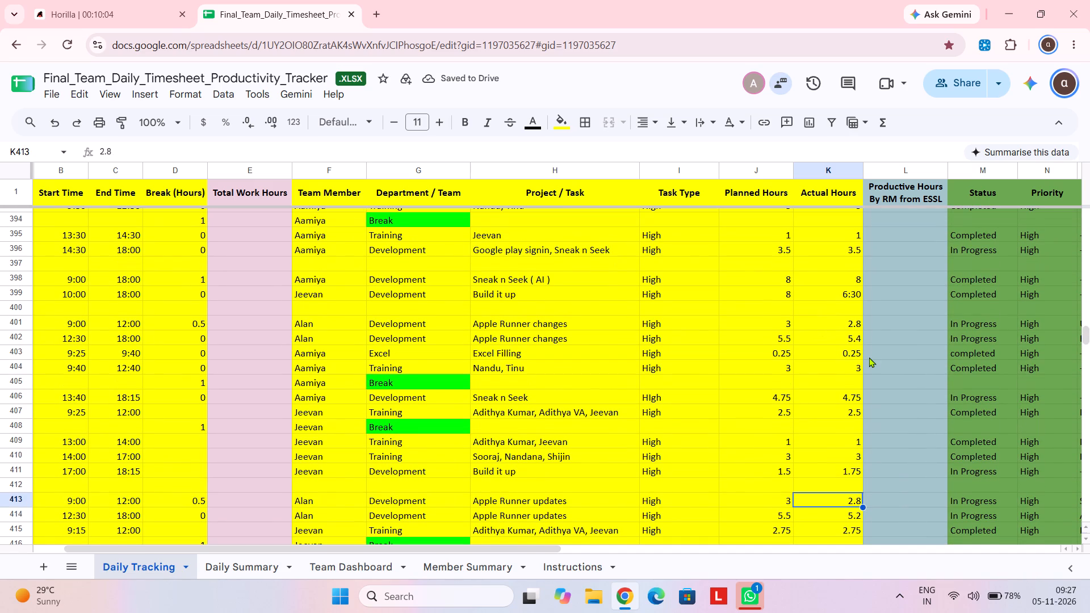
{"action": "scroll", "coordinate": [869, 357], "scroll_direction": "down", "scroll_amount": 4}
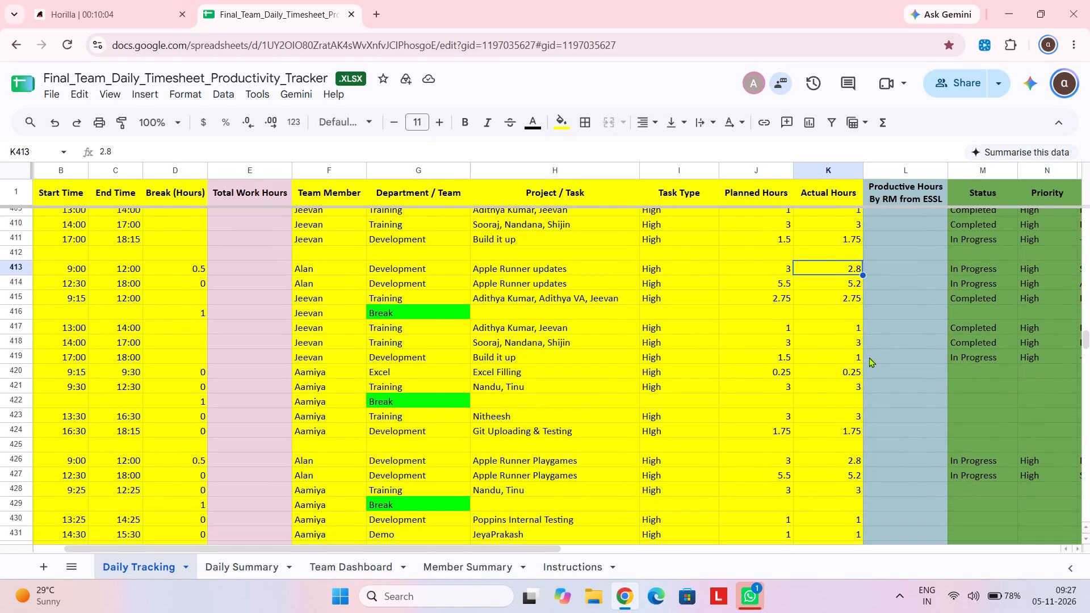
{"action": "scroll", "coordinate": [569, 460], "scroll_direction": "left", "scroll_amount": 1}
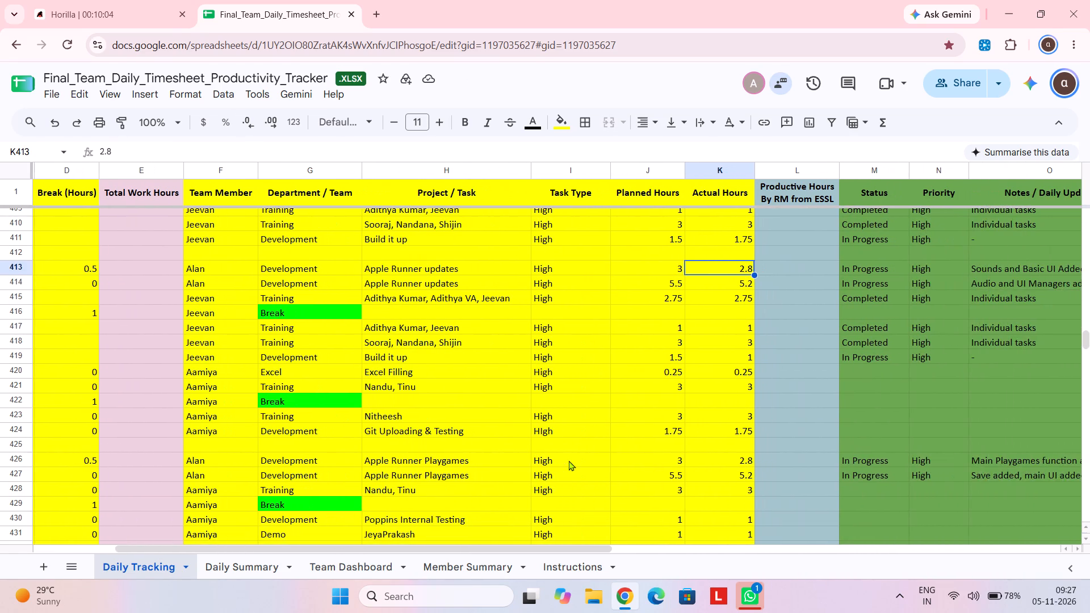
{"action": "scroll", "coordinate": [569, 460], "scroll_direction": "down", "scroll_amount": 1}
{"action": "scroll", "coordinate": [569, 460], "scroll_direction": "left", "scroll_amount": 3}
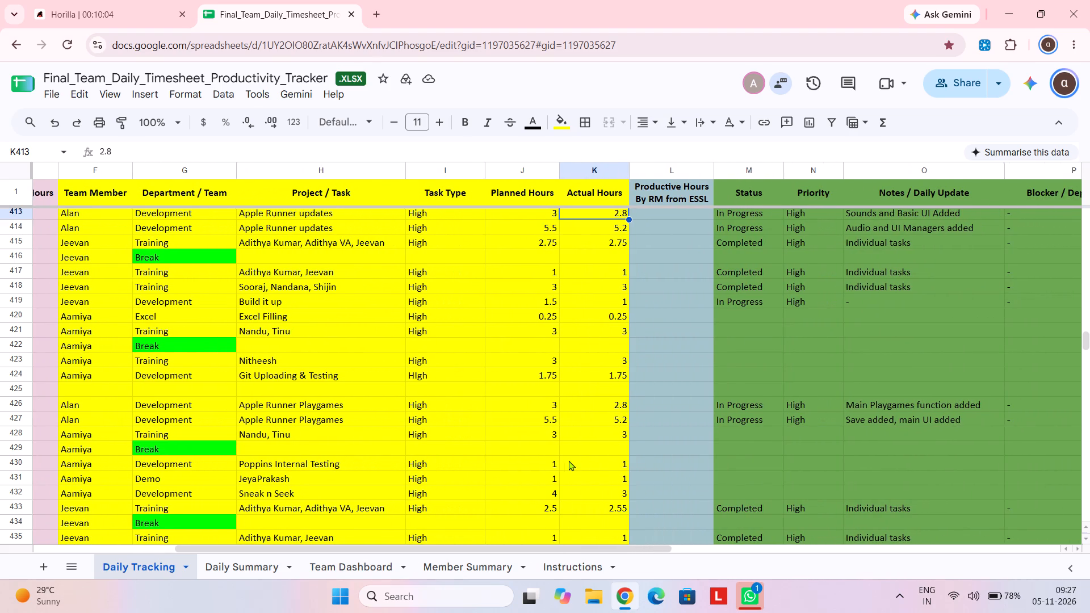
{"action": "scroll", "coordinate": [569, 460], "scroll_direction": "left", "scroll_amount": 1}
{"action": "left_click", "coordinate": [725, 318]}
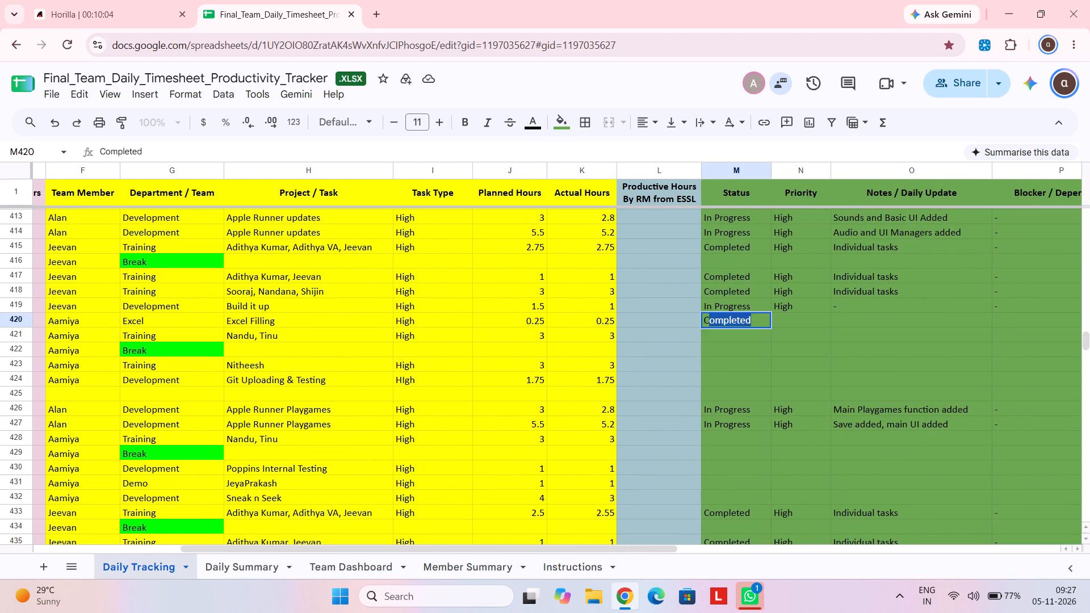
{"action": "type", "text": "om"}
{"action": "key", "text": "Tab"}
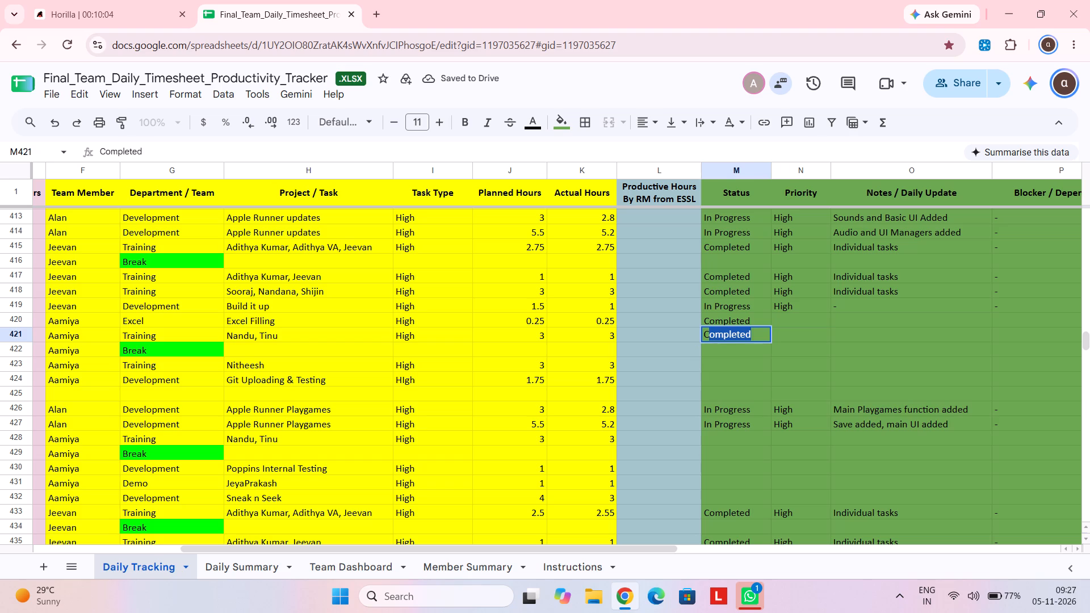
{"action": "key", "text": "Tab"}
{"action": "left_click", "coordinate": [725, 367]}
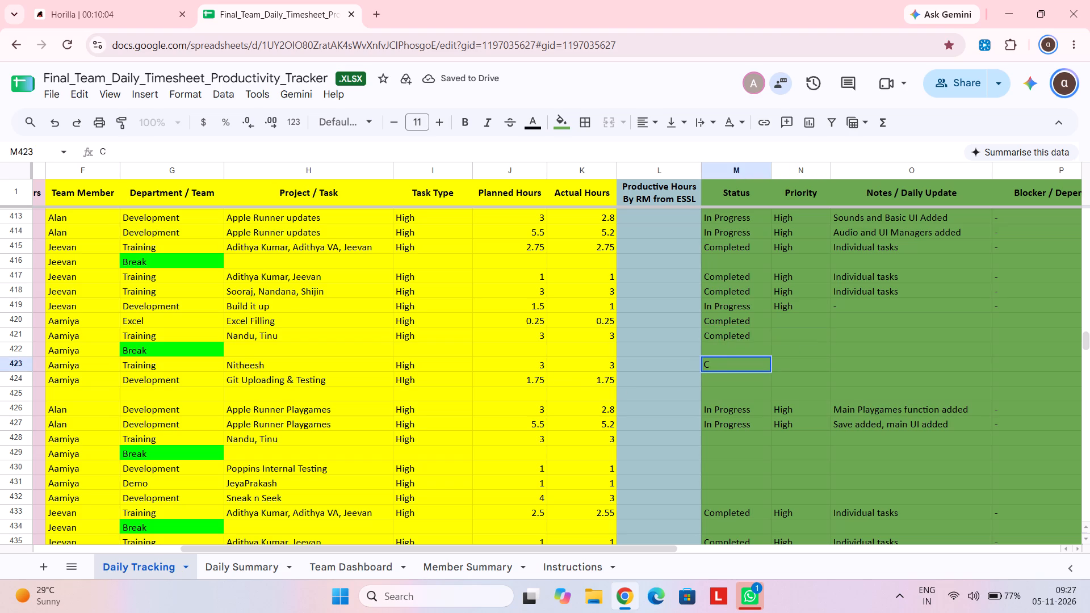
{"action": "type", "text": "ompleted"}
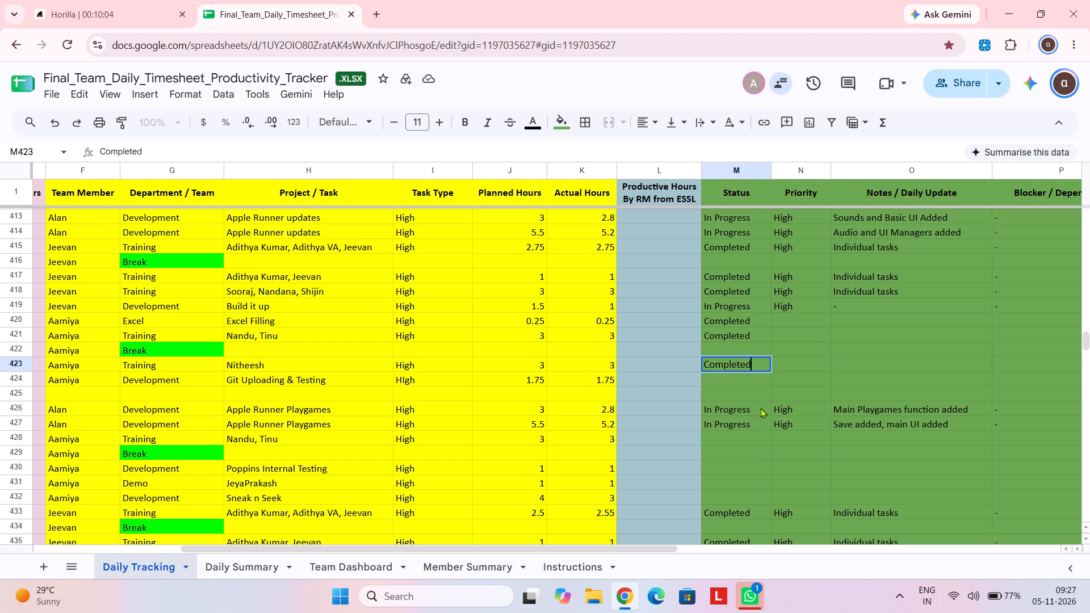
{"action": "left_click", "coordinate": [737, 383]}
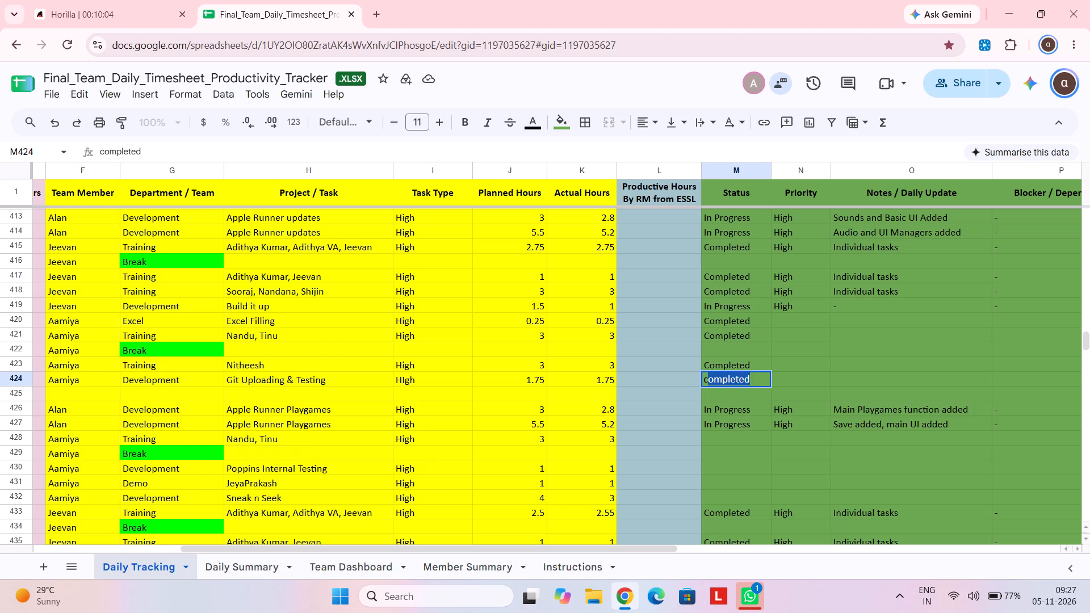
{"action": "key", "text": "Tab"}
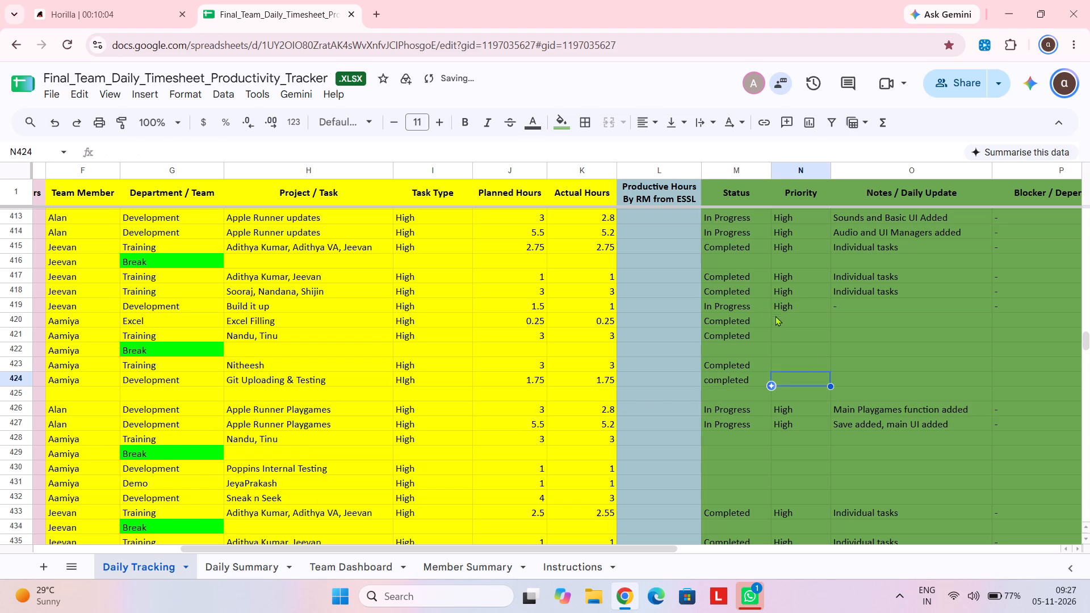
Copy the High priority from Jeevan's rows 418 and 419 into Aamiya's rows 420, 421, 423 and 424.
{"action": "left_click_drag", "start_coordinate": [787, 276], "coordinate": [788, 306]}
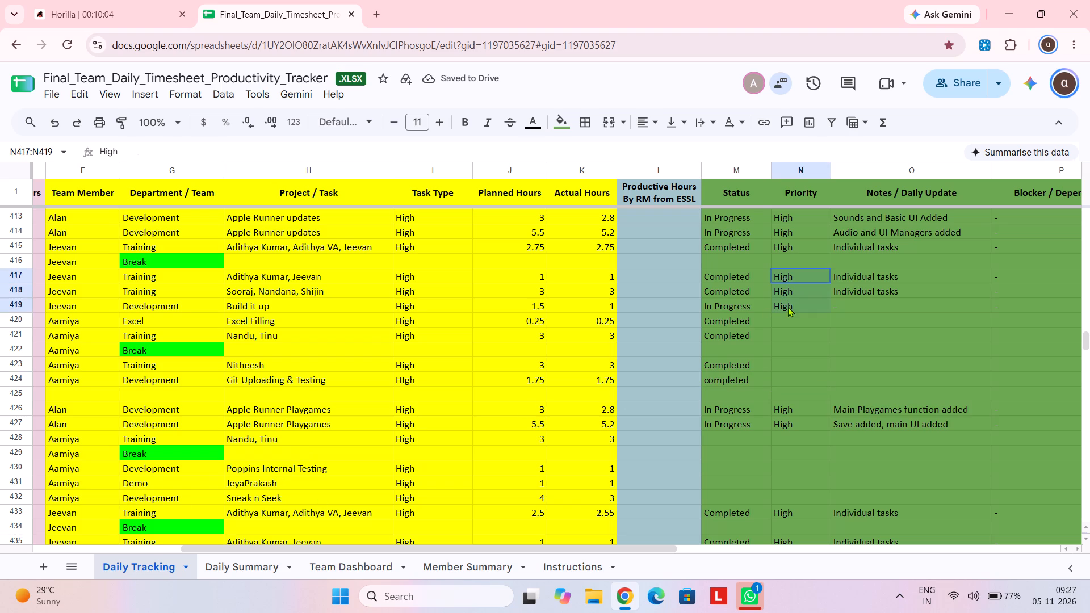
{"action": "left_click_drag", "start_coordinate": [788, 306], "coordinate": [788, 309]}
{"action": "key", "text": "ctrl+c"}
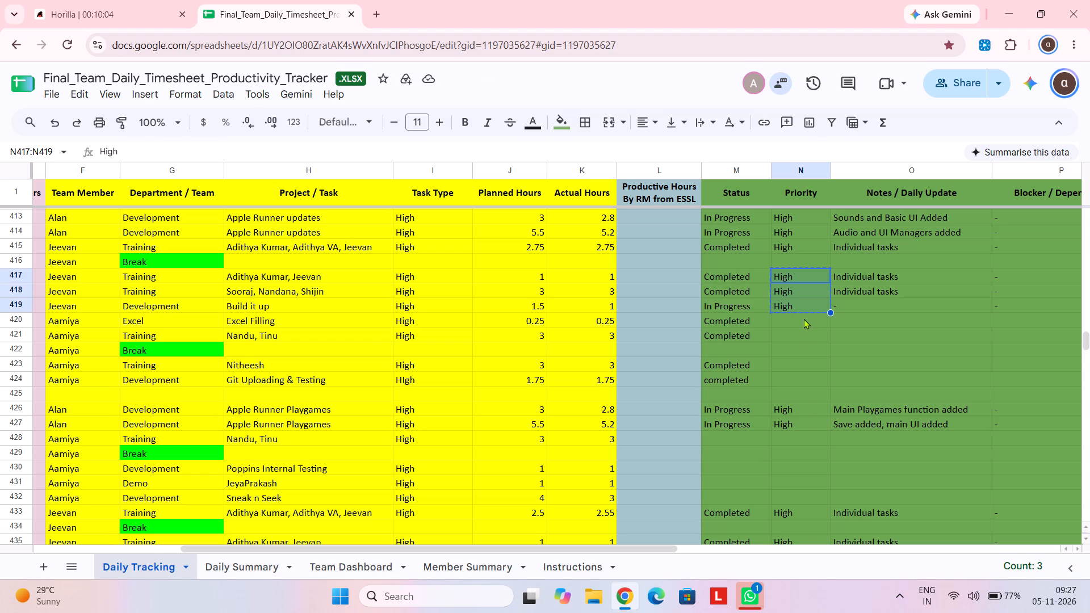
{"action": "left_click", "coordinate": [803, 318]}
{"action": "key", "text": "ctrl+c"}
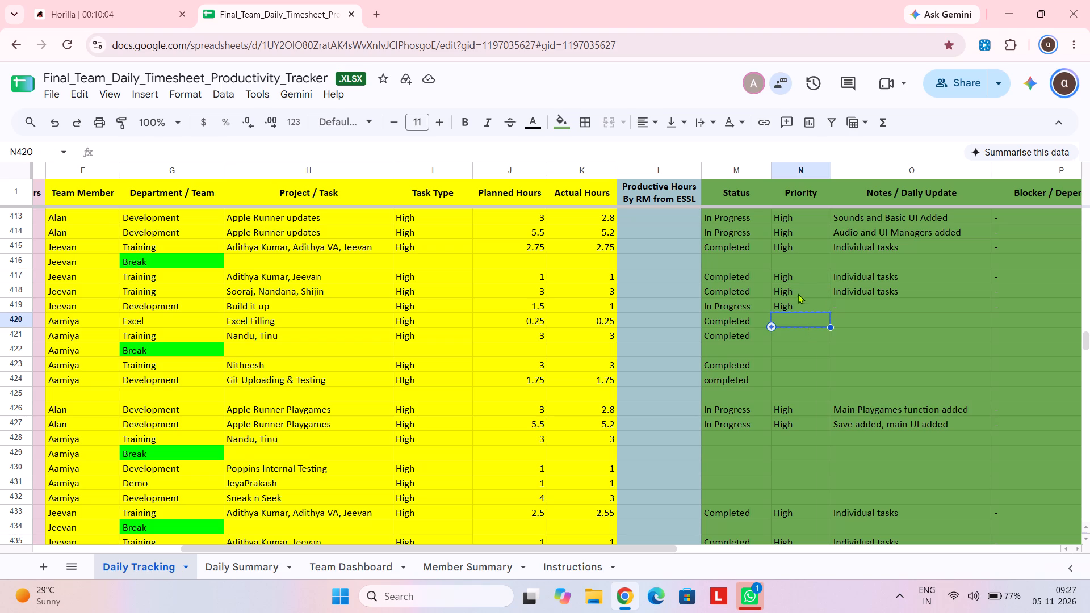
{"action": "left_click_drag", "start_coordinate": [793, 289], "coordinate": [791, 309]}
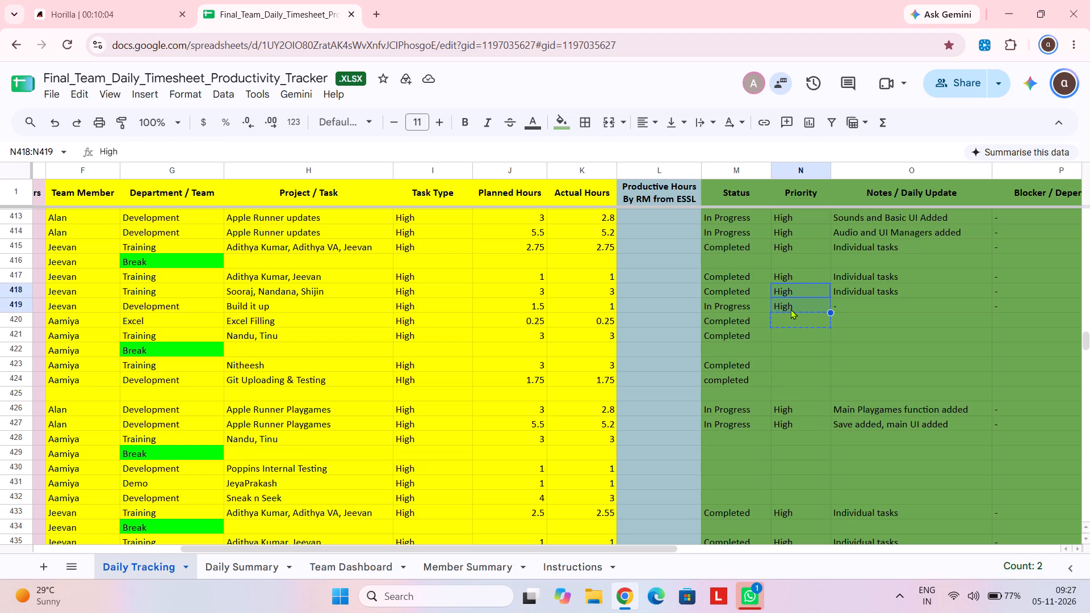
{"action": "key", "text": "ctrl+c"}
{"action": "left_click", "coordinate": [793, 316]}
{"action": "key", "text": "ctrl+v"}
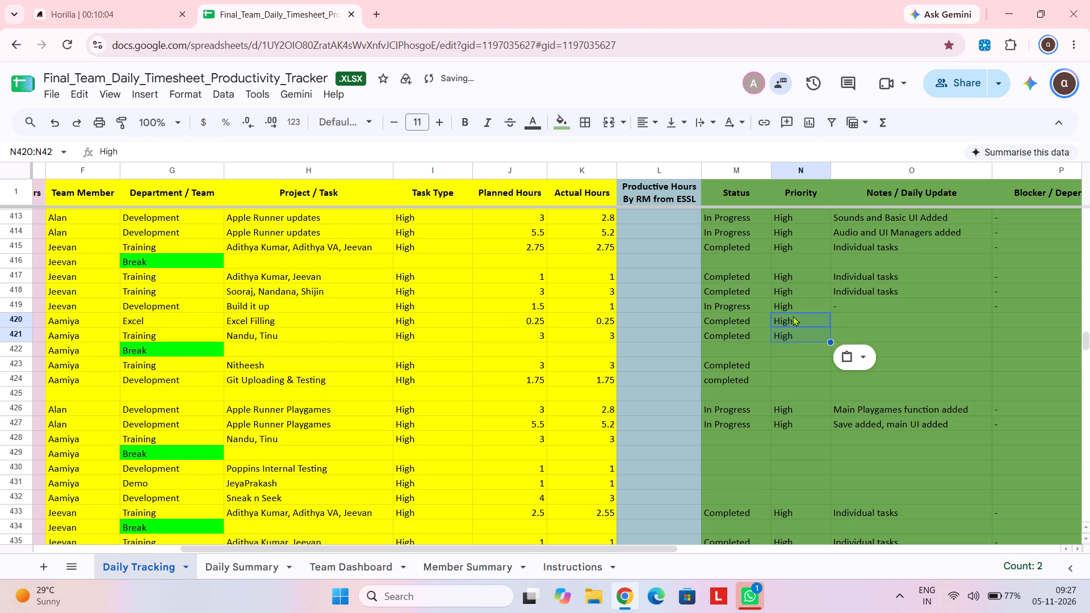
{"action": "left_click", "coordinate": [791, 361]}
{"action": "key", "text": "ctrl+v"}
Enter an underscore under Notes / Daily Update for Aamiya's rows 420, 421, 423 and 424, leaving break row 422 empty.
{"action": "left_click", "coordinate": [872, 357]}
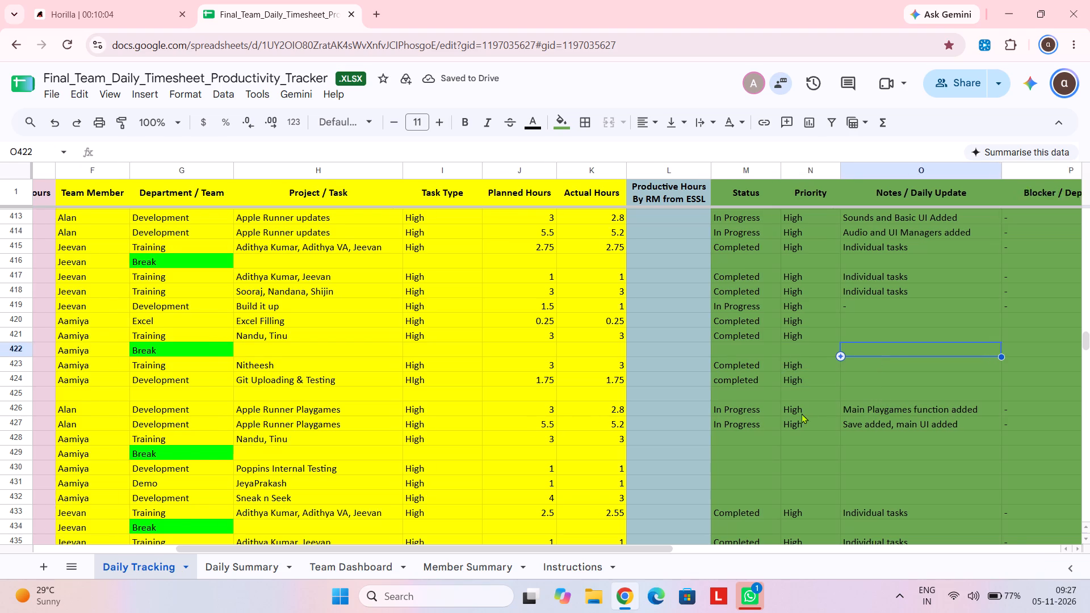
{"action": "left_click", "coordinate": [850, 326]}
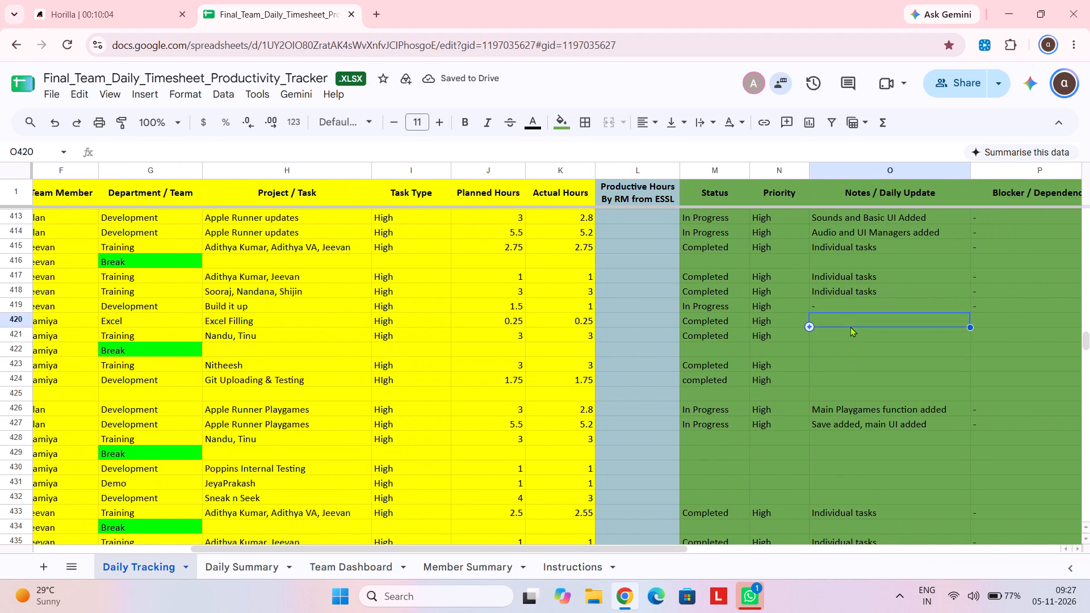
{"action": "key", "text": "shift+underscore"}
{"action": "key", "text": "Down"}
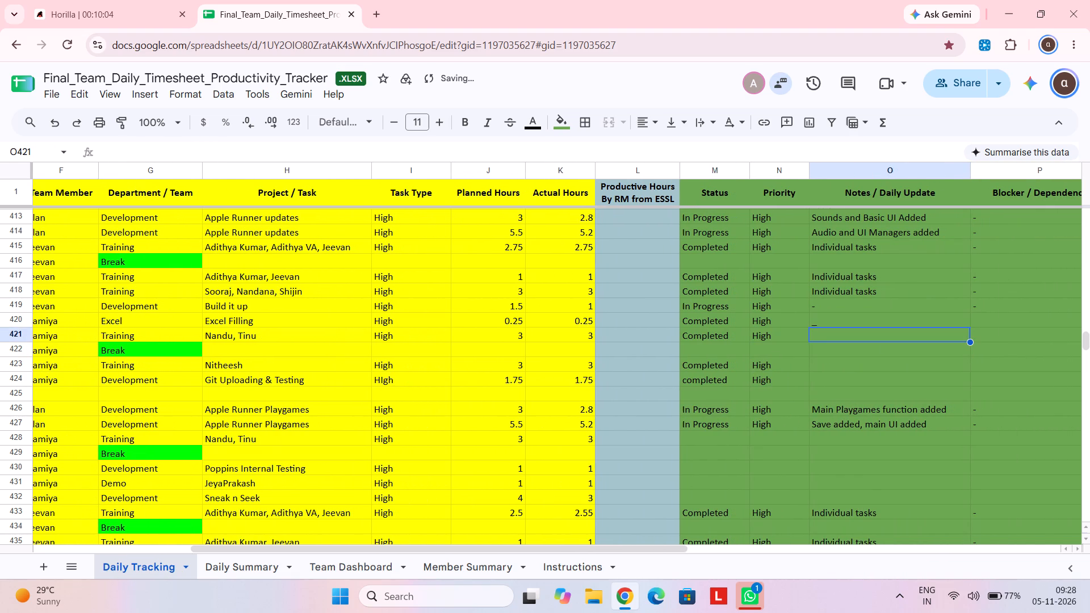
{"action": "key", "text": "shift+underscore"}
{"action": "key", "text": "Down"}
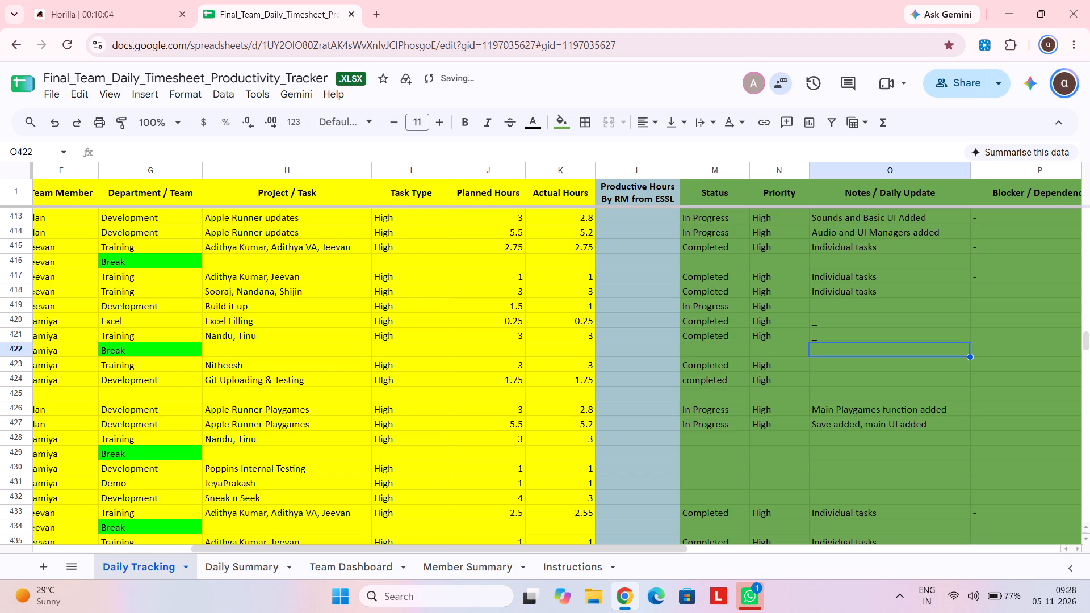
{"action": "key", "text": "shift+underscore"}
{"action": "key", "text": "Down"}
{"action": "key", "text": "shift+underscore"}
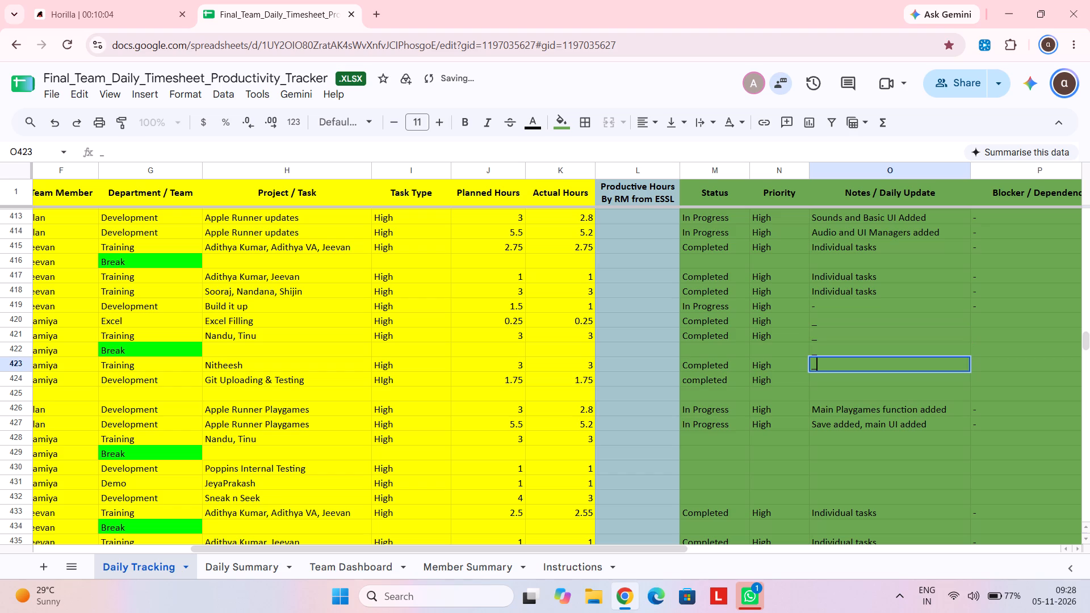
{"action": "key", "text": "Up"}
{"action": "key", "text": "Up"}
{"action": "key", "text": "Down"}
{"action": "key", "text": "Delete"}
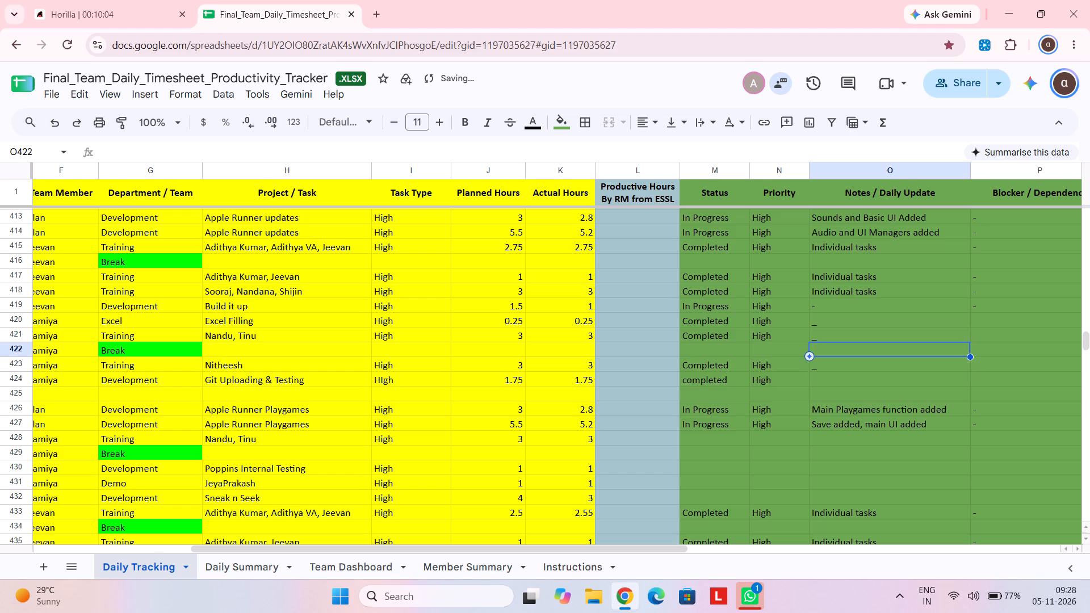
{"action": "key", "text": "Down"}
{"action": "key", "text": "Down"}
{"action": "key", "text": "shift+underscore"}
{"action": "key", "text": "Right"}
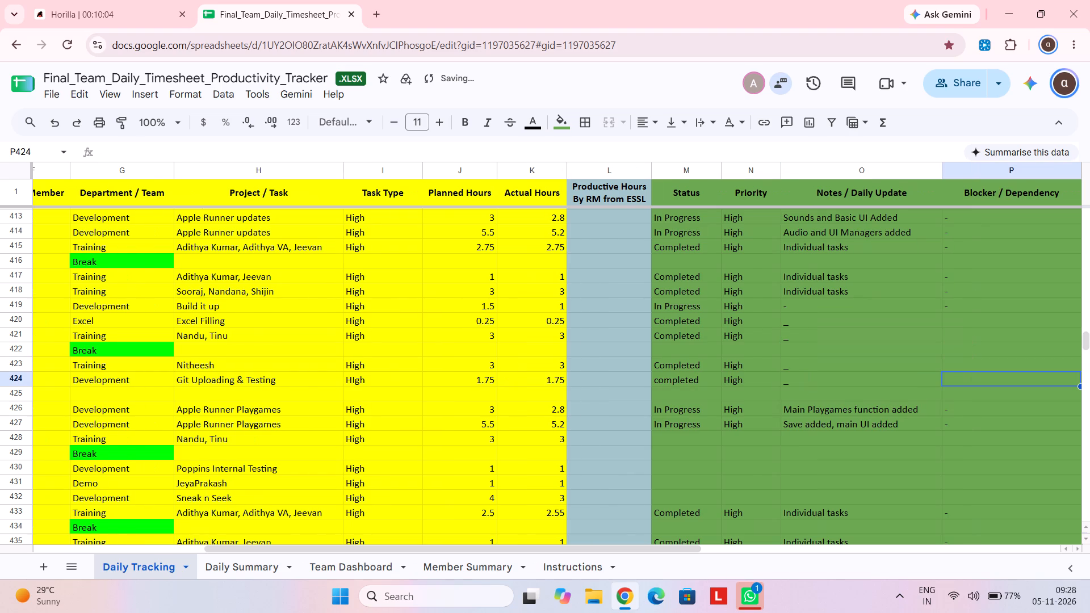
Enter an underscore under Blocker / Dependency for Aamiya's rows 424, 423, 421 and 420.
{"action": "key", "text": "shift+underscore"}
{"action": "key", "text": "Up"}
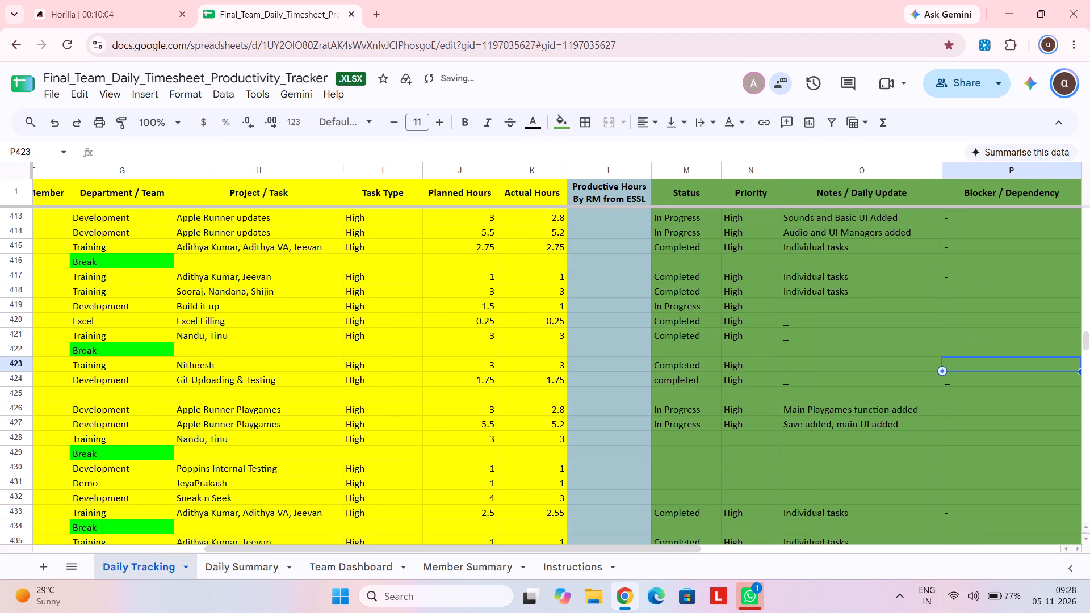
{"action": "key", "text": "shift+underscore"}
{"action": "key", "text": "Up"}
{"action": "key", "text": "Up"}
{"action": "key", "text": "shift+underscore"}
{"action": "key", "text": "Up"}
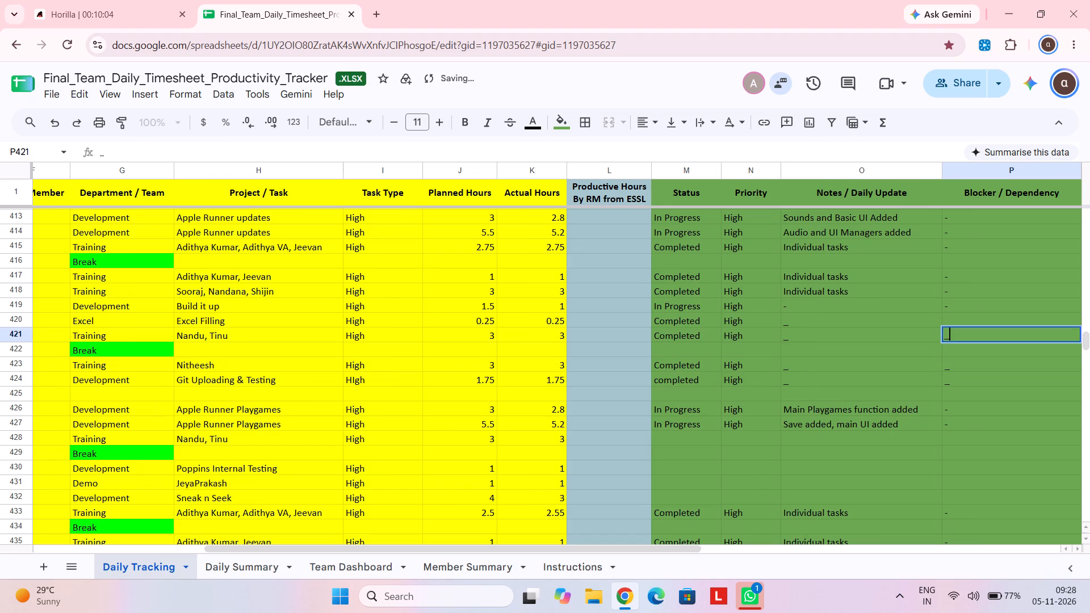
{"action": "key", "text": "shift+underscore"}
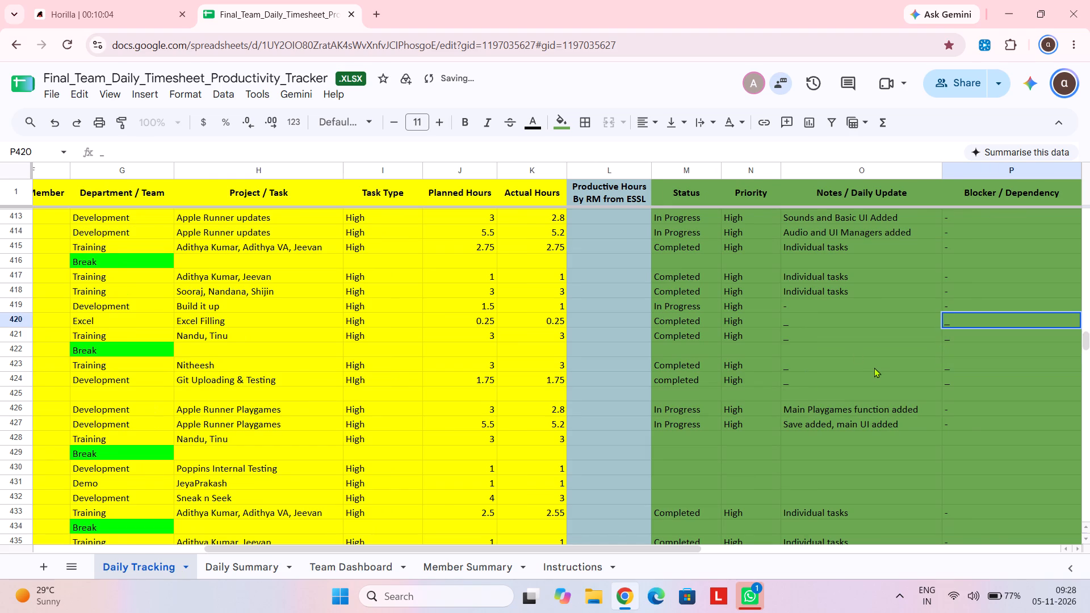
Copy the underscores from Blocker / Dependency rows 420 and 421 into Next Action for rows 420, 421, 423 and 424.
{"action": "scroll", "coordinate": [874, 367], "scroll_direction": "left", "scroll_amount": 4}
{"action": "left_click", "coordinate": [884, 337]}
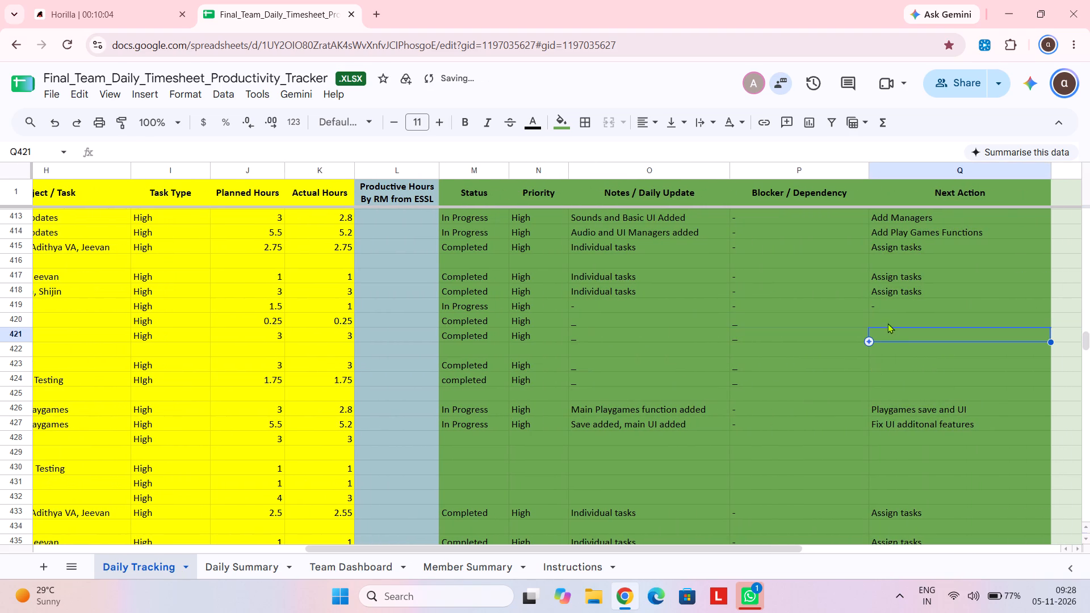
{"action": "left_click", "coordinate": [888, 321]}
{"action": "left_click_drag", "start_coordinate": [794, 320], "coordinate": [790, 335]}
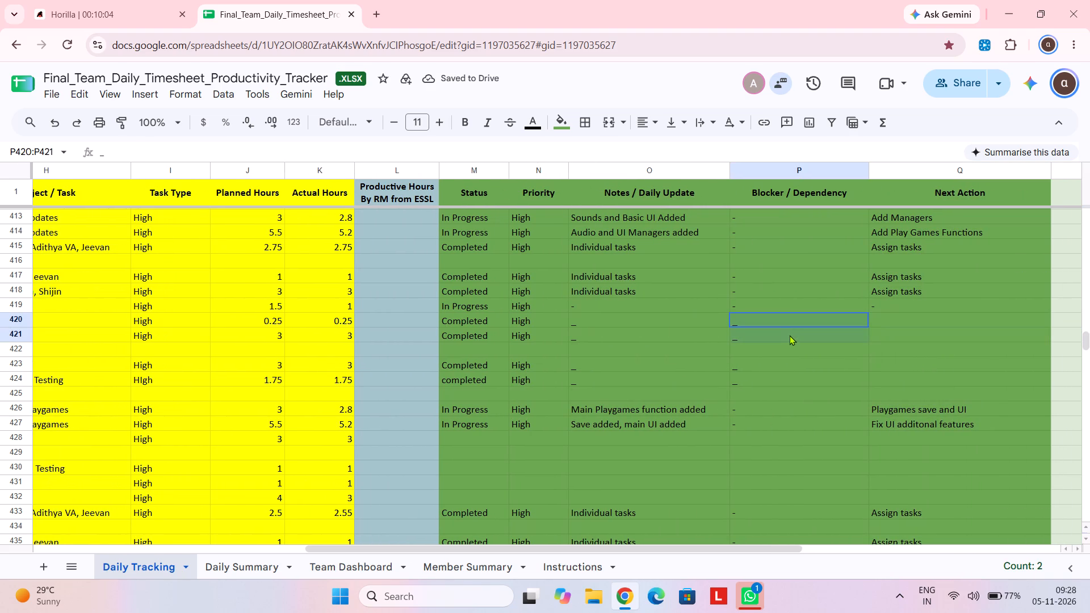
{"action": "left_click_drag", "start_coordinate": [790, 335], "coordinate": [790, 335]}
{"action": "key", "text": "ctrl+c"}
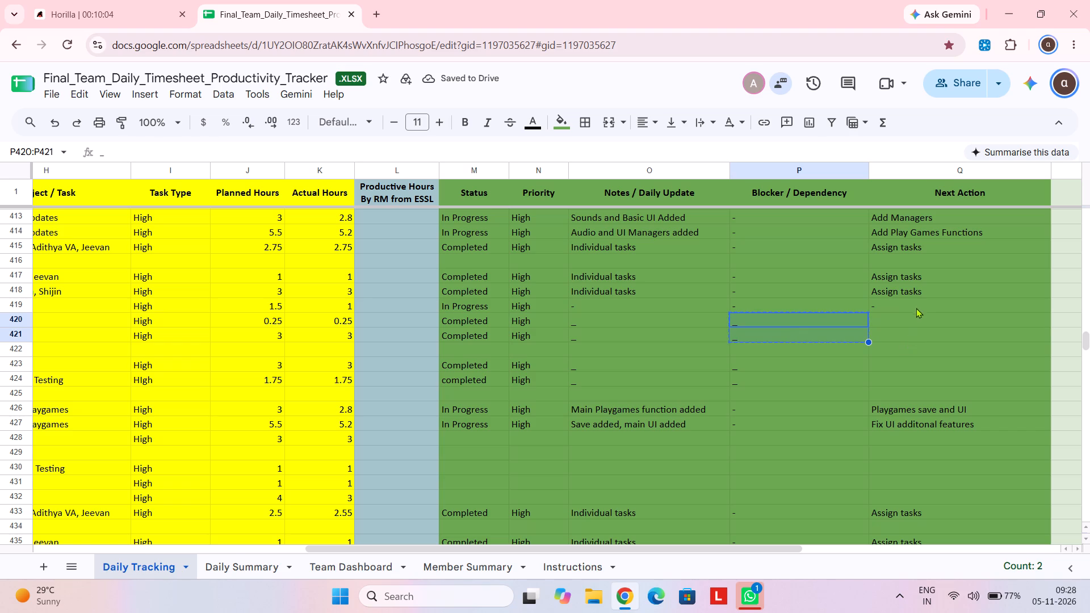
{"action": "left_click", "coordinate": [912, 317]}
{"action": "key", "text": "ctrl+v"}
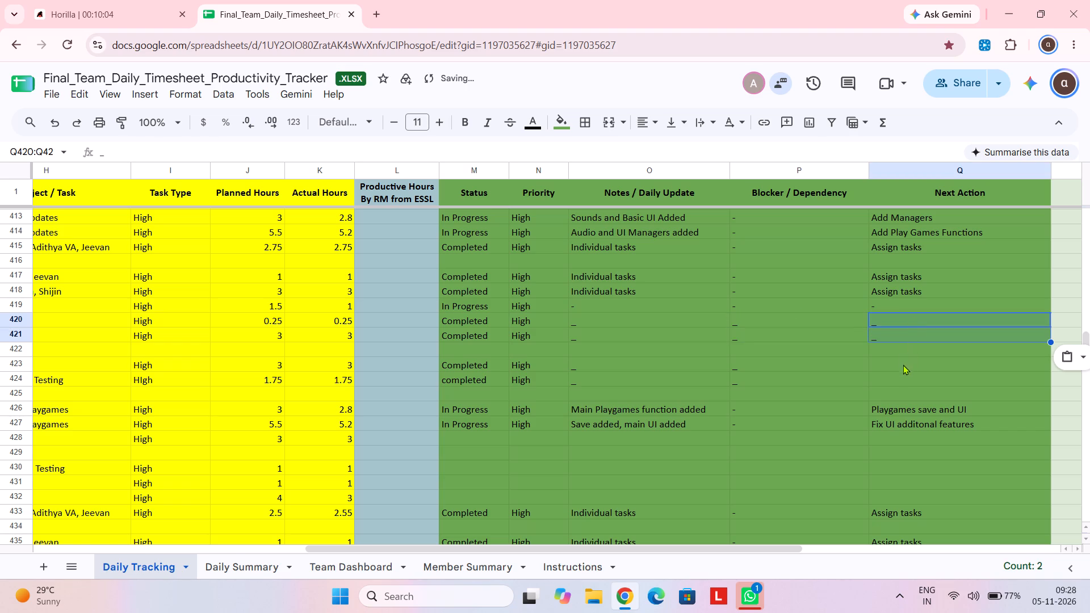
{"action": "left_click", "coordinate": [903, 366]}
{"action": "key", "text": "ctrl+v"}
{"action": "left_click", "coordinate": [789, 408]}
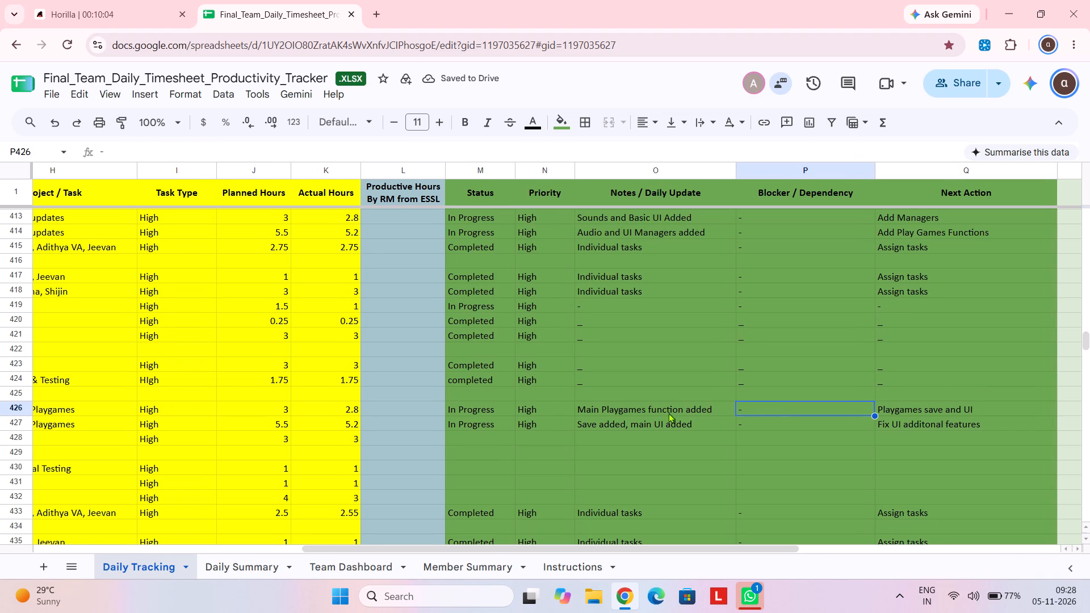
{"action": "scroll", "coordinate": [615, 416], "scroll_direction": "right", "scroll_amount": 1}
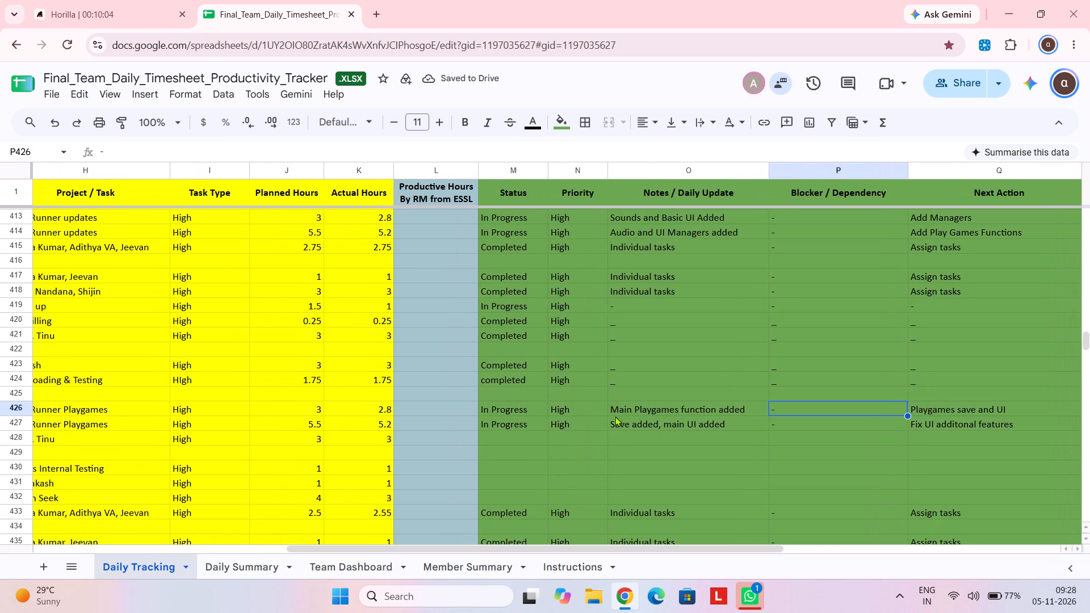
Copy Individual tasks from Jeevan's Notes / Daily Update rows 417 and 418 into Aamiya's training rows 421 and 423, leaving break row 422 empty.
{"action": "scroll", "coordinate": [615, 416], "scroll_direction": "right", "scroll_amount": 2}
{"action": "left_click_drag", "start_coordinate": [721, 274], "coordinate": [721, 292]}
{"action": "key", "text": "ctrl+c"}
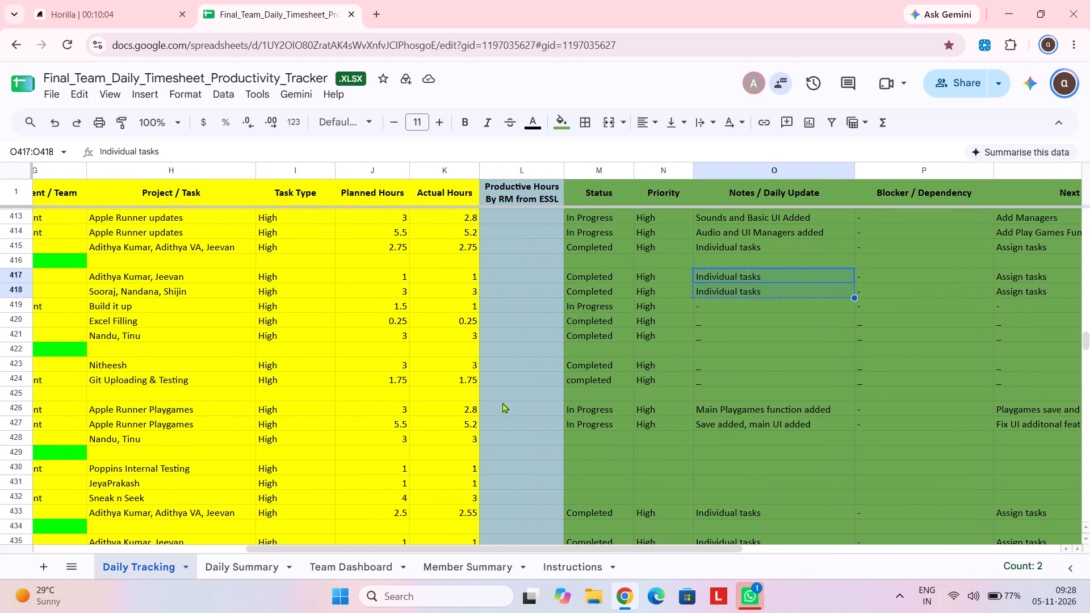
{"action": "scroll", "coordinate": [502, 402], "scroll_direction": "right", "scroll_amount": 1}
{"action": "left_click", "coordinate": [763, 336]}
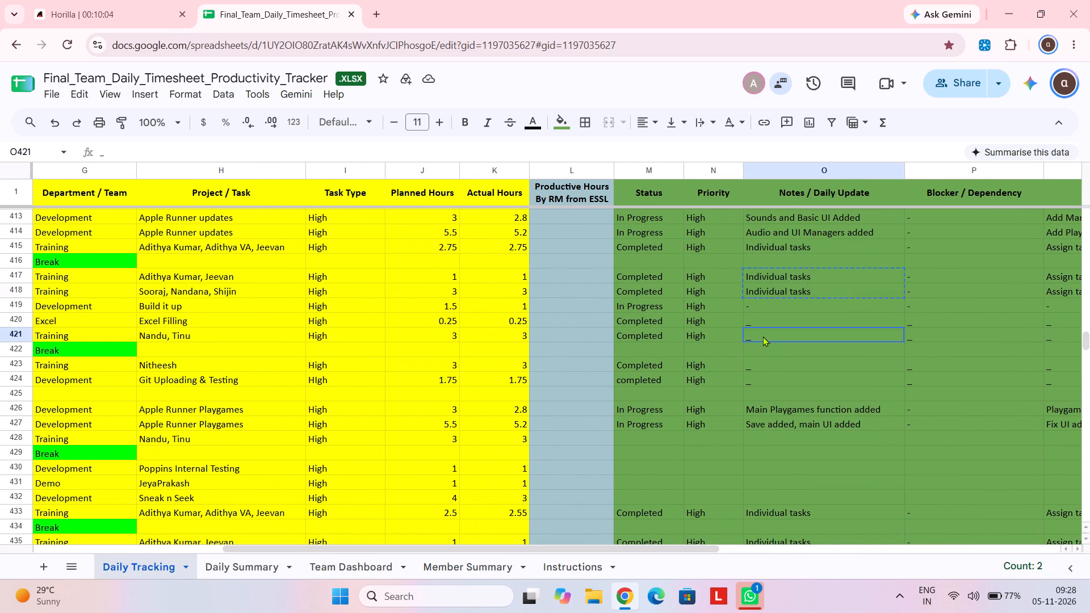
{"action": "key", "text": "ctrl+v"}
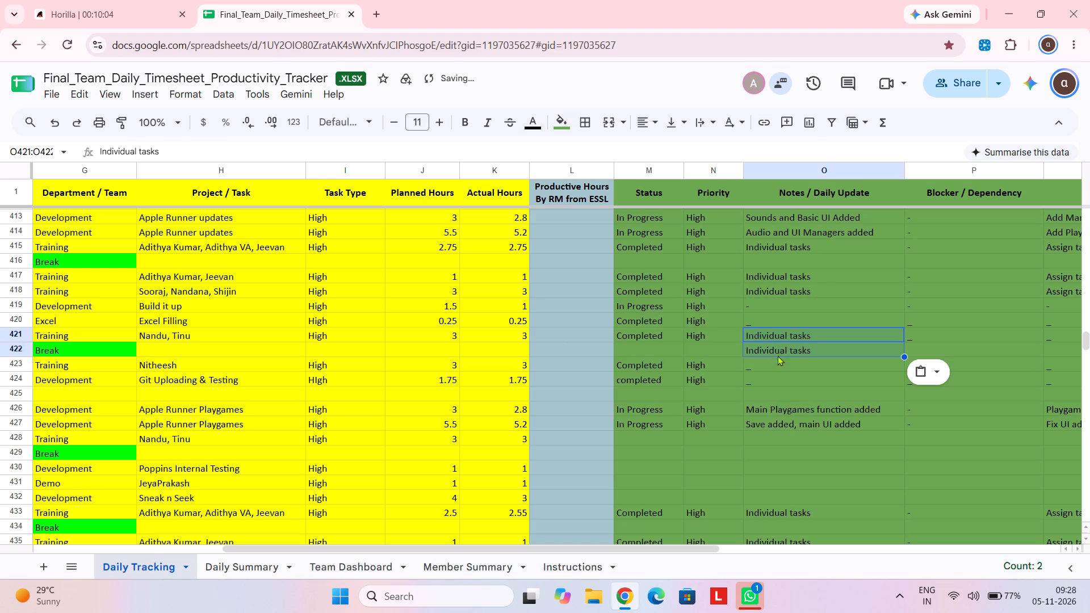
{"action": "left_click", "coordinate": [772, 362]}
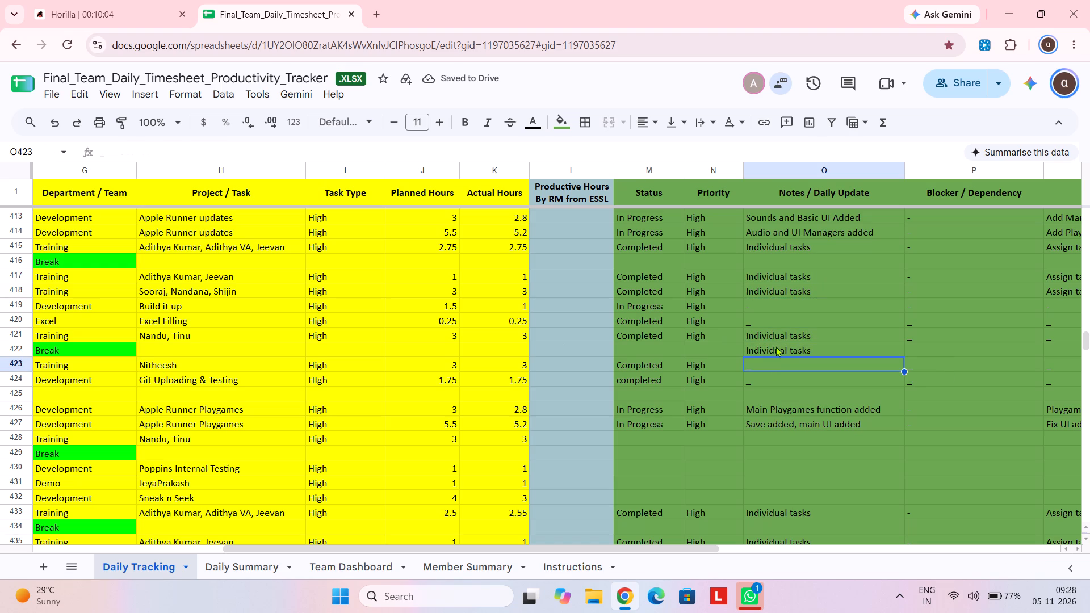
{"action": "left_click", "coordinate": [775, 347]}
{"action": "key", "text": "ctrl+v"}
{"action": "left_click", "coordinate": [805, 347]}
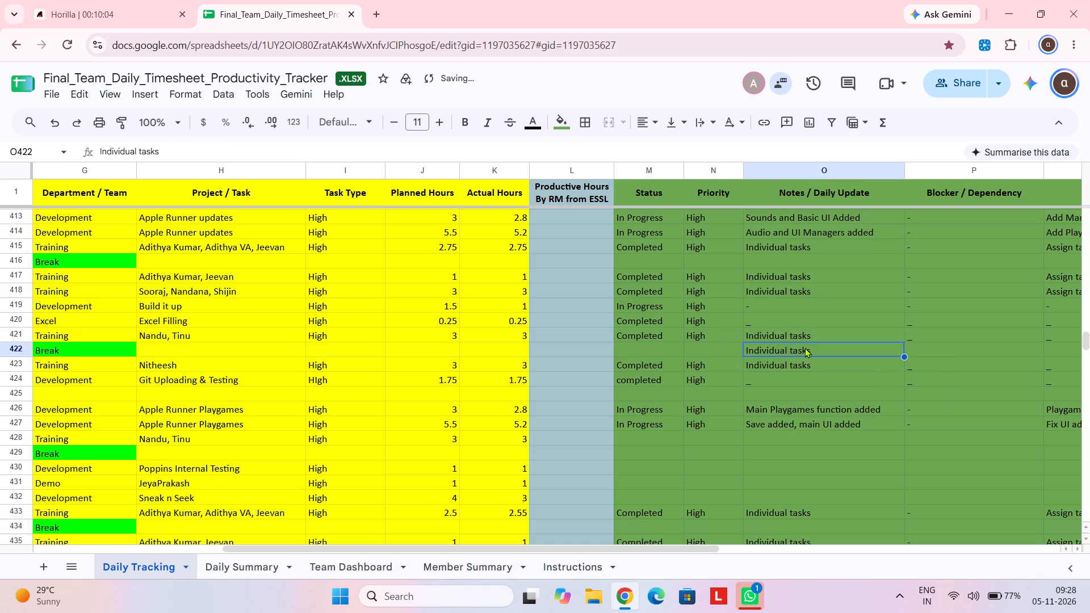
{"action": "key", "text": "Delete"}
{"action": "left_click", "coordinate": [874, 393]}
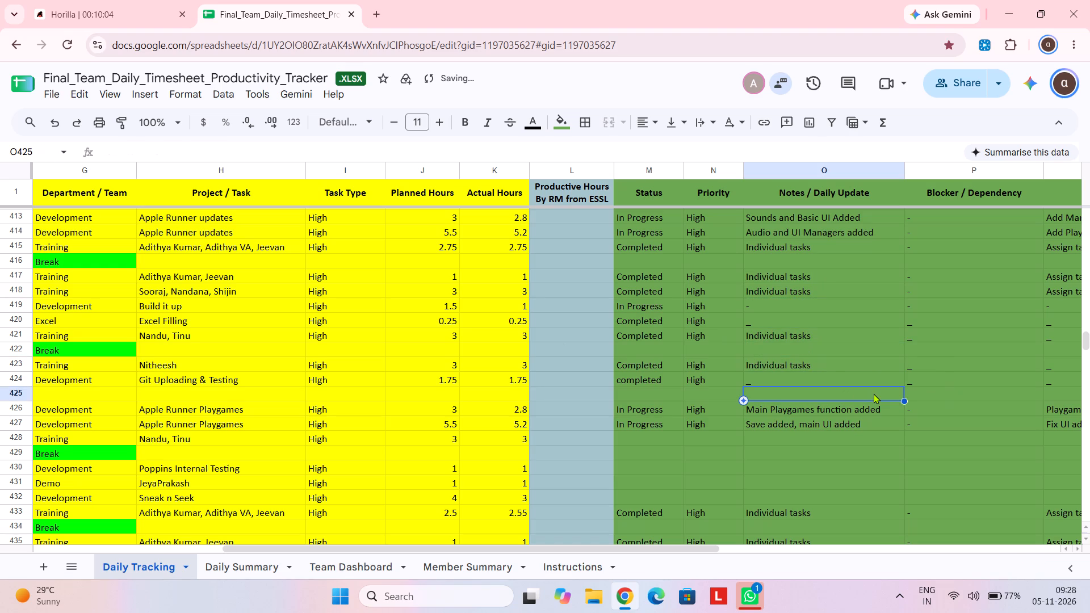
Paste Individual tasks into Next Action for rows 417, 418, 421 and 423, leaving break row 422 empty.
{"action": "scroll", "coordinate": [874, 393], "scroll_direction": "left", "scroll_amount": 4}
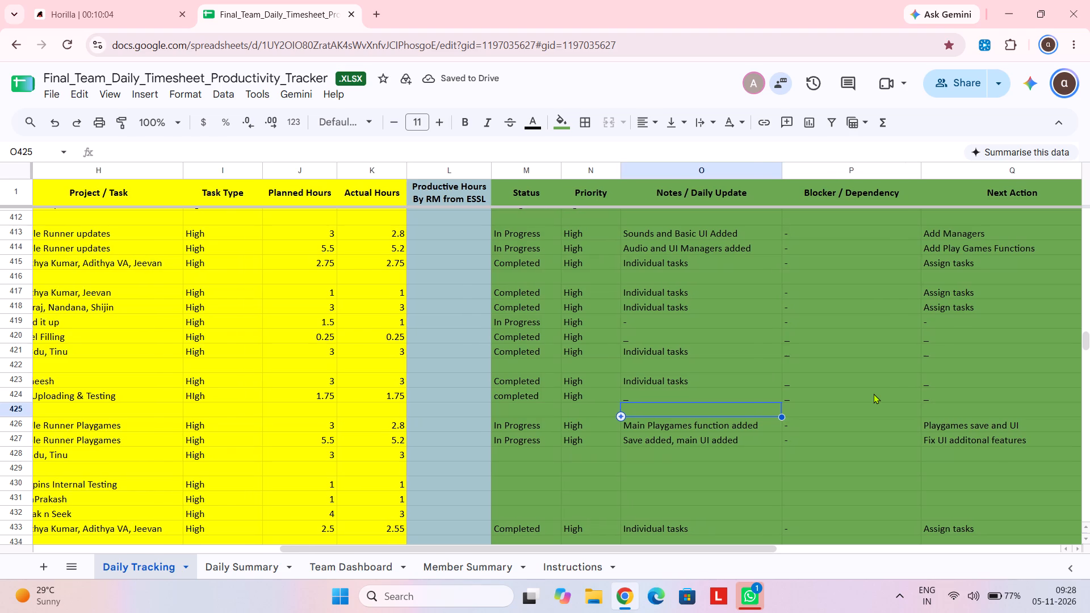
{"action": "scroll", "coordinate": [874, 393], "scroll_direction": "left", "scroll_amount": 1}
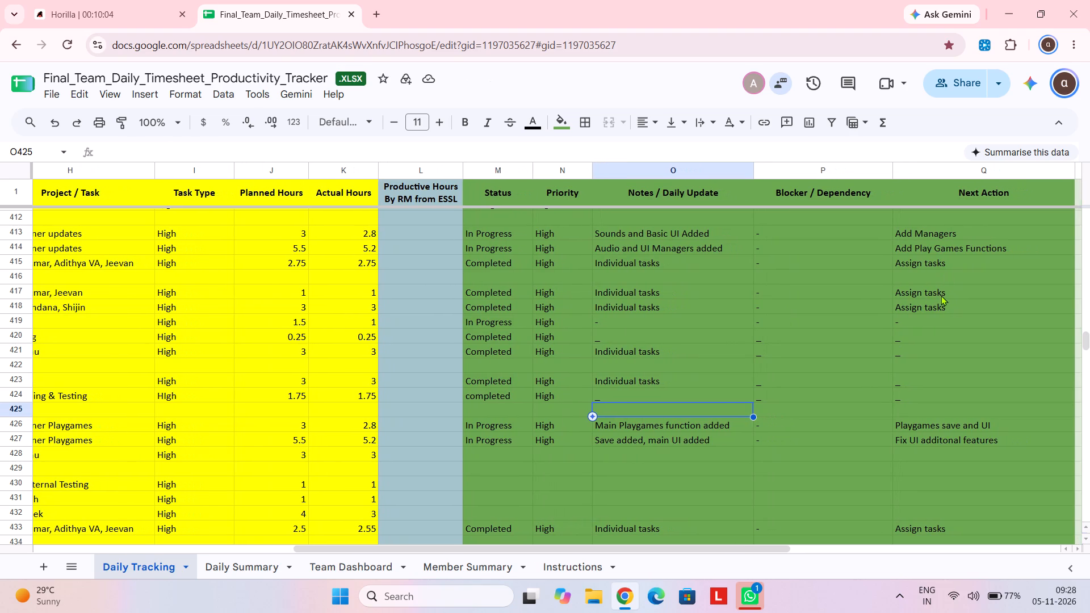
{"action": "left_click_drag", "start_coordinate": [941, 295], "coordinate": [936, 312]}
{"action": "key", "text": "ctrl+v"}
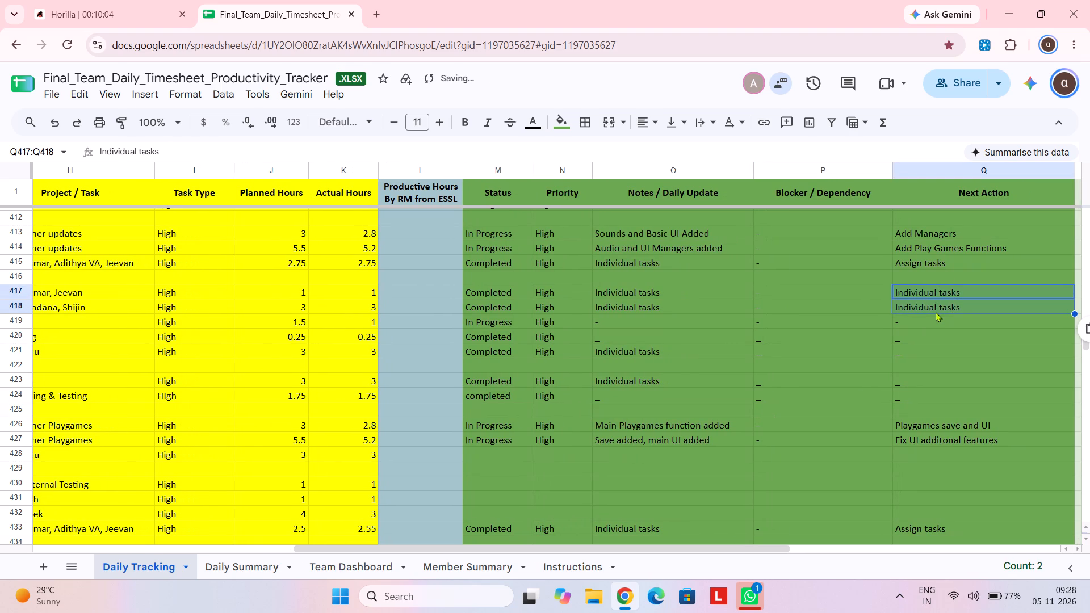
{"action": "left_click", "coordinate": [915, 349]}
{"action": "key", "text": "ctrl+v"}
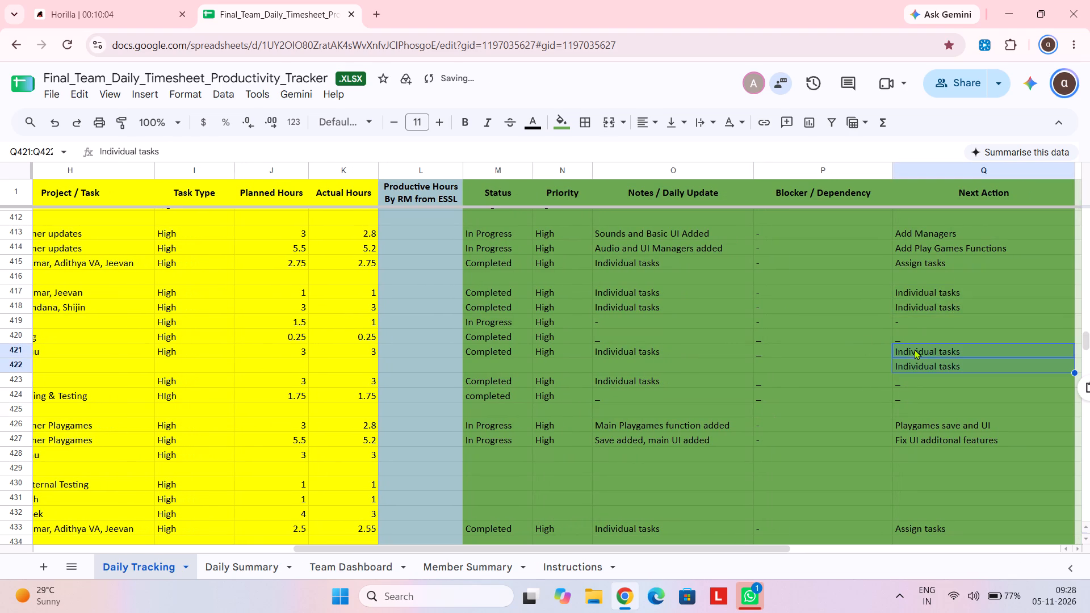
{"action": "left_click", "coordinate": [920, 367]}
{"action": "key", "text": "ctrl+v"}
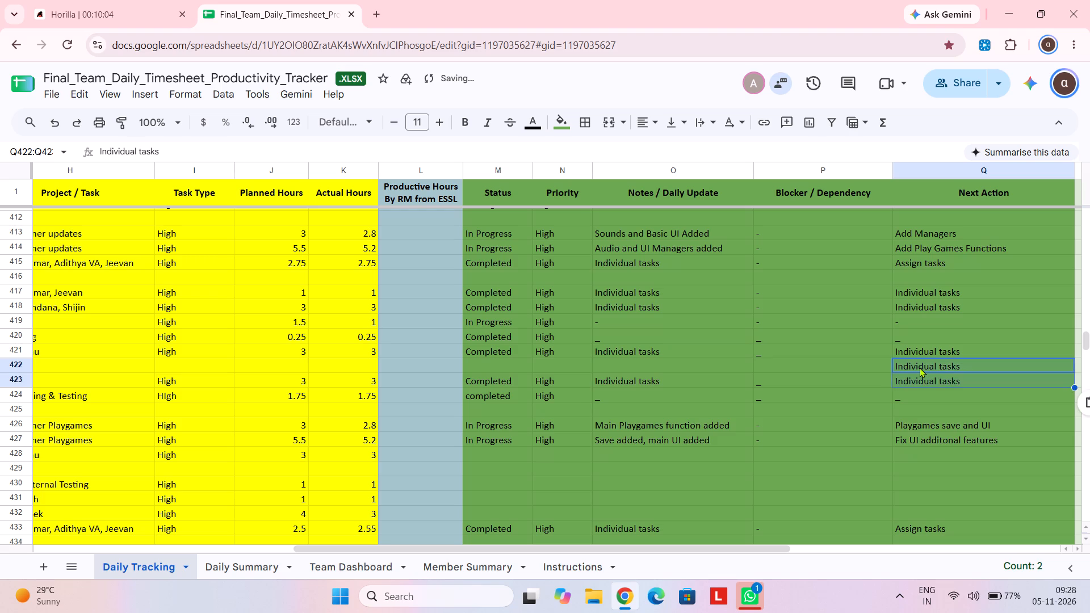
{"action": "left_click", "coordinate": [920, 367]}
{"action": "key", "text": "Delete"}
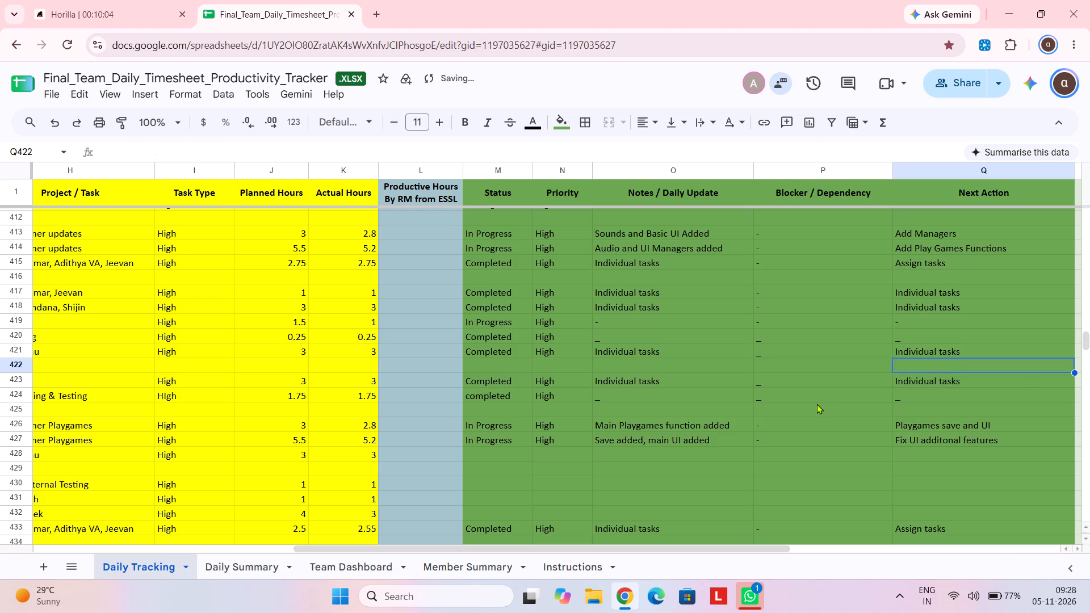
Set the Status of Aamiya's rows 430, 431 and 432 to In Progress, completed and In Progress respectively.
{"action": "left_click", "coordinate": [817, 404]}
{"action": "scroll", "coordinate": [817, 404], "scroll_direction": "down", "scroll_amount": 1}
{"action": "scroll", "coordinate": [817, 404], "scroll_direction": "right", "scroll_amount": 2}
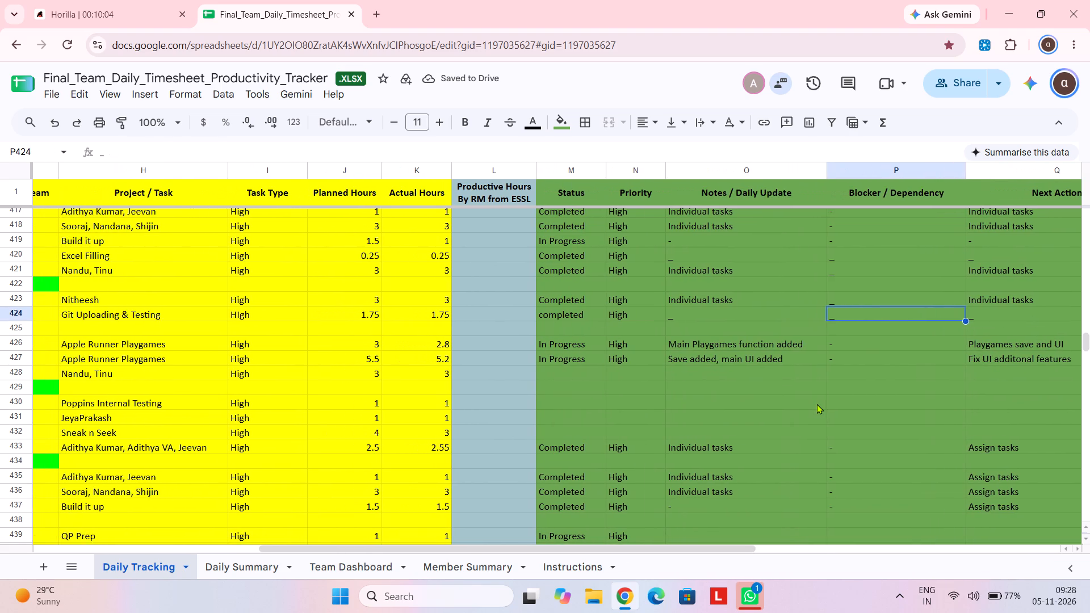
{"action": "scroll", "coordinate": [817, 404], "scroll_direction": "right", "scroll_amount": 2}
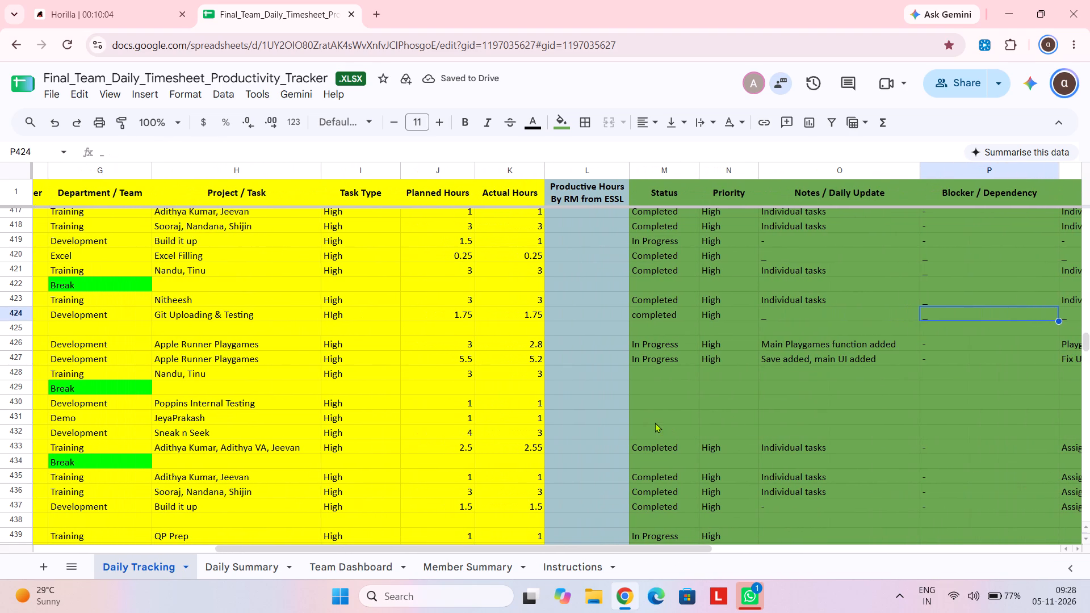
{"action": "scroll", "coordinate": [655, 422], "scroll_direction": "right", "scroll_amount": 1}
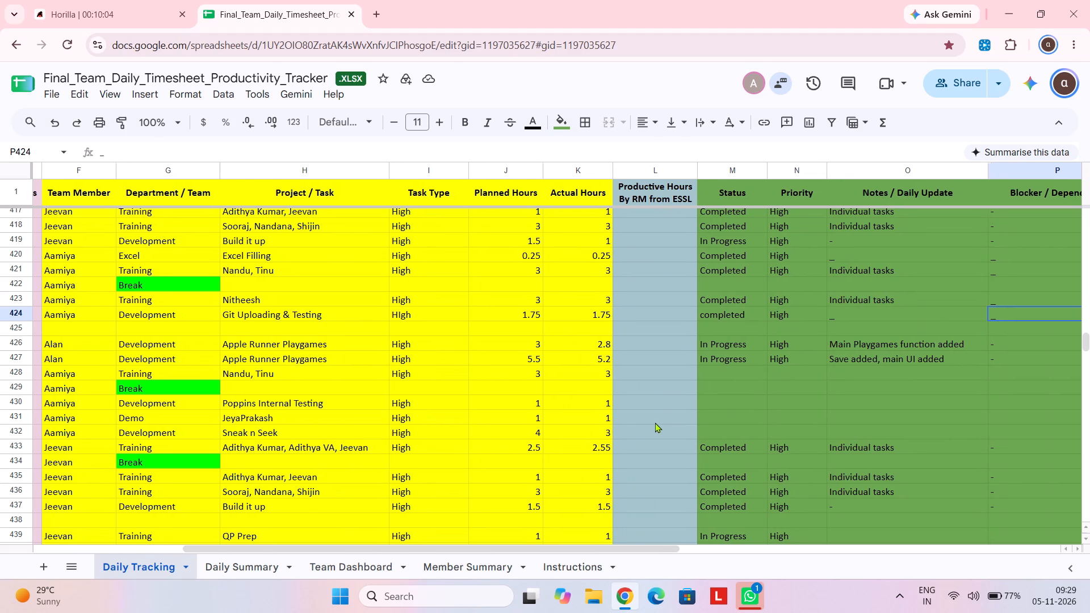
{"action": "scroll", "coordinate": [655, 422], "scroll_direction": "right", "scroll_amount": 1}
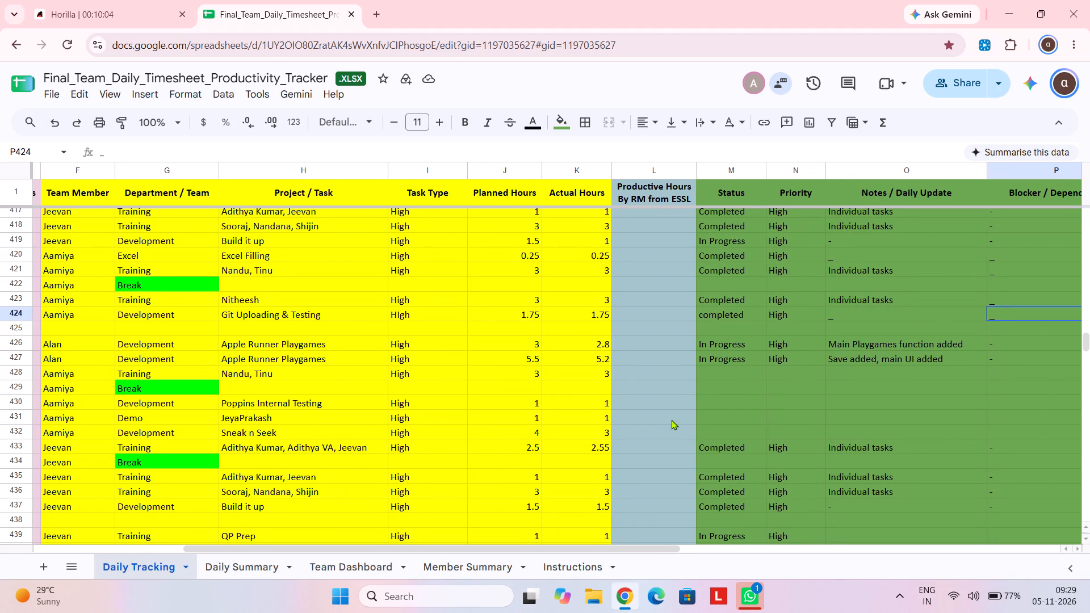
{"action": "left_click", "coordinate": [706, 408]}
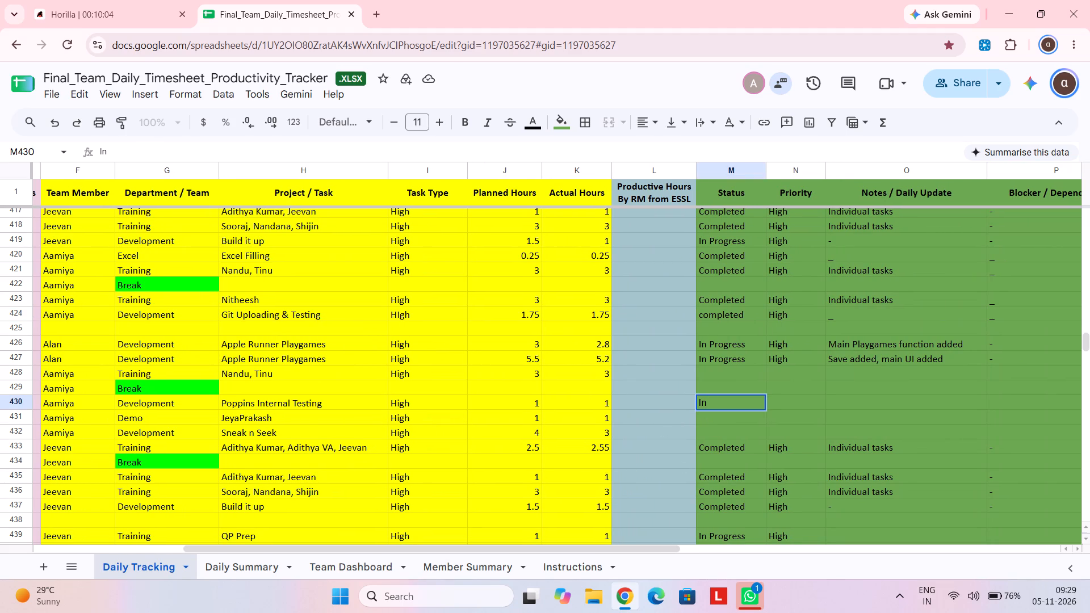
{"action": "key", "text": "r"}
{"action": "type", "text": "ogress"}
{"action": "key", "text": "Down"}
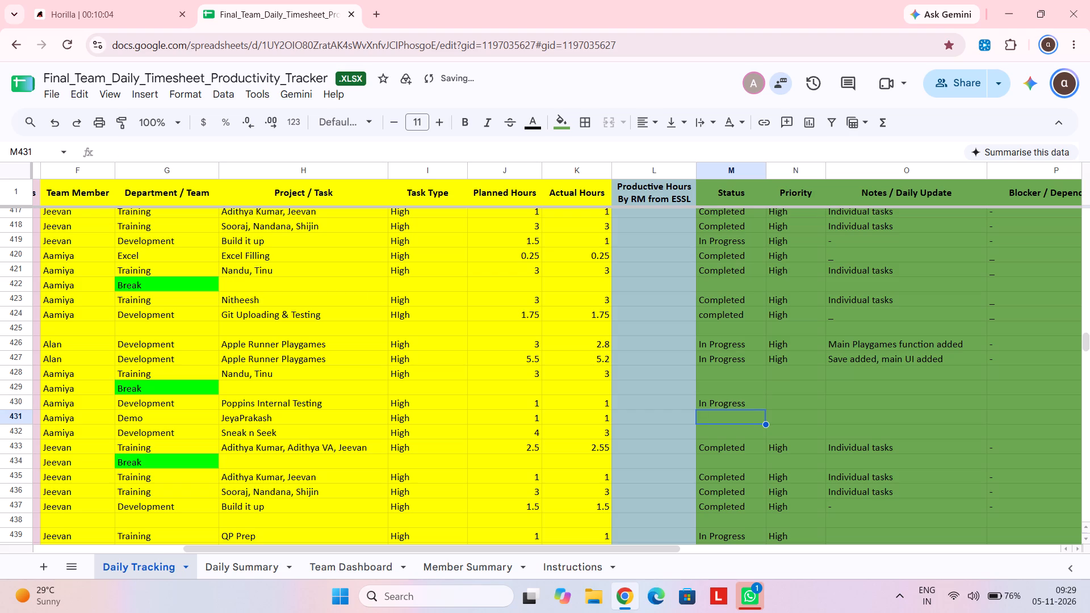
{"action": "key", "text": "o"}
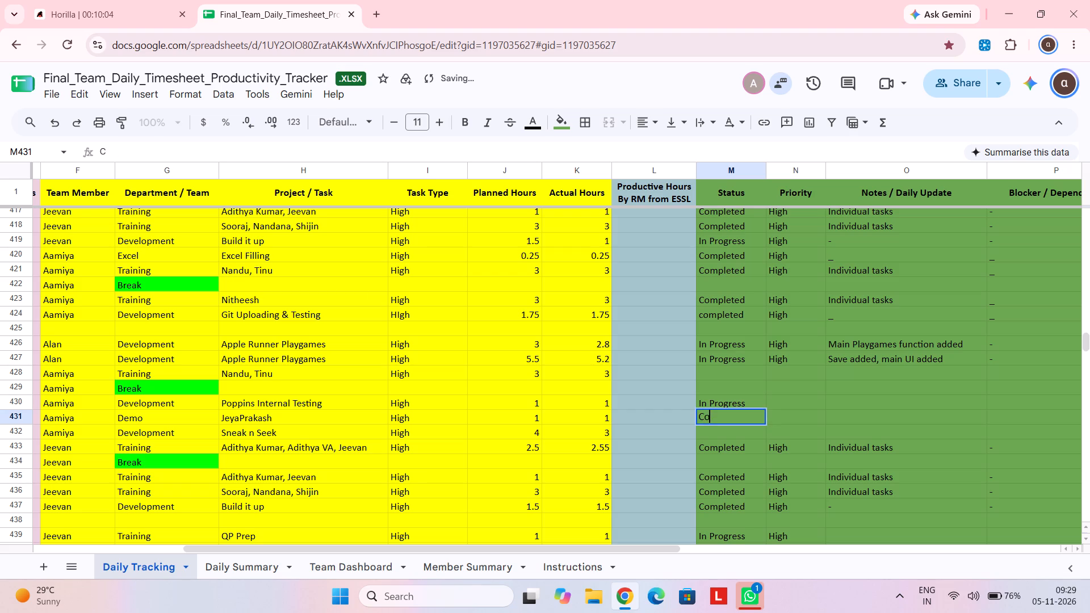
{"action": "key", "text": "BackSpace"}
{"action": "key", "text": "BackSpace"}
{"action": "type", "text": "completed"}
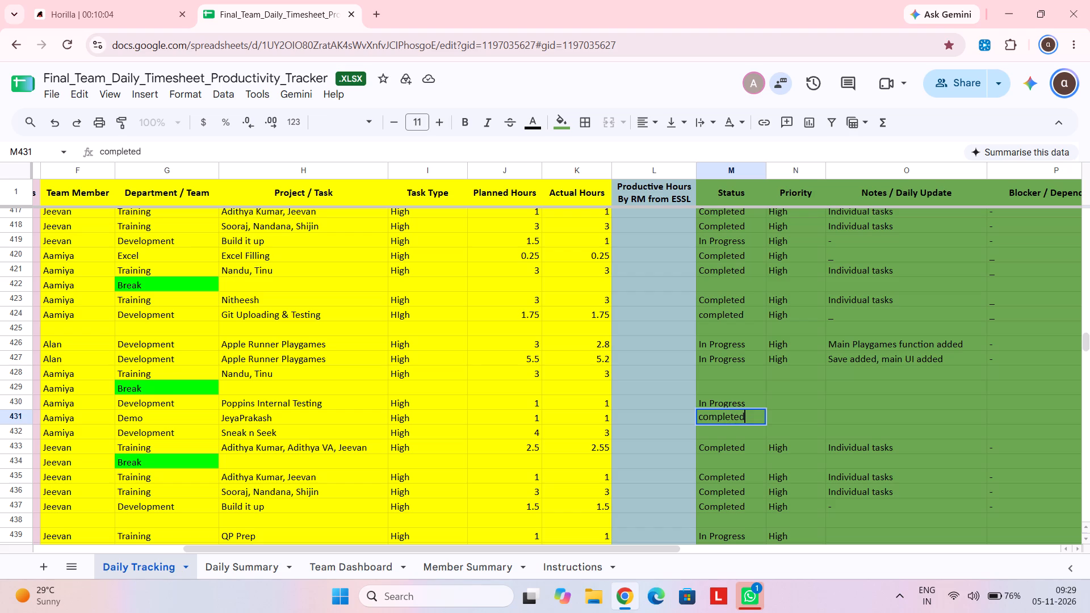
{"action": "key", "text": "Down"}
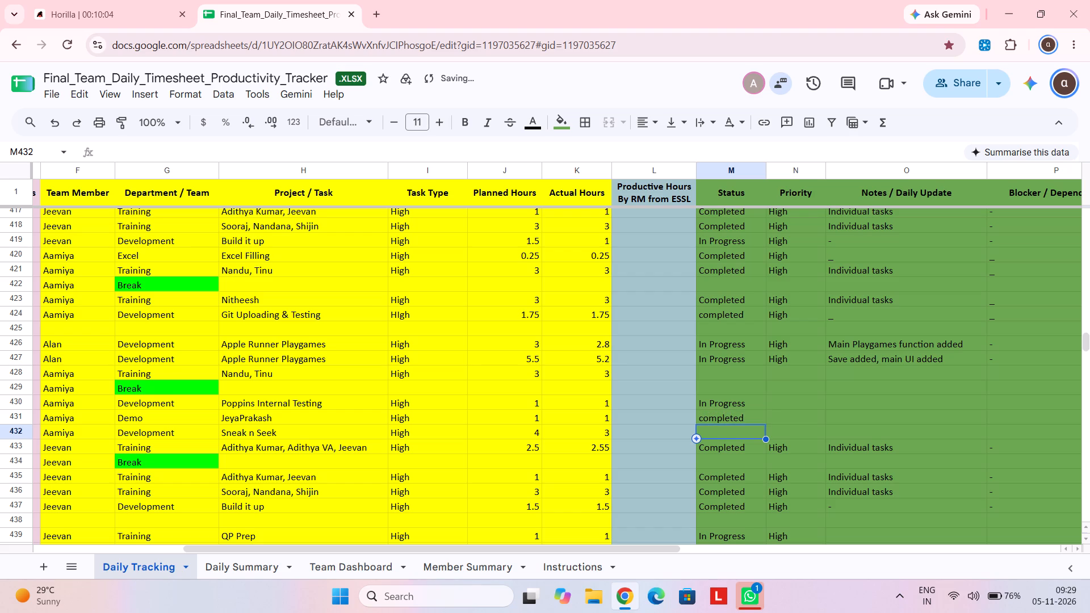
{"action": "key", "text": "Tab"}
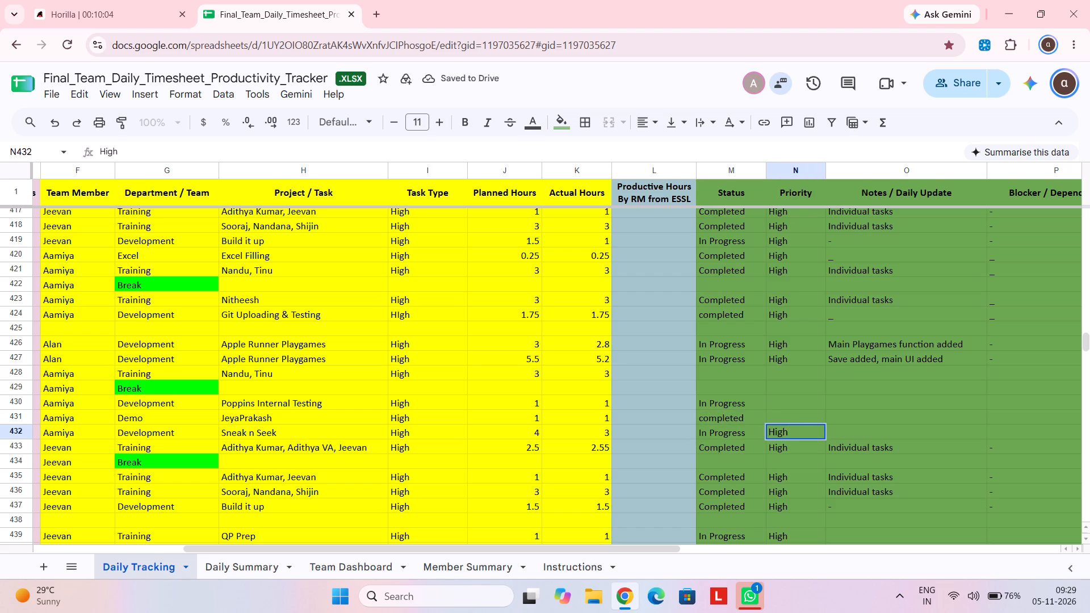
Enter High as the Priority for Aamiya's rows 432, 431 and 430.
{"action": "key", "text": "Up"}
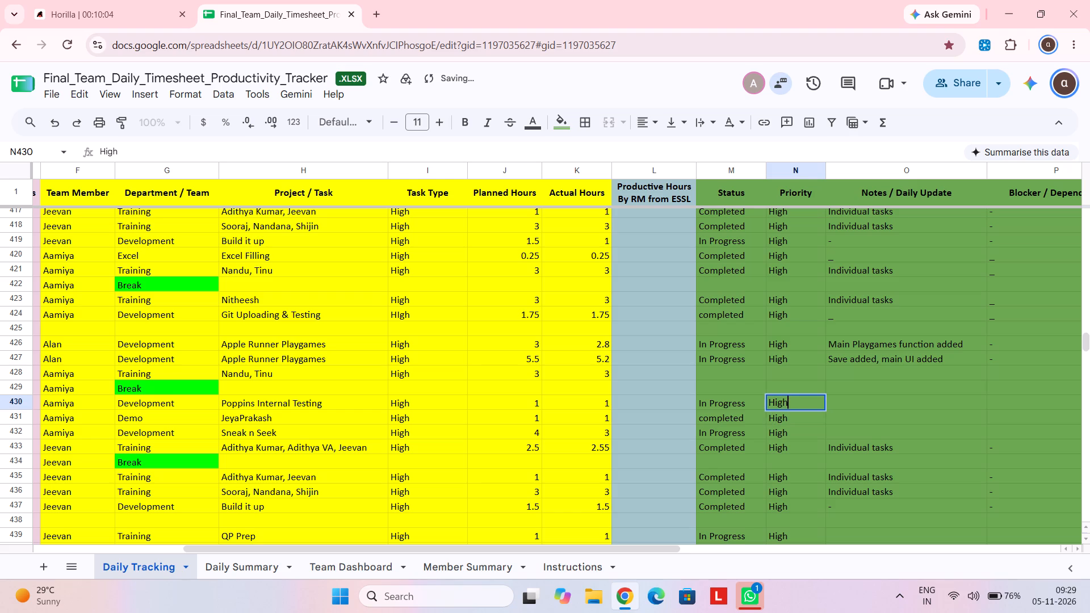
{"action": "key", "text": "Right"}
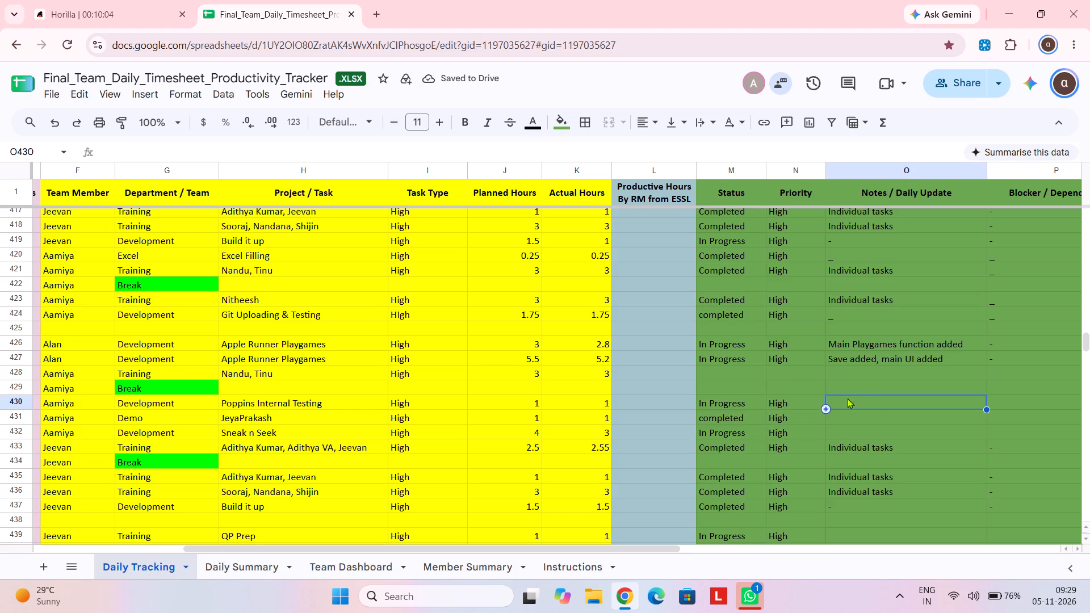
{"action": "left_click", "coordinate": [749, 372]}
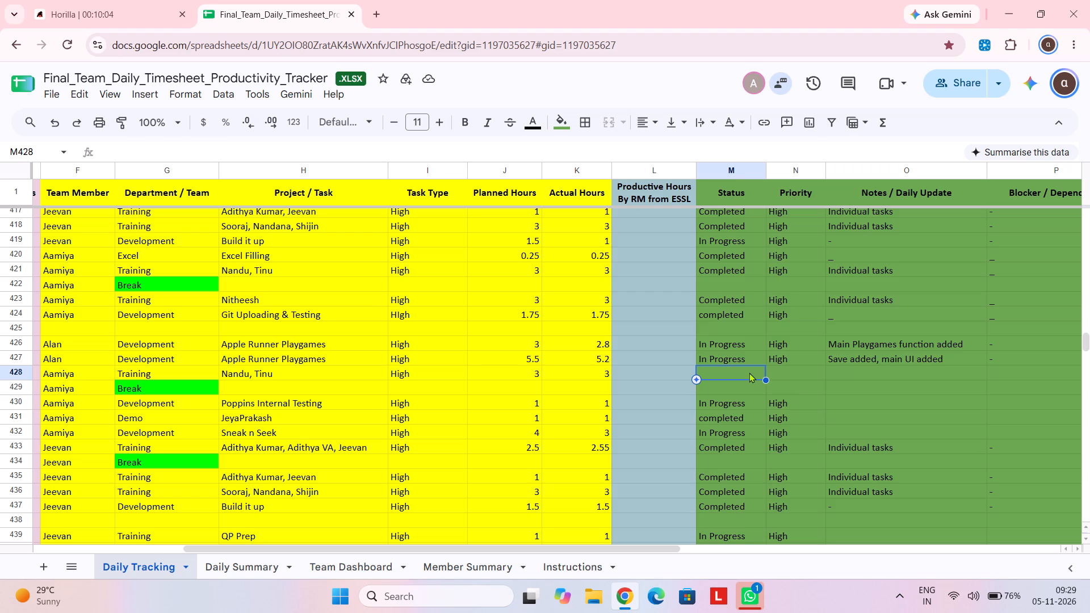
{"action": "key", "text": "BackSpace"}
{"action": "type", "text": "completed"}
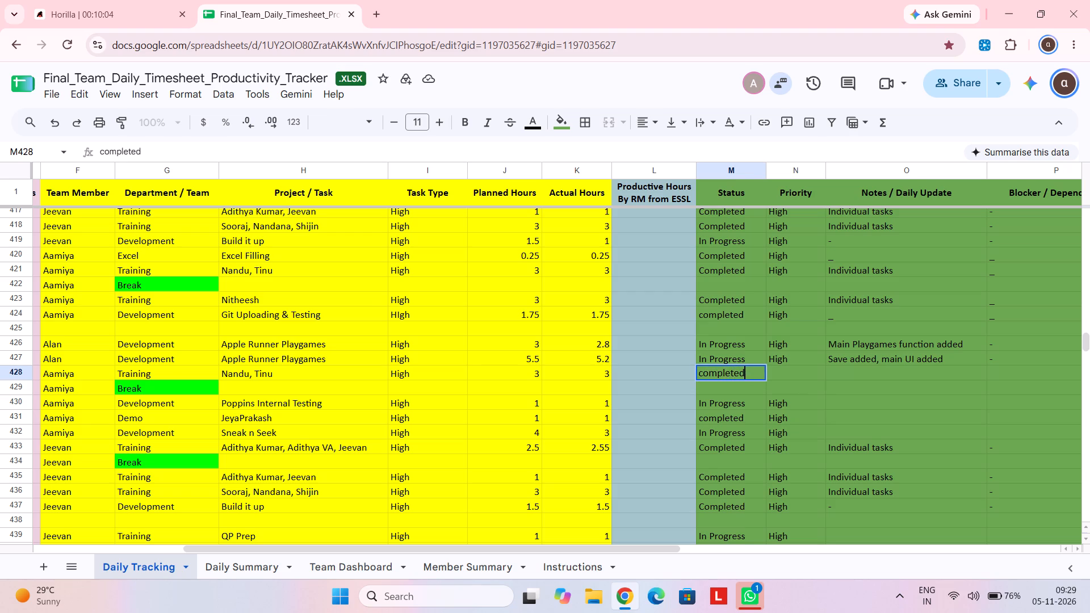
{"action": "key", "text": "Right"}
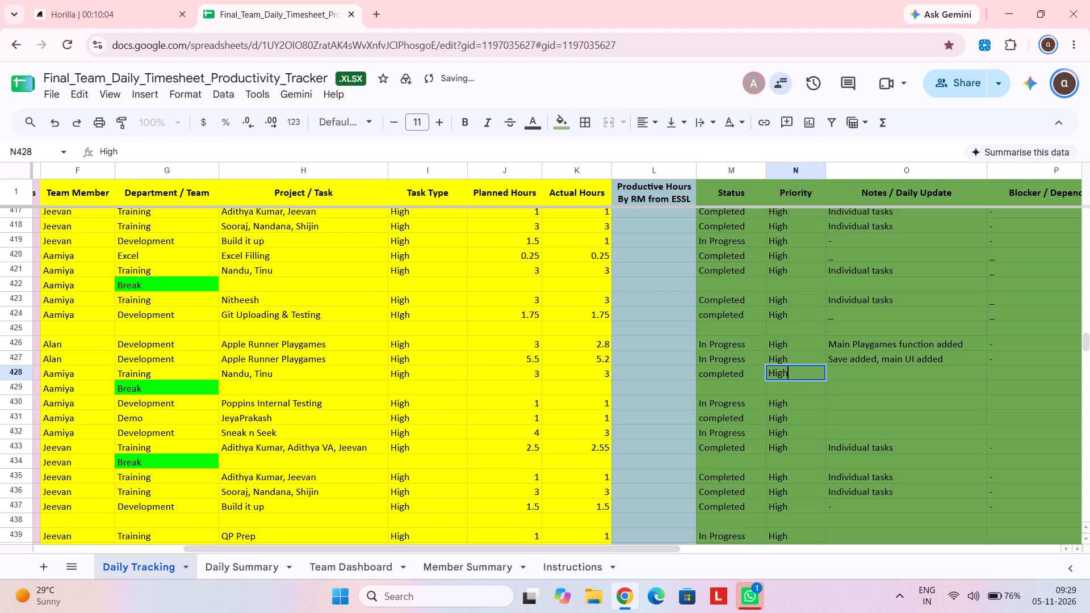
{"action": "key", "text": "Right"}
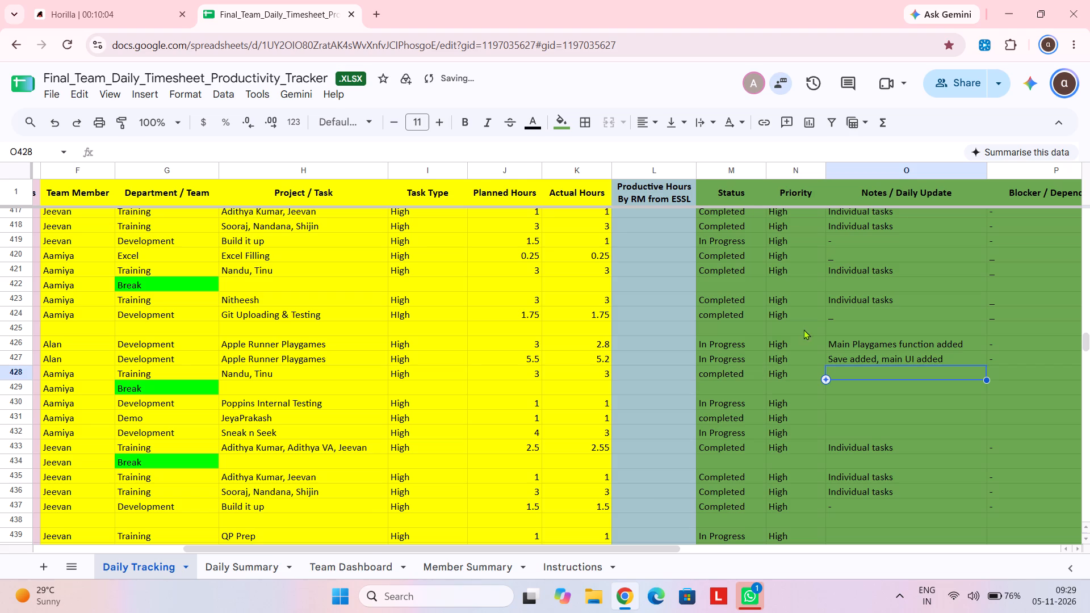
Copy the Individual tasks note from row 423 into Notes / Daily Update for Aamiya's row 428.
{"action": "left_click", "coordinate": [875, 299]}
{"action": "key", "text": "ctrl+c"}
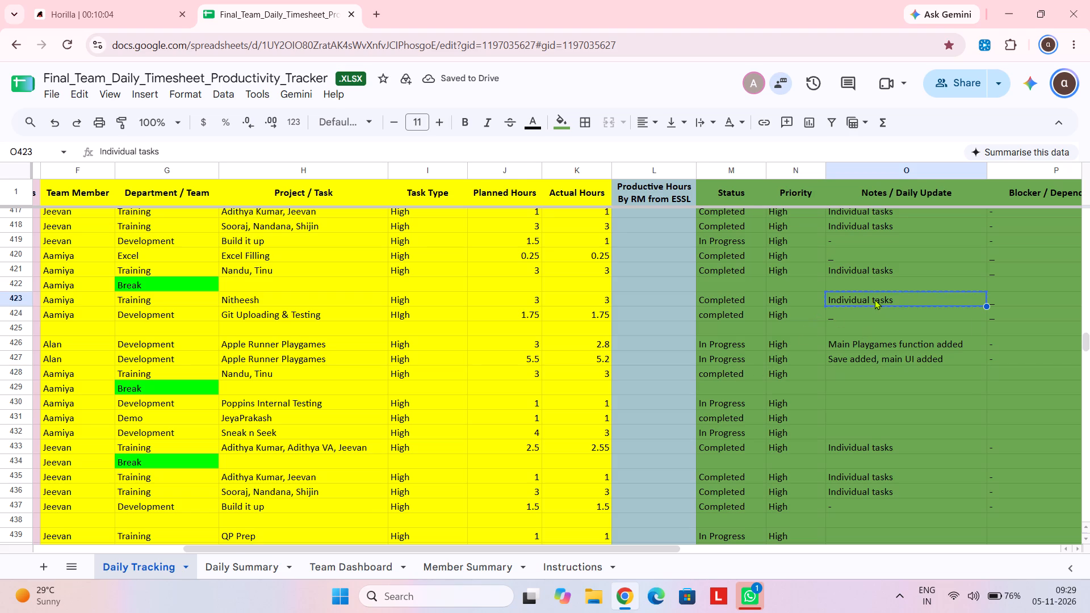
{"action": "left_click", "coordinate": [859, 369]}
{"action": "key", "text": "ctrl+v"}
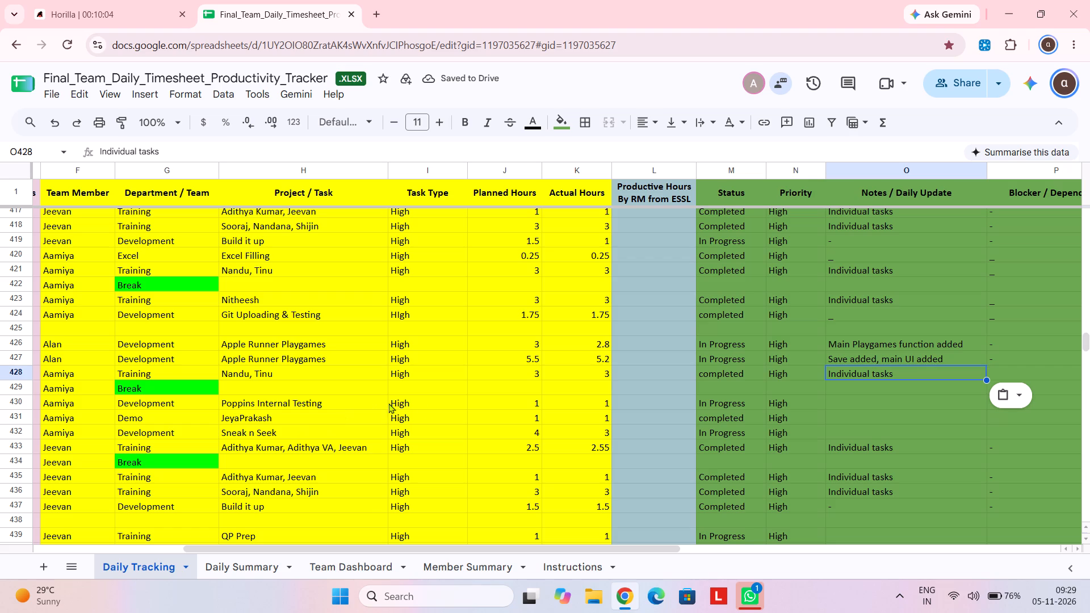
Enter Needs some more changes as the Notes / Daily Update for Aamiya's Poppins Internal Testing row 430.
{"action": "left_click", "coordinate": [832, 405]}
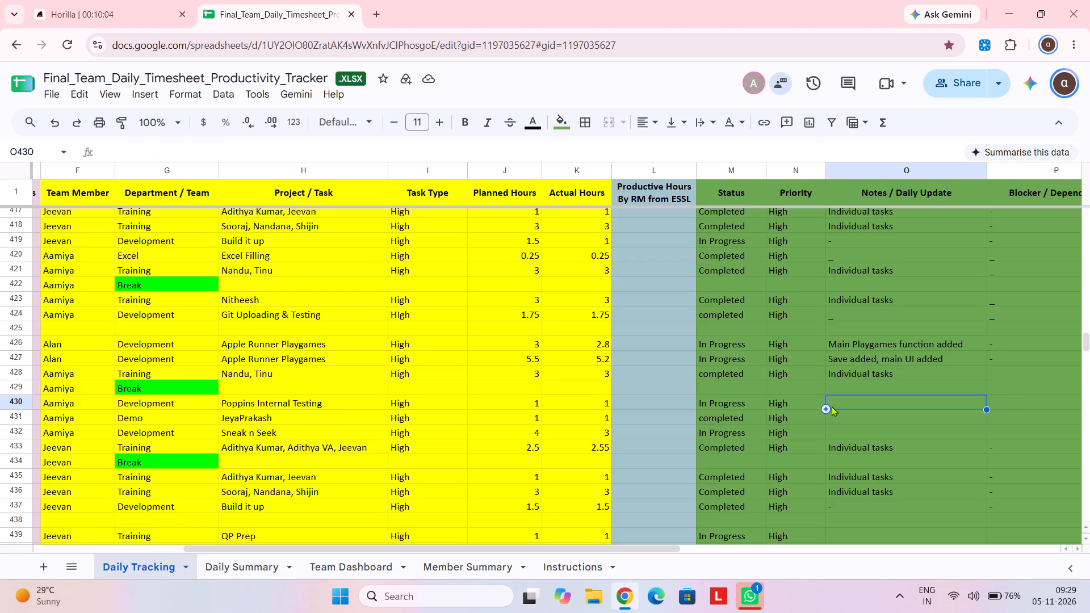
{"action": "scroll", "coordinate": [832, 406], "scroll_direction": "up", "scroll_amount": 1}
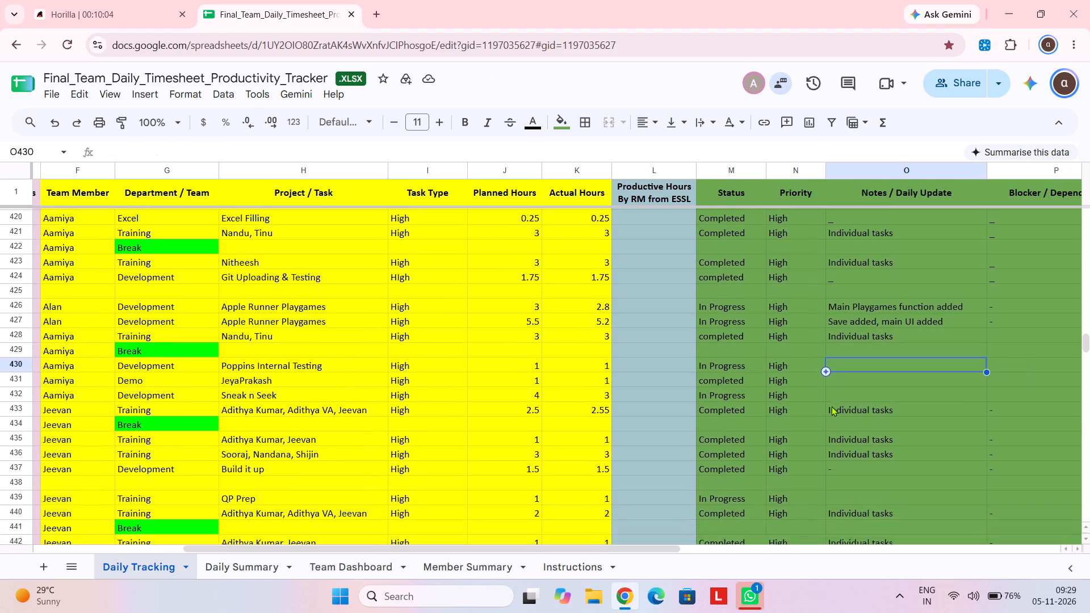
{"action": "scroll", "coordinate": [832, 406], "scroll_direction": "up", "scroll_amount": 1}
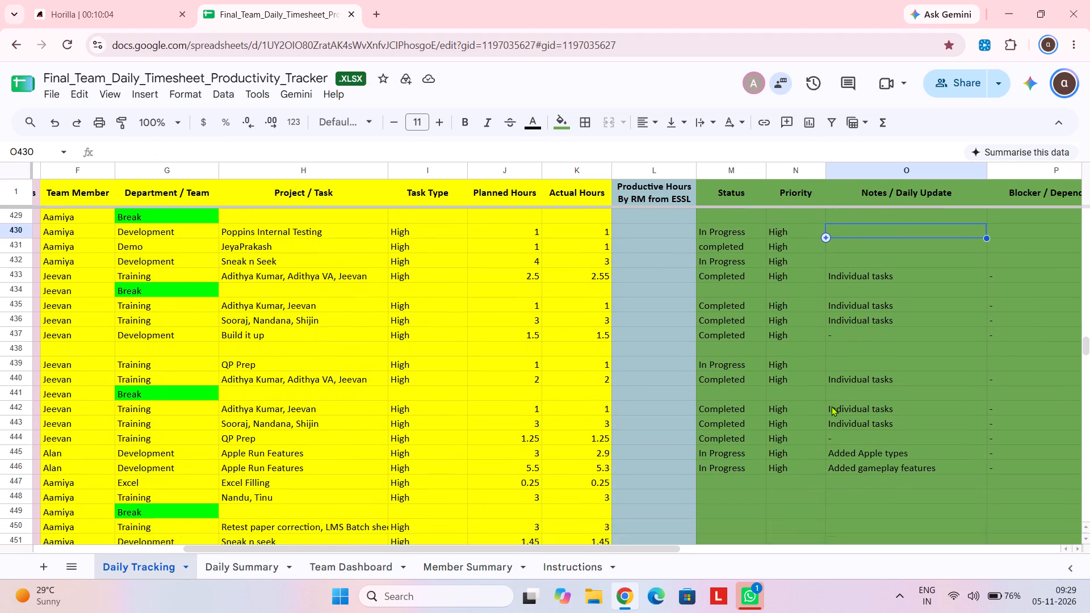
{"action": "scroll", "coordinate": [832, 406], "scroll_direction": "up", "scroll_amount": 1}
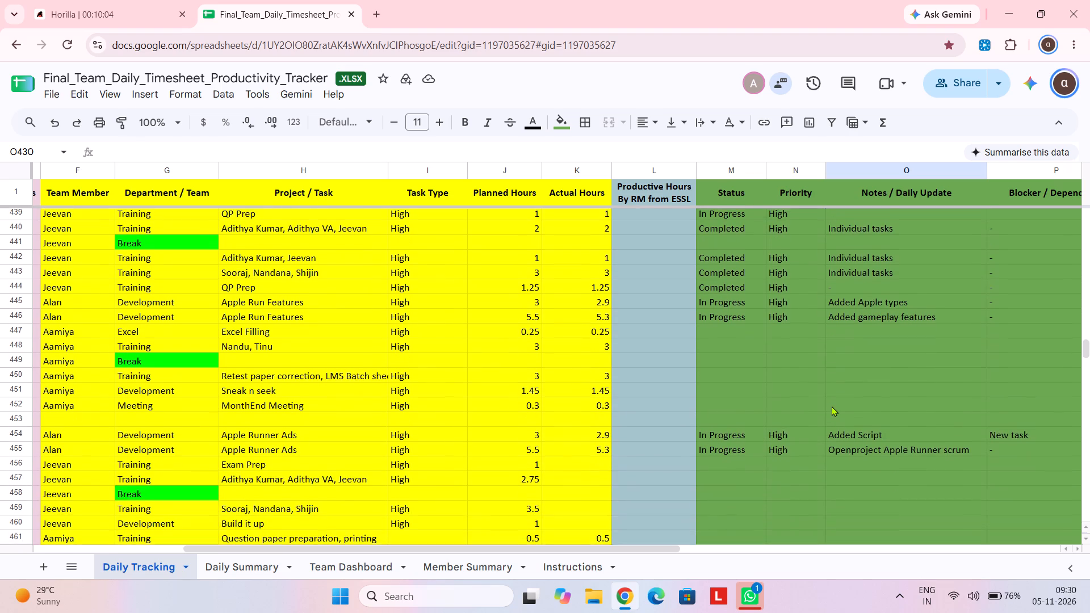
{"action": "scroll", "coordinate": [832, 406], "scroll_direction": "up", "scroll_amount": 1}
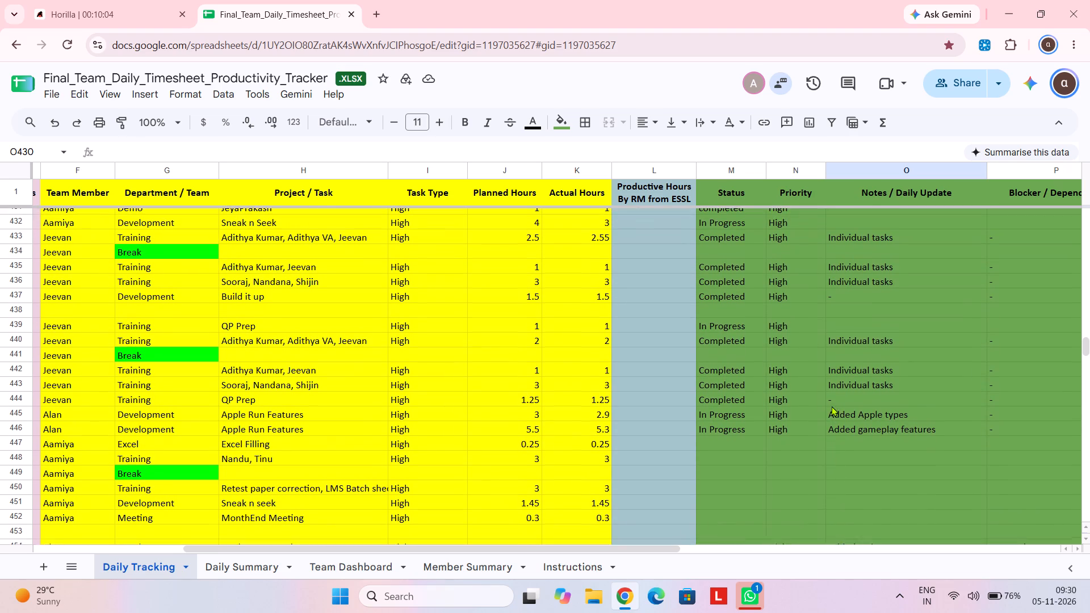
{"action": "scroll", "coordinate": [832, 406], "scroll_direction": "up", "scroll_amount": 1}
{"action": "scroll", "coordinate": [832, 406], "scroll_direction": "down", "scroll_amount": 1}
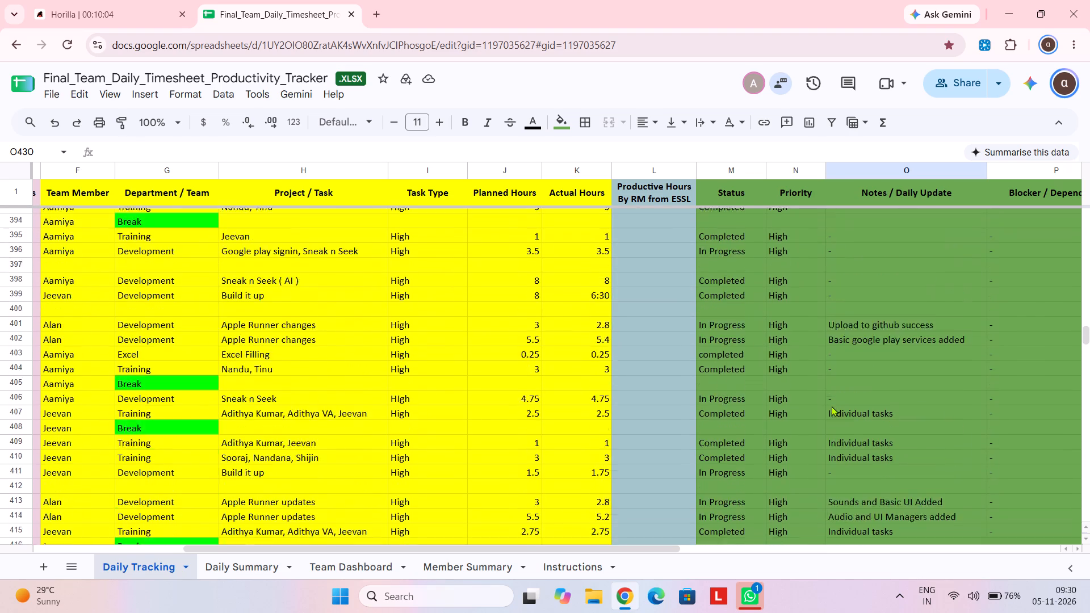
{"action": "scroll", "coordinate": [832, 406], "scroll_direction": "down", "scroll_amount": 5}
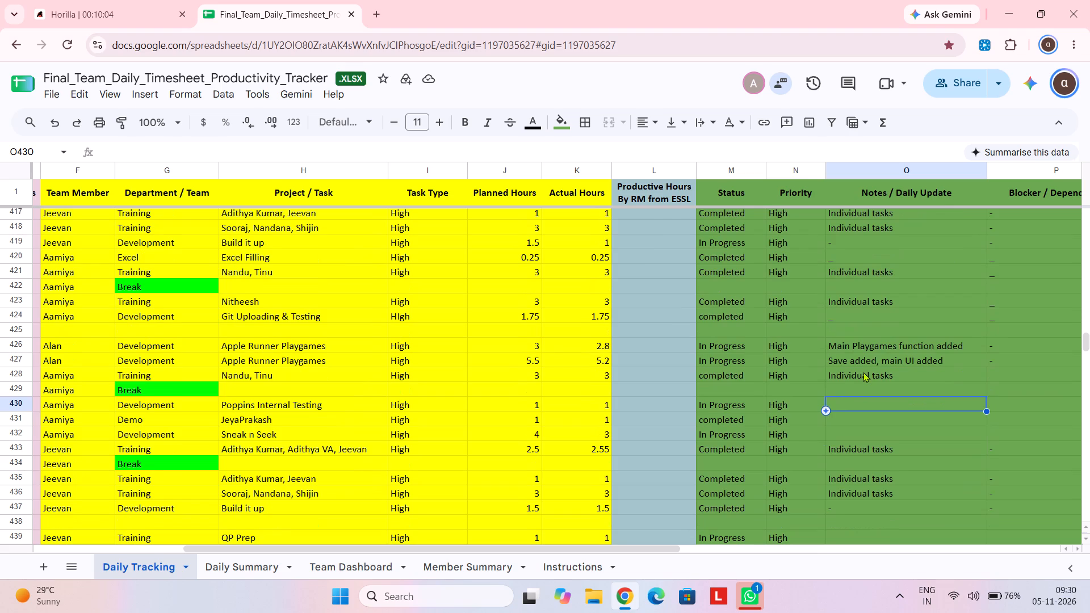
{"action": "key", "text": "BackSpace"}
{"action": "key", "text": "BackSpace"}
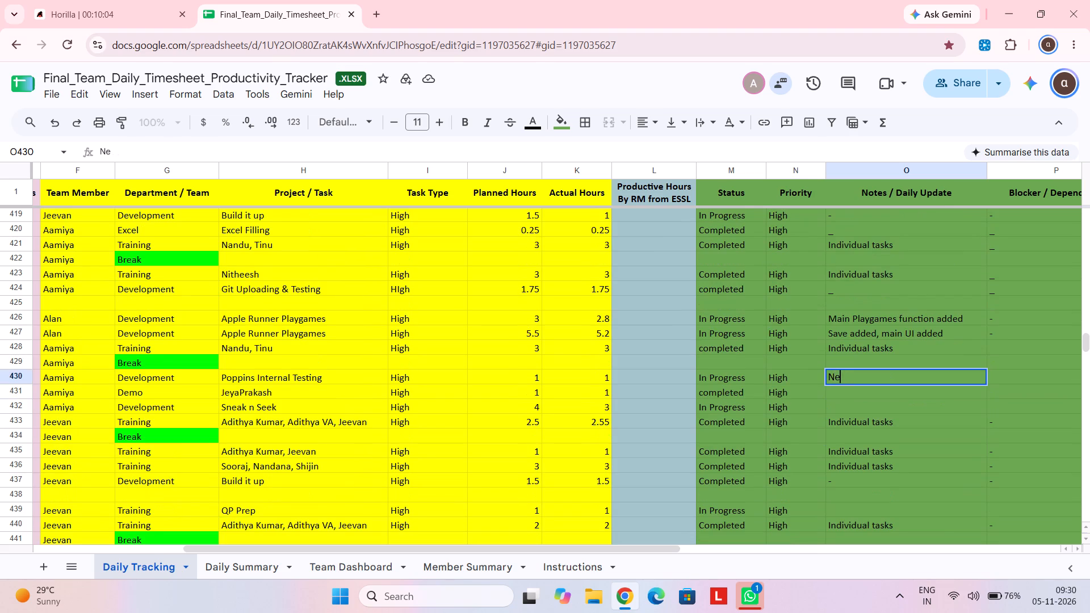
{"action": "type", "text": "eds"}
{"action": "key", "text": "space"}
{"action": "type", "text": "some"}
{"action": "key", "text": "space"}
{"action": "type", "text": "more changes"}
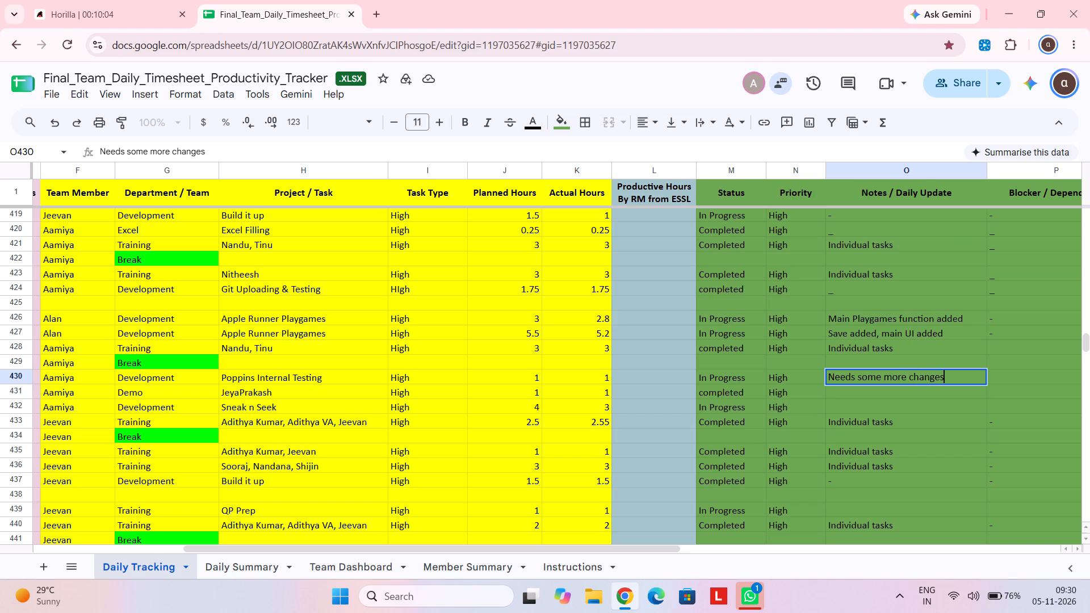
{"action": "key", "text": "Down"}
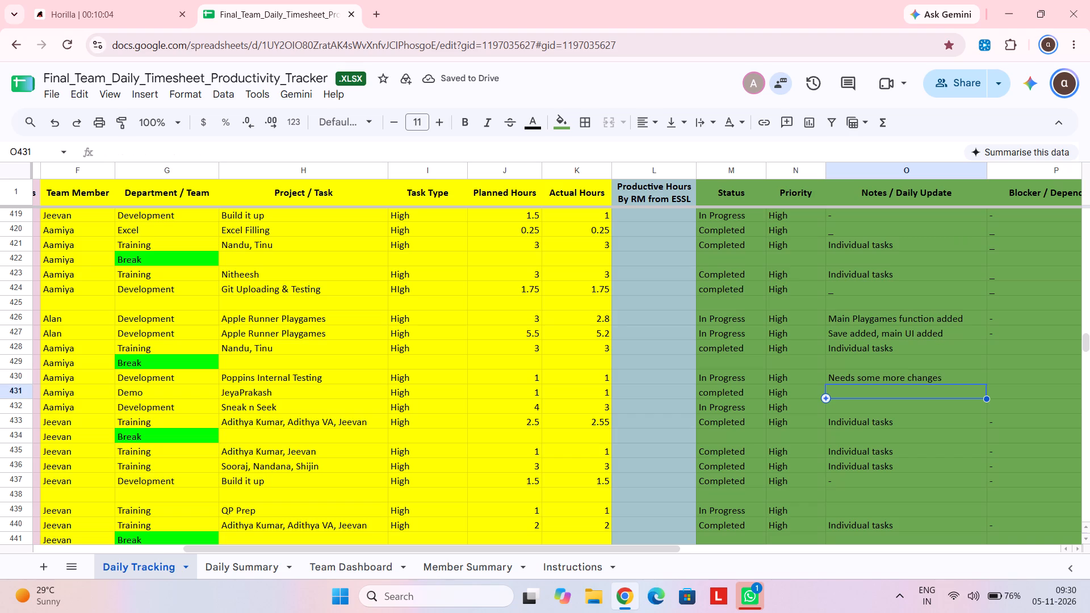
Enter the Notes / Daily Update completed for Aamiya's Demo row 431 and In progress for the Sneak n Seek row 432.
{"action": "type", "text": "com"}
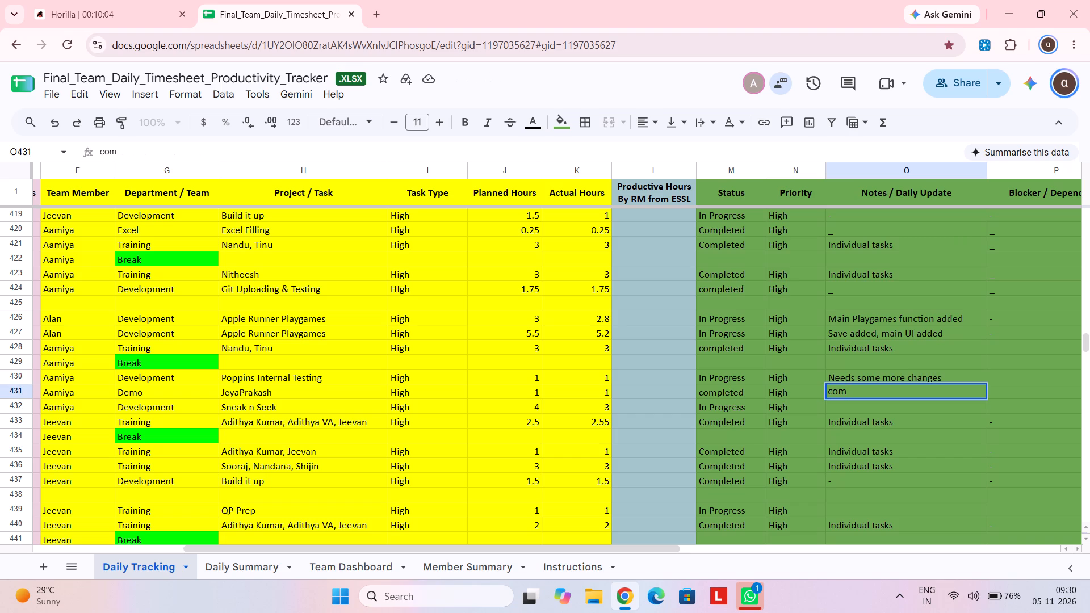
{"action": "type", "text": "pleted"}
{"action": "key", "text": "Down"}
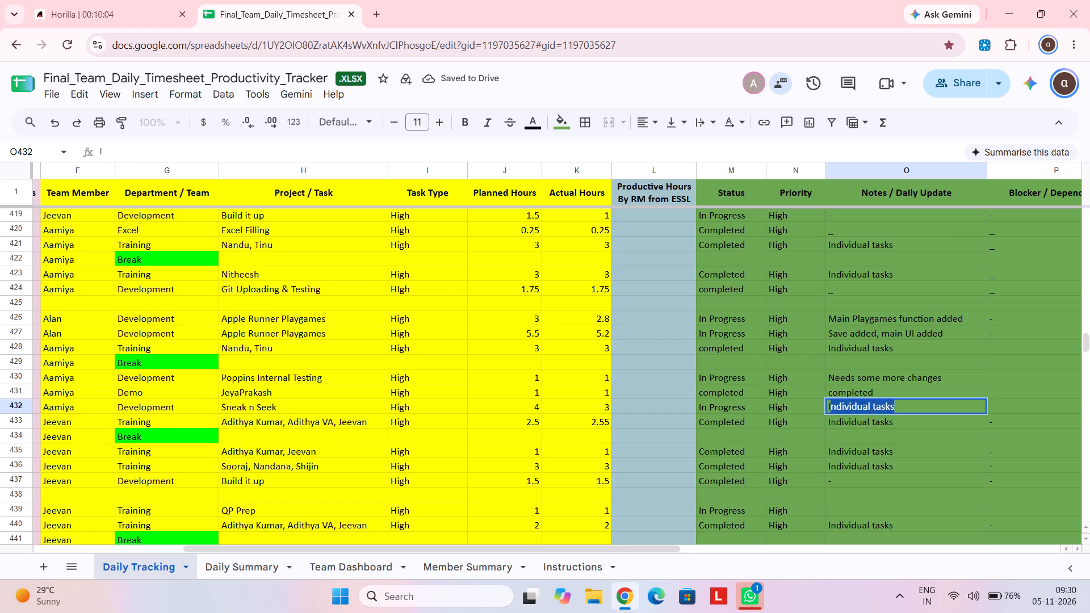
{"action": "key", "text": "space"}
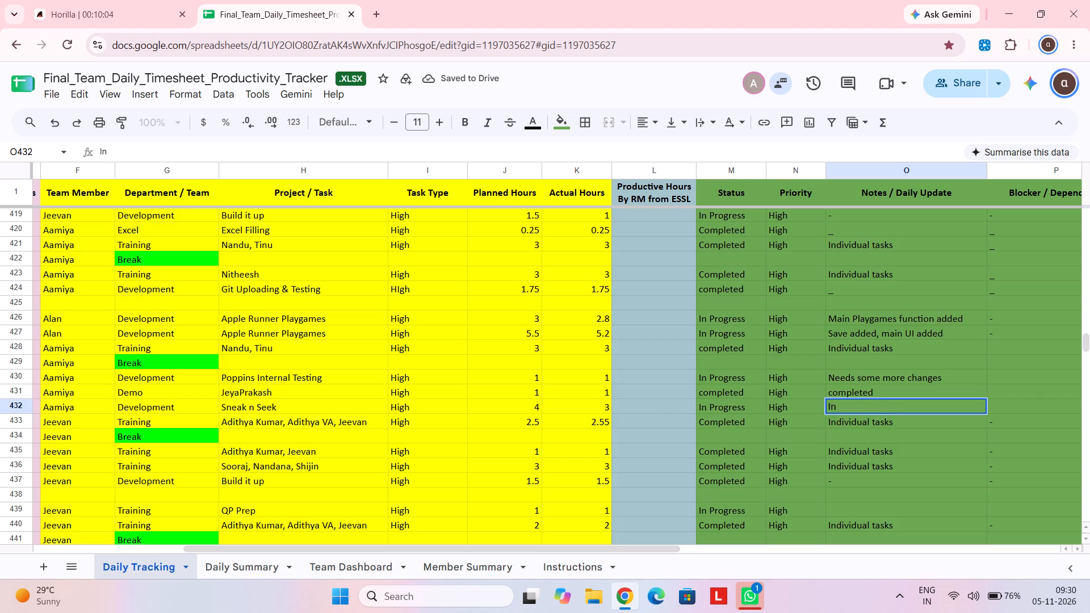
{"action": "type", "text": "progress"}
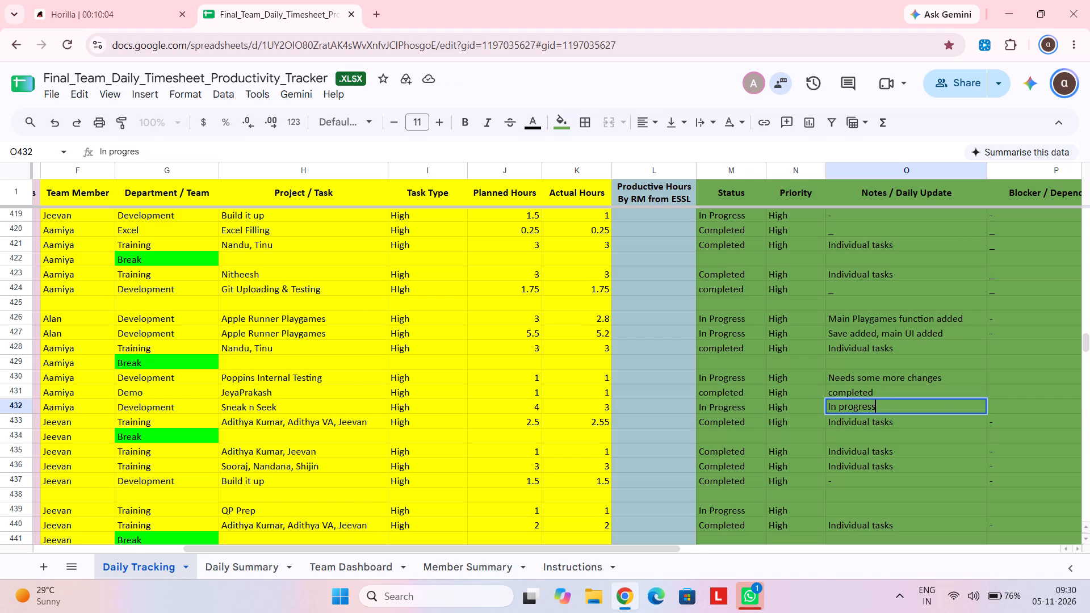
{"action": "key", "text": "Right"}
Enter an underscore as the Blocker / Dependency for Aamiya's rows 432, 431 and 430.
{"action": "key", "text": "shift+underscore"}
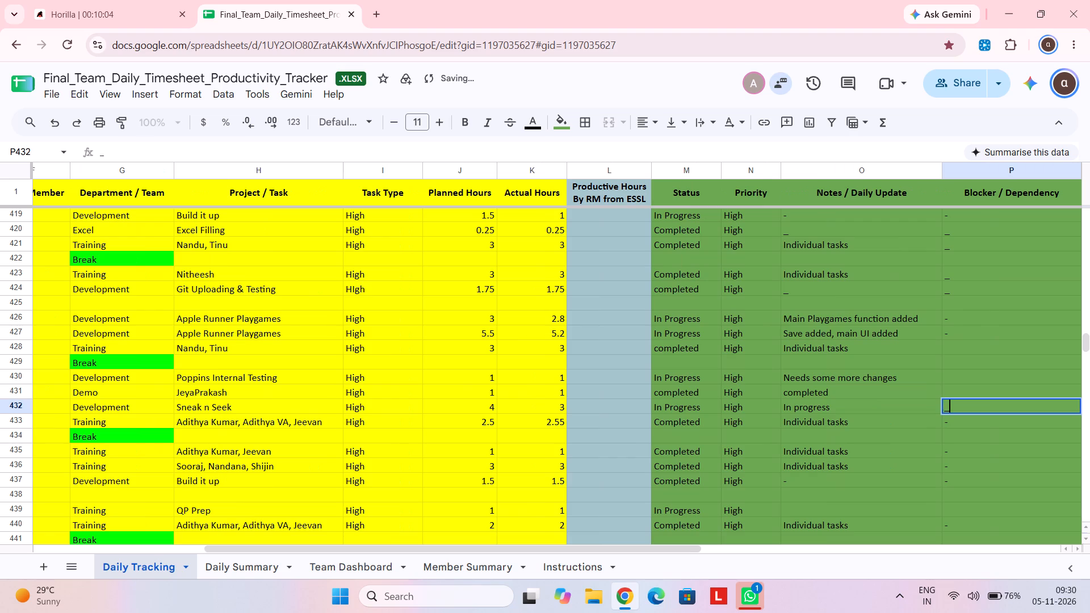
{"action": "key", "text": "Up"}
{"action": "key", "text": "shift+underscore"}
{"action": "key", "text": "Up"}
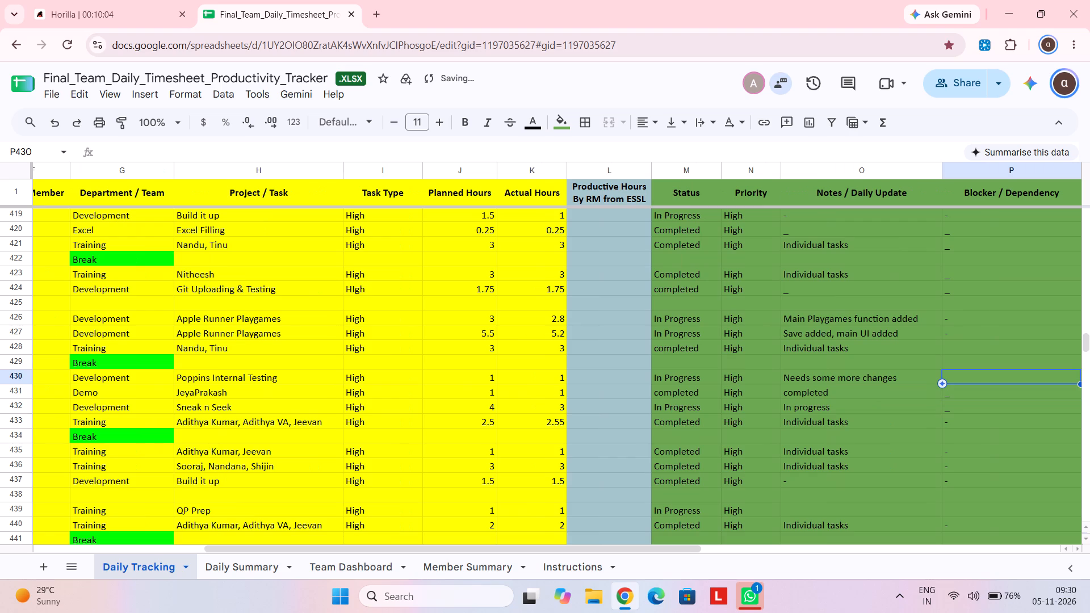
{"action": "key", "text": "shift+underscore"}
{"action": "key", "text": "Right"}
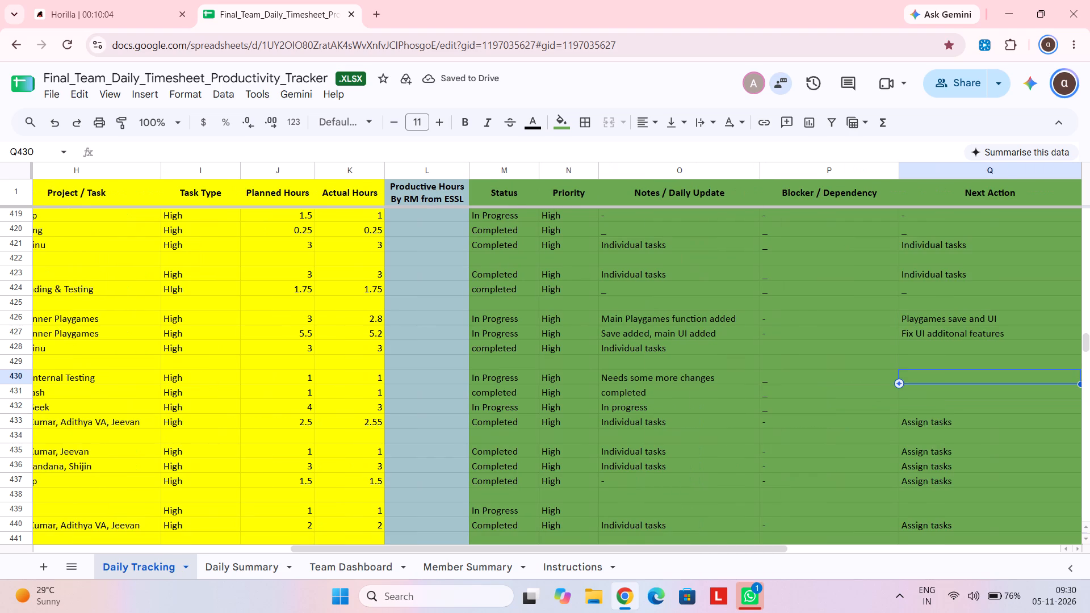
Enter Ads method changing as the Next Action for Aamiya's Poppins Internal Testing row 430.
{"action": "type", "text": "ds"}
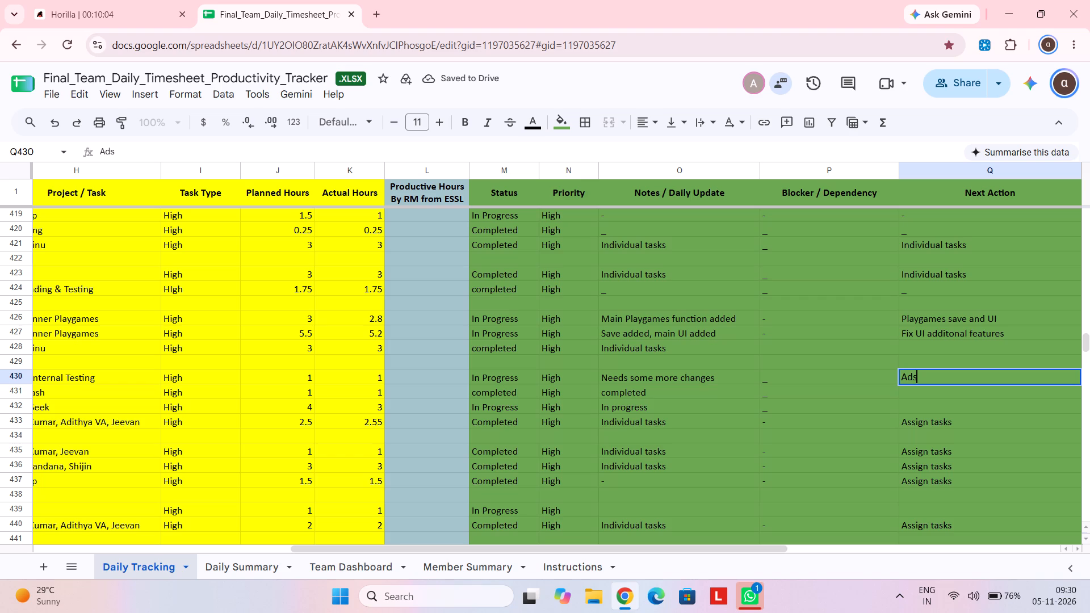
{"action": "key", "text": "Down"}
{"action": "key", "text": "Up"}
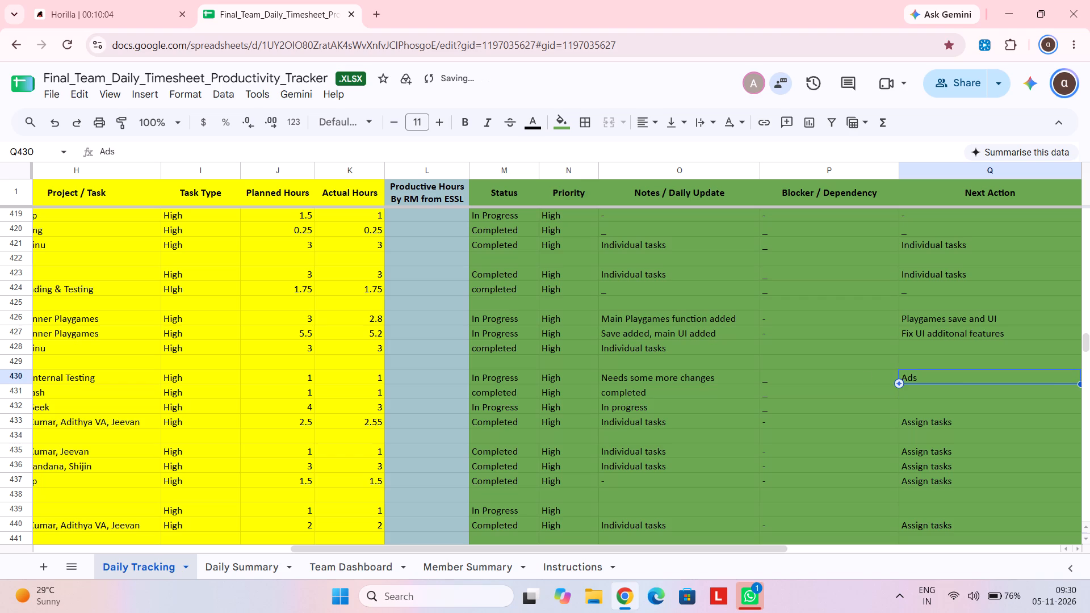
{"action": "double_click", "coordinate": [970, 375]}
{"action": "key", "text": "space"}
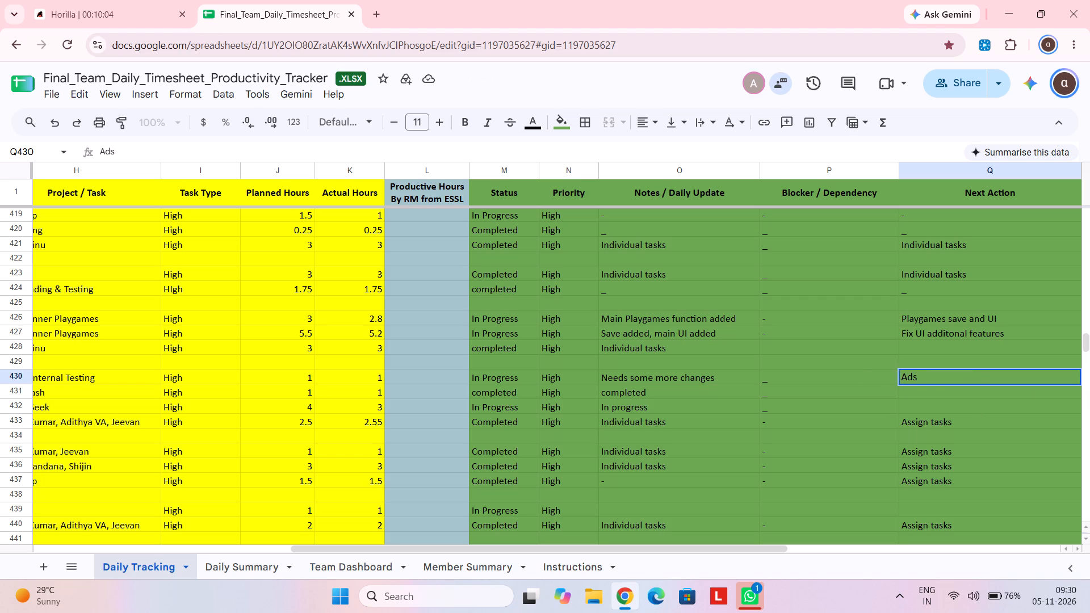
{"action": "type", "text": "method chango"}
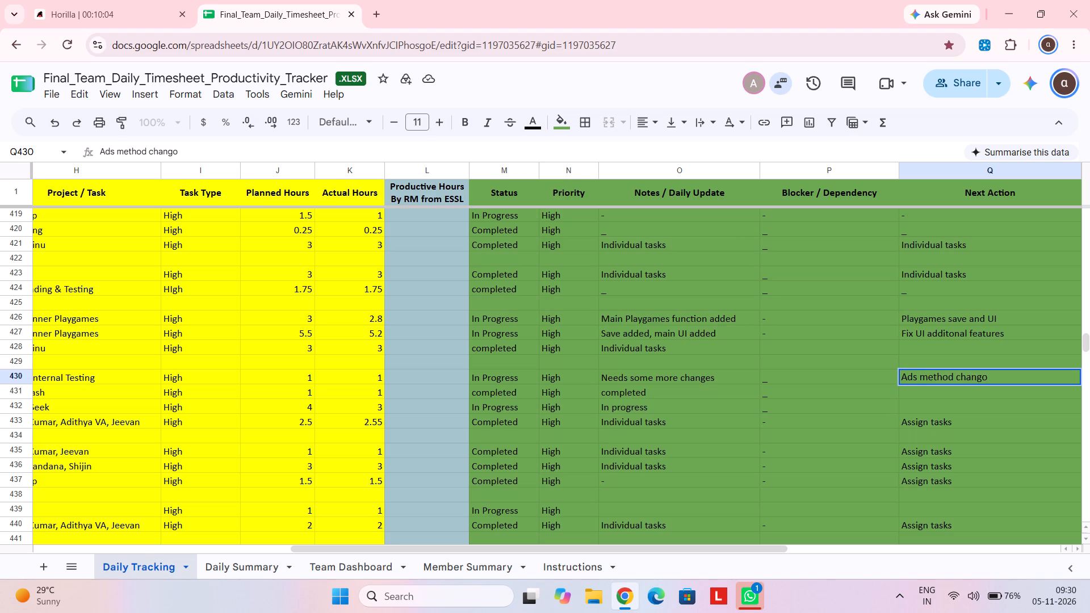
{"action": "key", "text": "BackSpace"}
{"action": "type", "text": "ing"}
{"action": "key", "text": "Down"}
Enter an underscore as the Next Action for Aamiya's rows 431 and 432.
{"action": "left_click", "coordinate": [964, 392]}
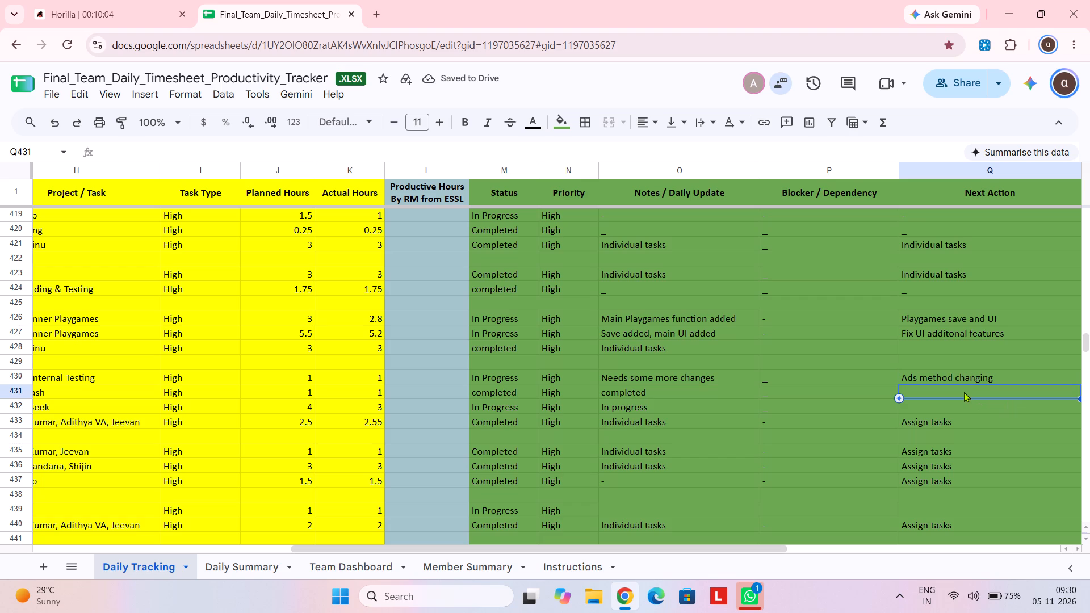
{"action": "scroll", "coordinate": [802, 431], "scroll_direction": "right", "scroll_amount": 1}
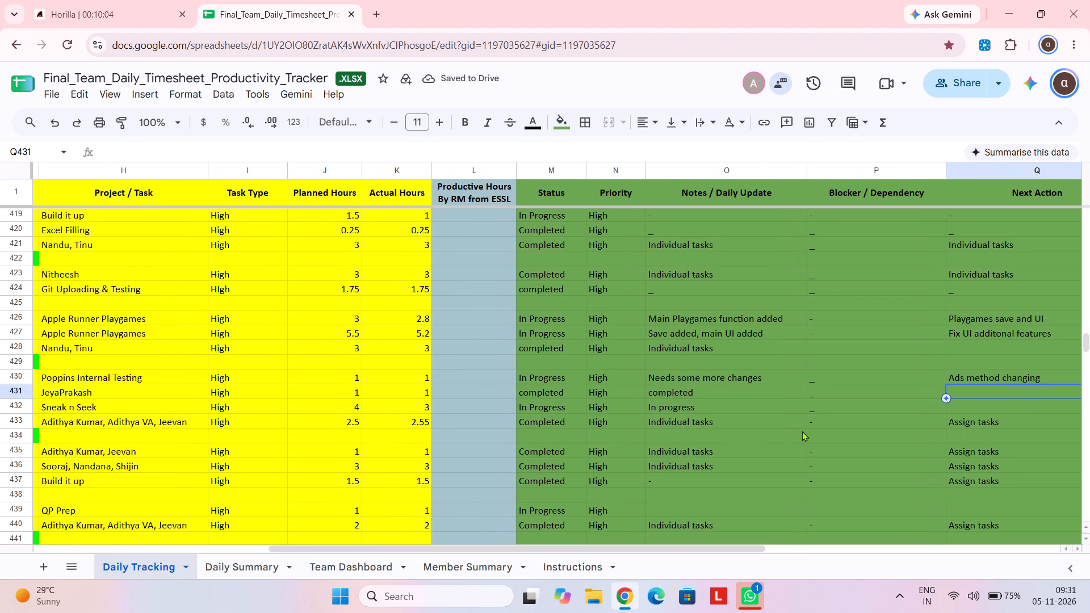
{"action": "scroll", "coordinate": [802, 431], "scroll_direction": "right", "scroll_amount": 1}
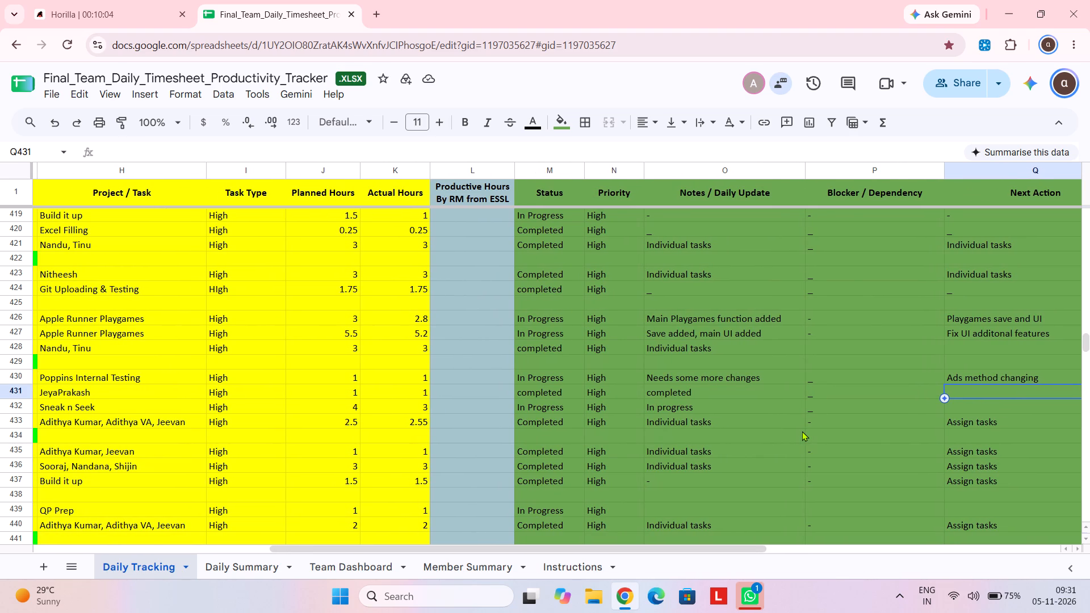
{"action": "scroll", "coordinate": [802, 431], "scroll_direction": "right", "scroll_amount": 1}
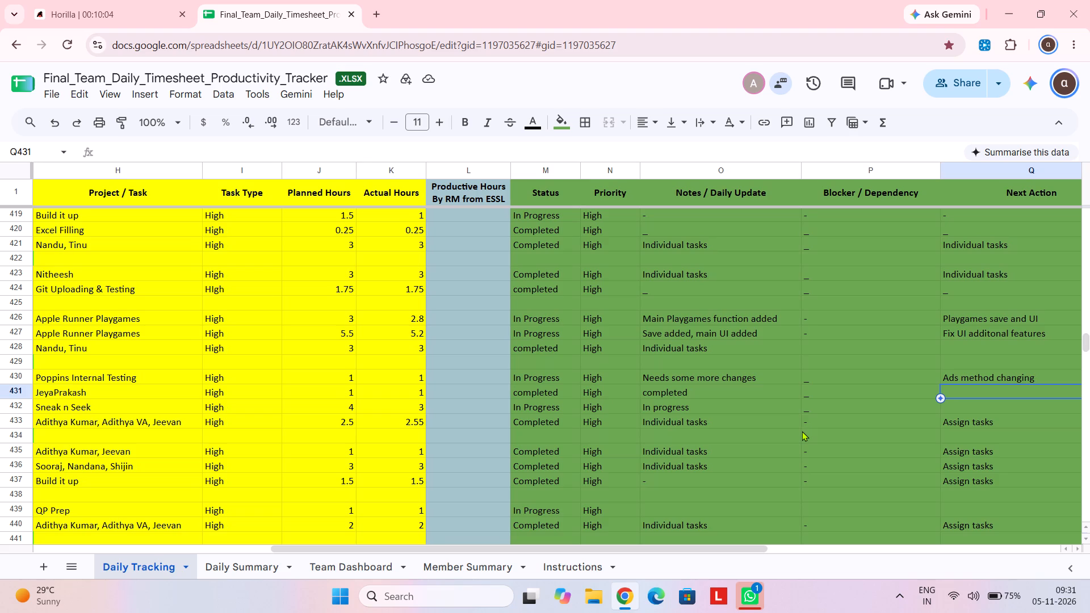
{"action": "key", "text": "shift+underscore"}
{"action": "key", "text": "Down"}
{"action": "key", "text": "Down"}
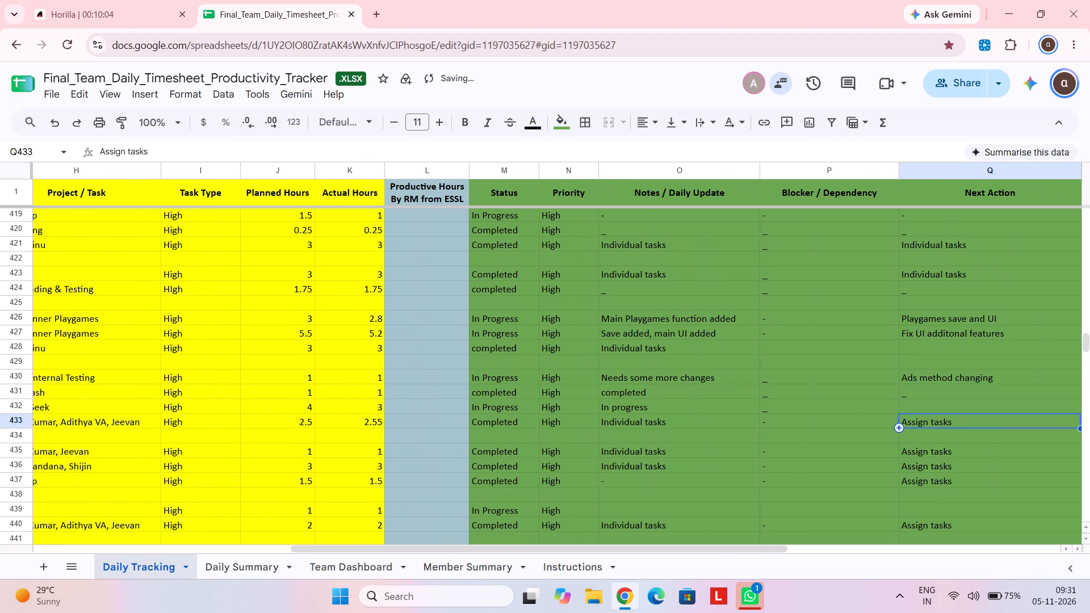
{"action": "key", "text": "Up"}
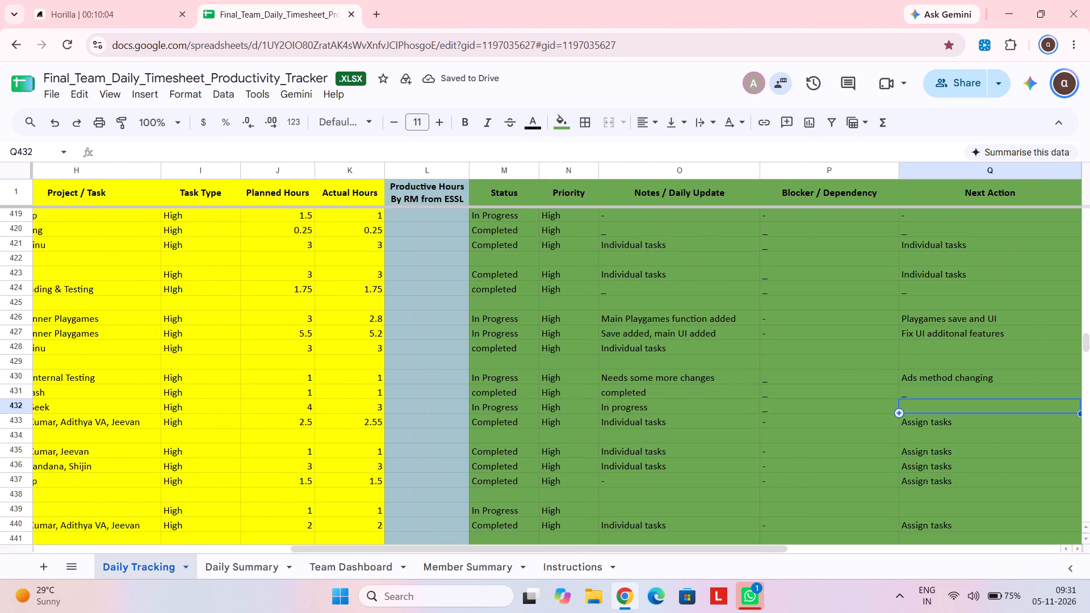
{"action": "key", "text": "shift+underscore"}
{"action": "scroll", "coordinate": [708, 477], "scroll_direction": "down", "scroll_amount": 1}
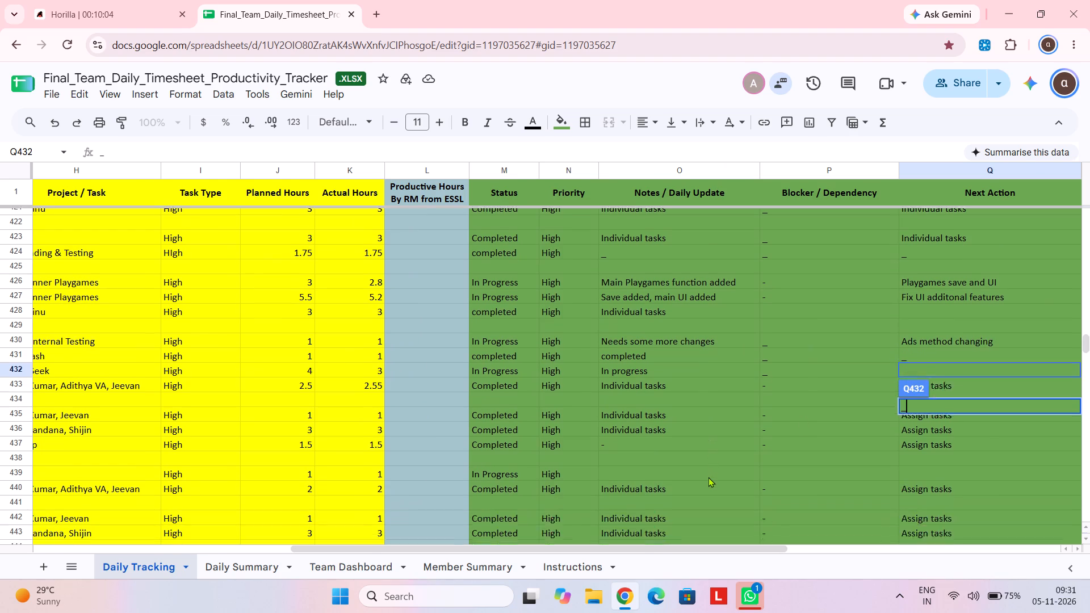
{"action": "scroll", "coordinate": [708, 477], "scroll_direction": "down", "scroll_amount": 1}
{"action": "left_click", "coordinate": [708, 477]}
Enter Completed as the Status for Aamiya's Excel Filling row 447, Nandu, Tinu training row 448 and retest paper correction row 450.
{"action": "scroll", "coordinate": [708, 477], "scroll_direction": "right", "scroll_amount": 1}
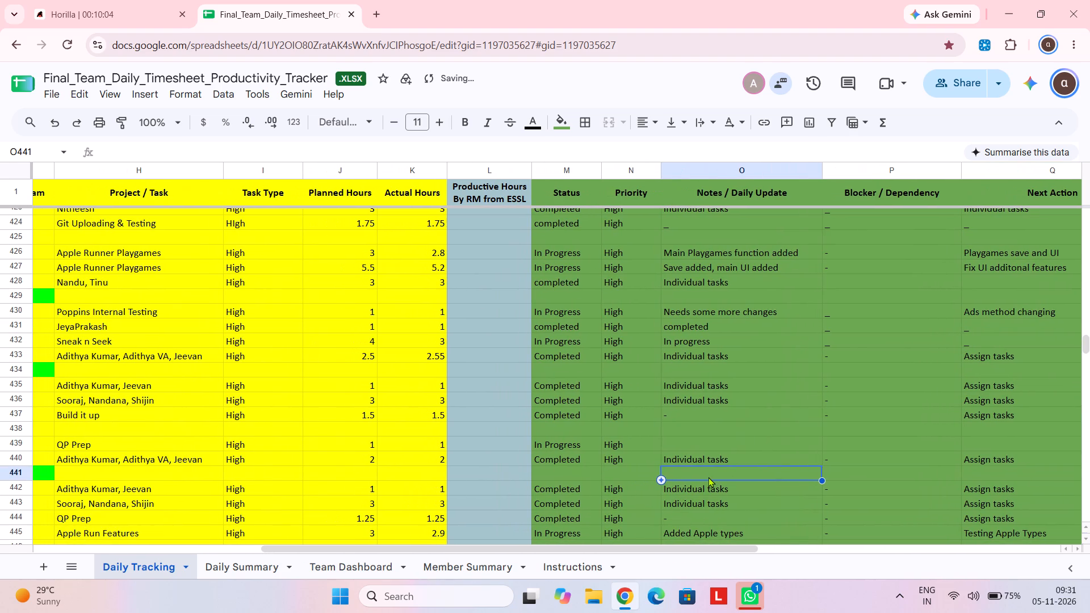
{"action": "scroll", "coordinate": [708, 477], "scroll_direction": "right", "scroll_amount": 2}
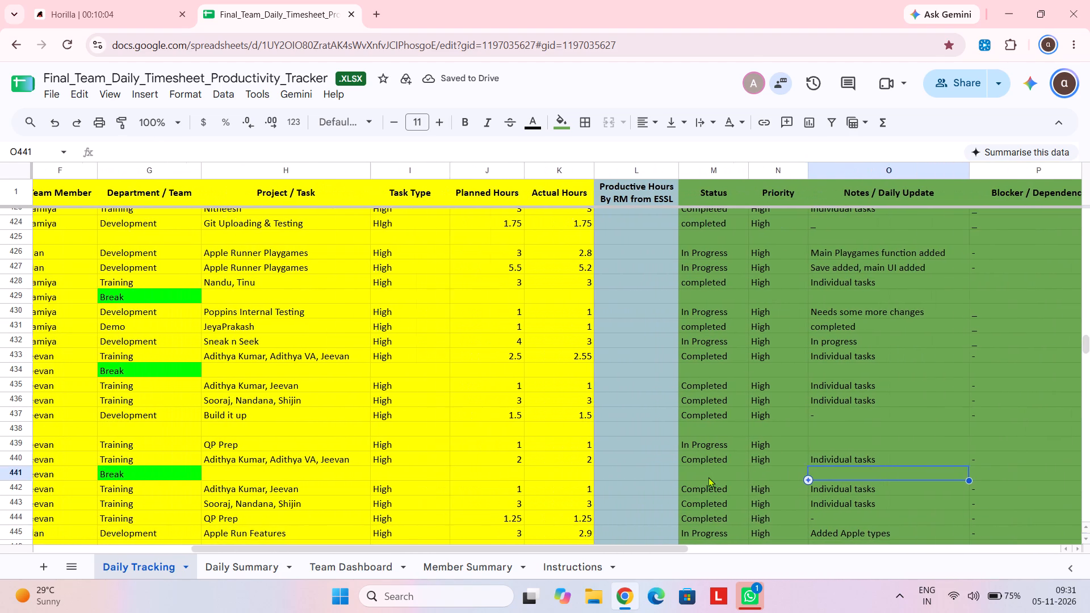
{"action": "scroll", "coordinate": [708, 477], "scroll_direction": "right", "scroll_amount": 2}
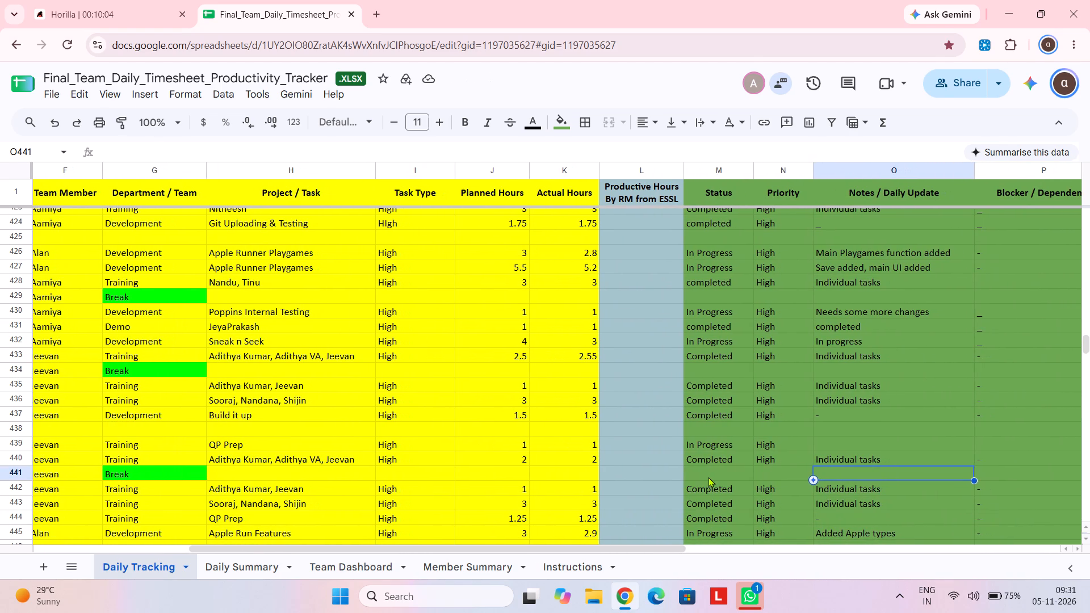
{"action": "scroll", "coordinate": [708, 477], "scroll_direction": "down", "scroll_amount": 3}
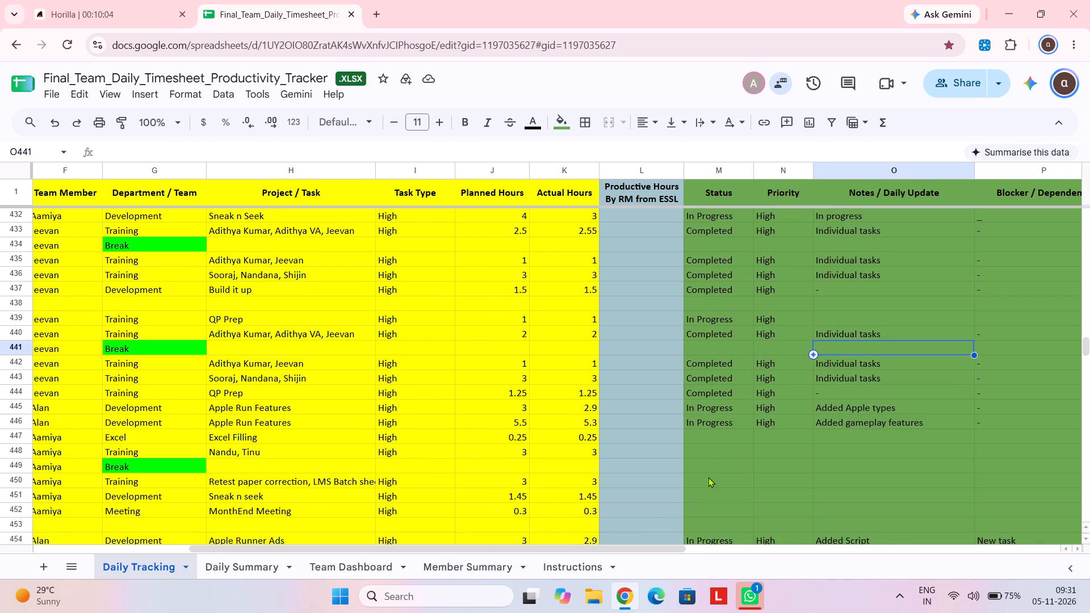
{"action": "scroll", "coordinate": [708, 477], "scroll_direction": "down", "scroll_amount": 1}
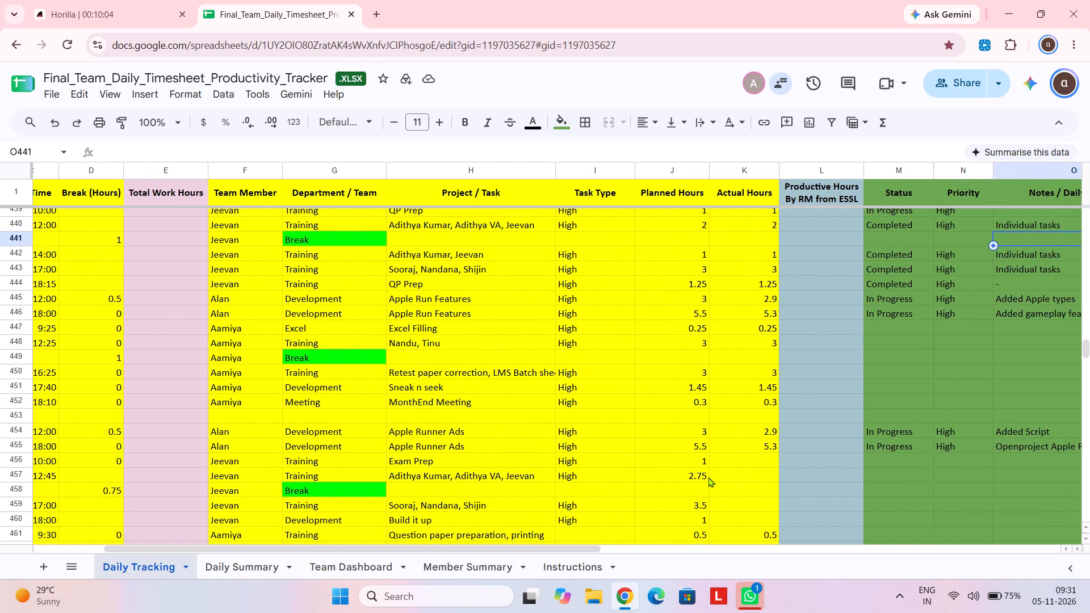
{"action": "scroll", "coordinate": [708, 477], "scroll_direction": "down", "scroll_amount": 1}
{"action": "scroll", "coordinate": [708, 477], "scroll_direction": "left", "scroll_amount": 1}
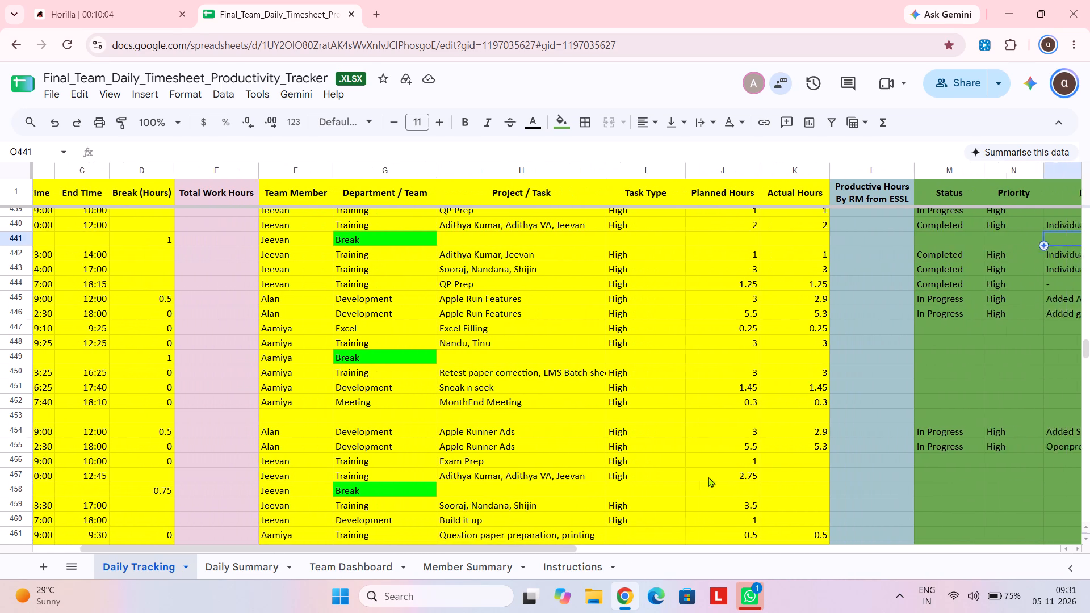
{"action": "scroll", "coordinate": [708, 477], "scroll_direction": "left", "scroll_amount": 3}
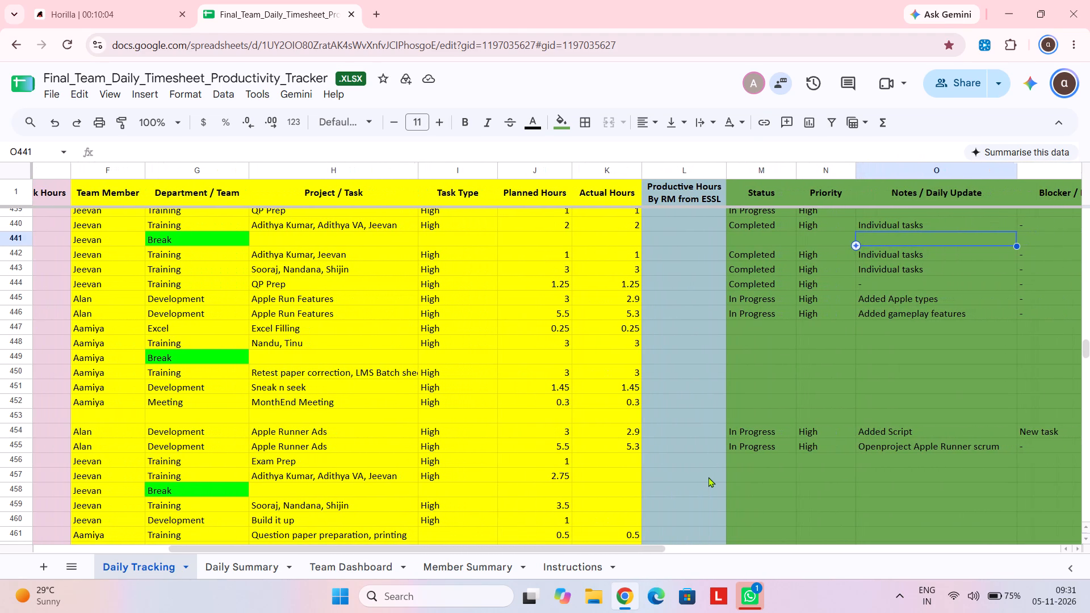
{"action": "scroll", "coordinate": [708, 477], "scroll_direction": "left", "scroll_amount": 1}
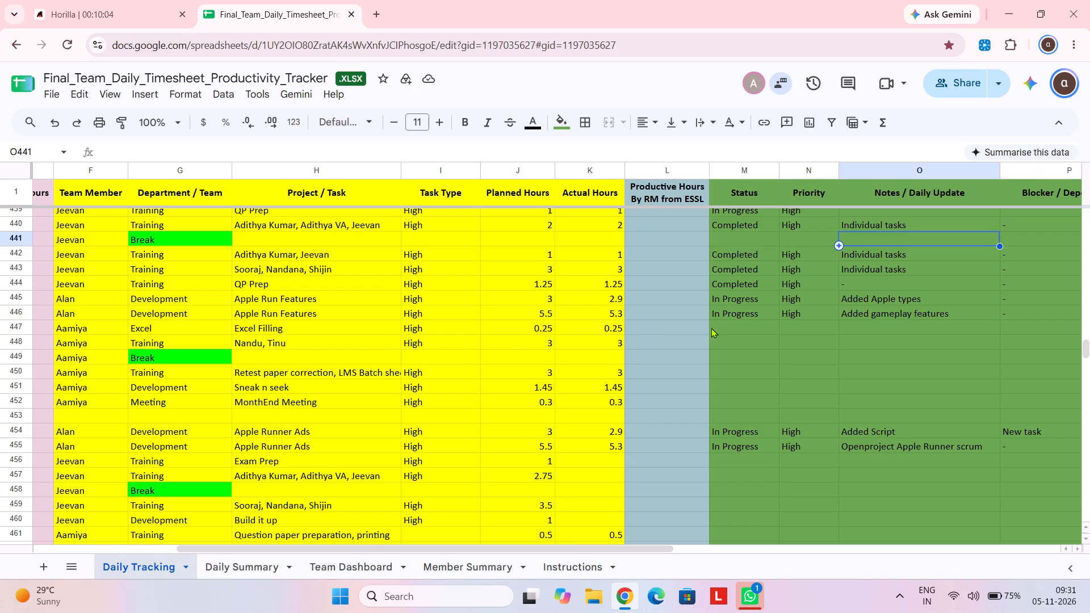
{"action": "left_click", "coordinate": [720, 328]}
{"action": "key", "text": "Tab"}
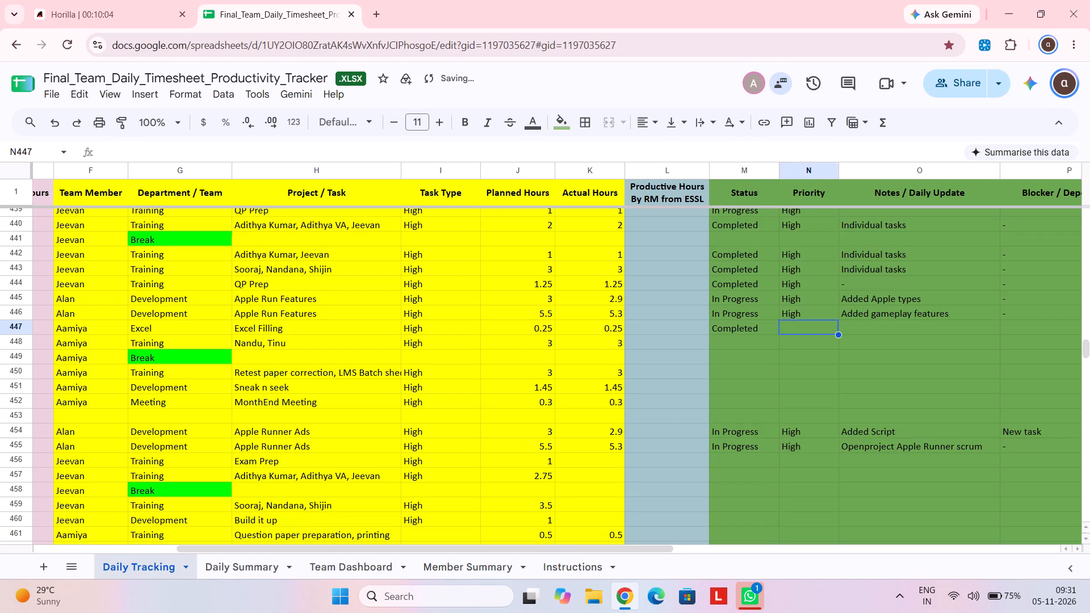
{"action": "key", "text": "Down"}
{"action": "key", "text": "Left"}
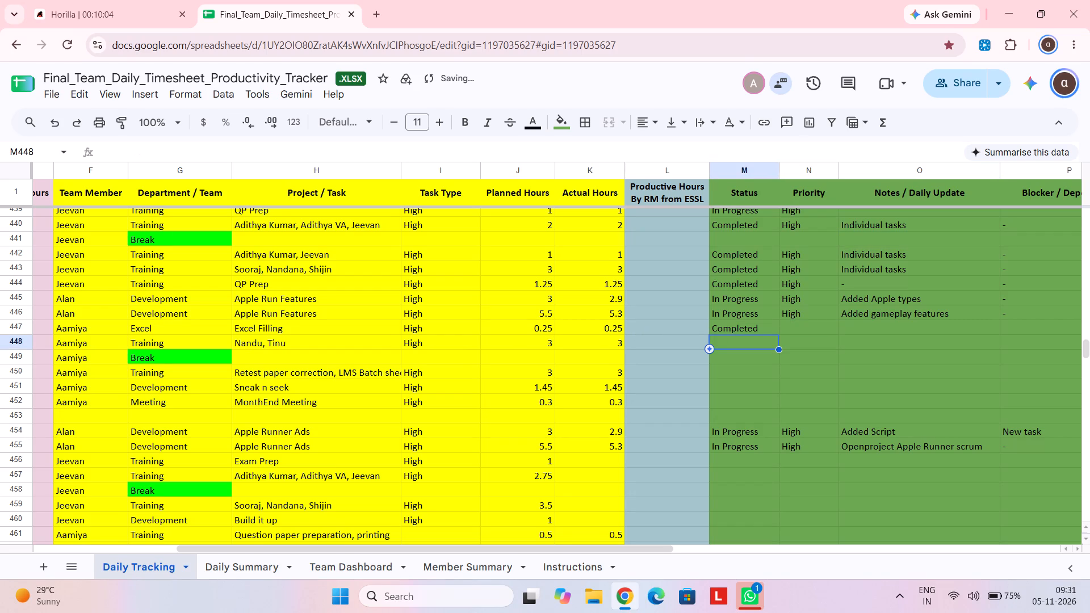
{"action": "key", "text": "Tab"}
{"action": "key", "text": "Down"}
{"action": "key", "text": "Left"}
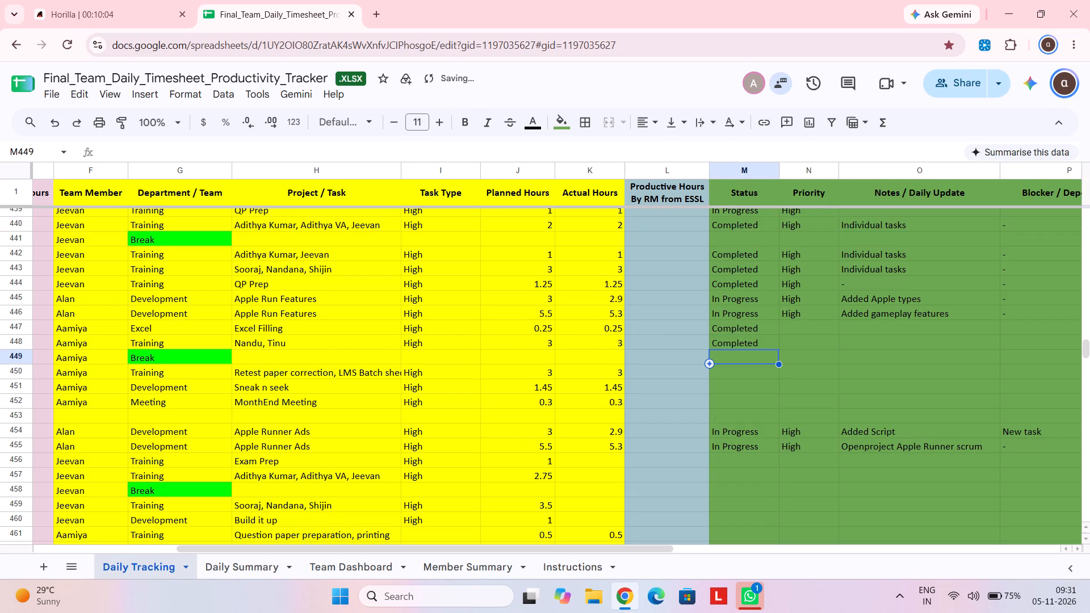
{"action": "key", "text": "Down"}
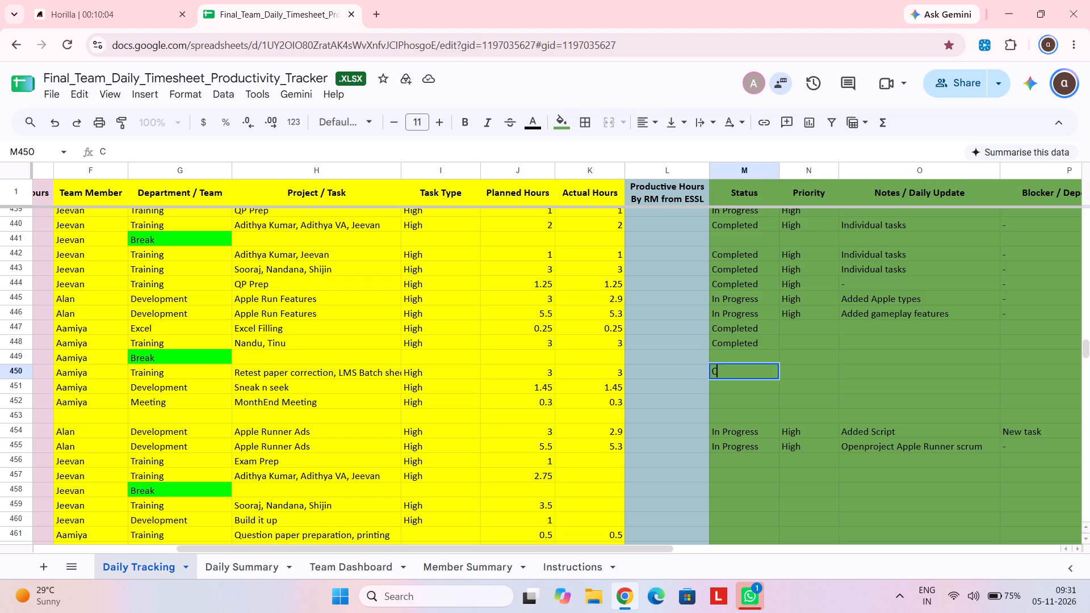
{"action": "type", "text": "ompleted"}
{"action": "key", "text": "Down"}
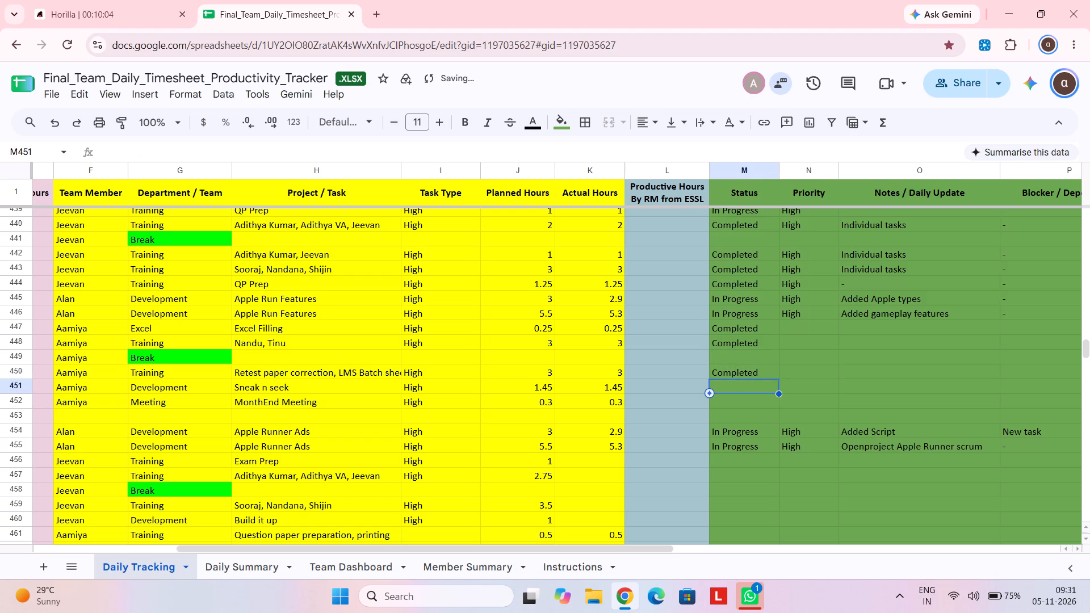
Enter In progress as the Status for Aamiya's Sneak n seek development row 451.
{"action": "type", "text": "IN"}
{"action": "key", "text": "space"}
{"action": "key", "text": "BackSpace"}
{"action": "key", "text": "BackSpace"}
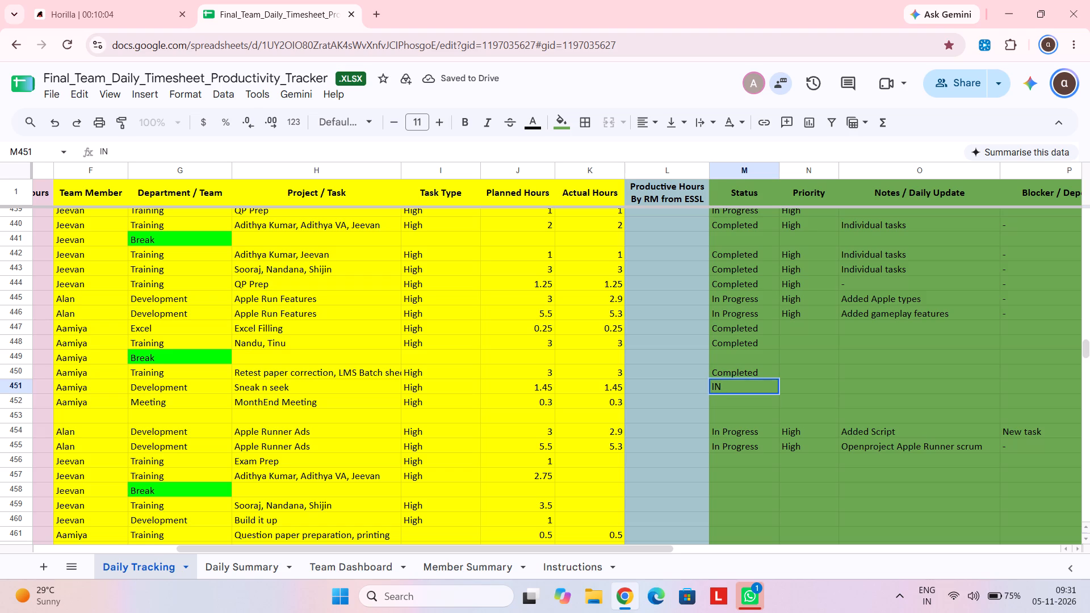
{"action": "type", "text": "progress"}
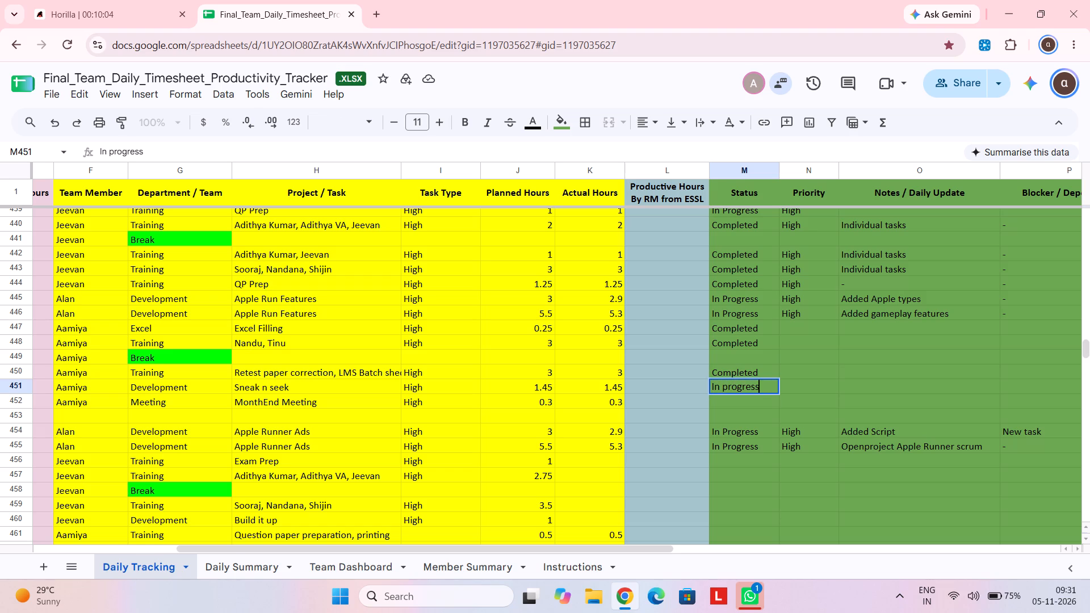
{"action": "key", "text": "Down"}
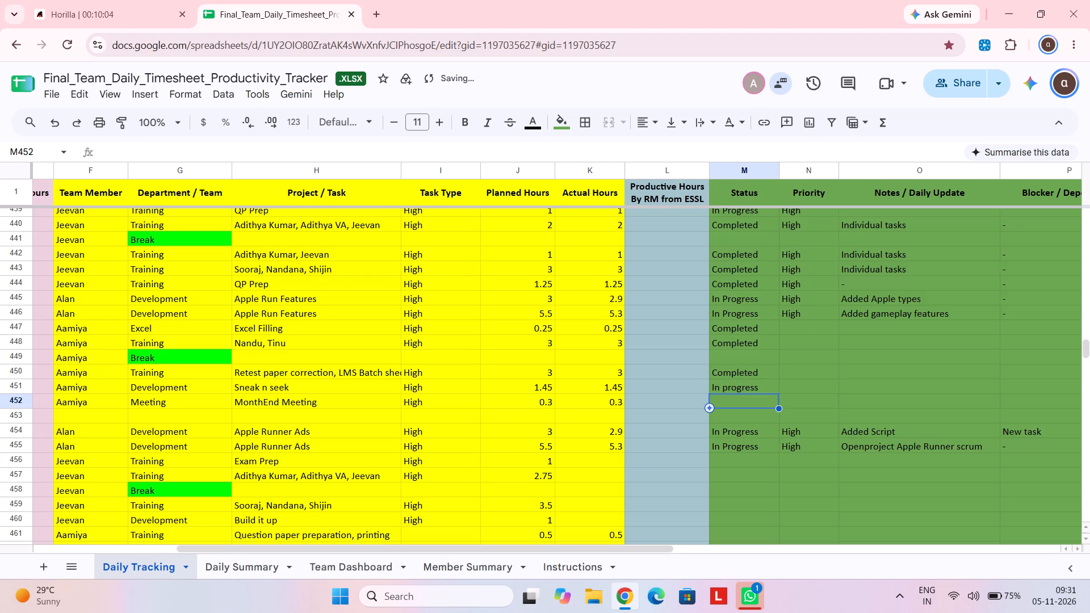
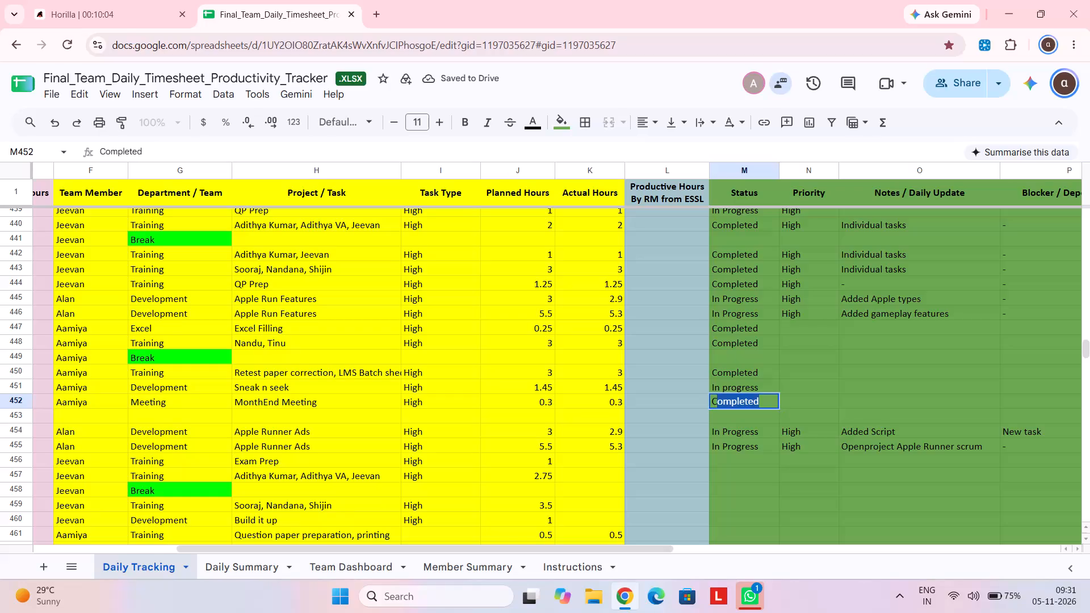
Enter Completed as the Status for Aamiya's MonthEnd Meeting row 452.
{"action": "type", "text": "om"}
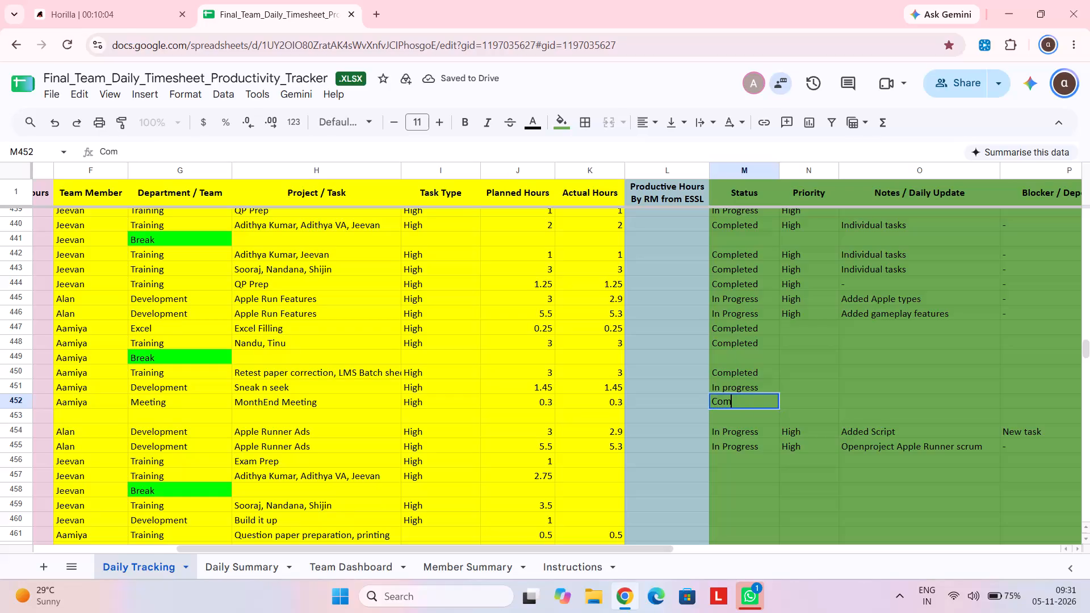
{"action": "key", "text": "Tab"}
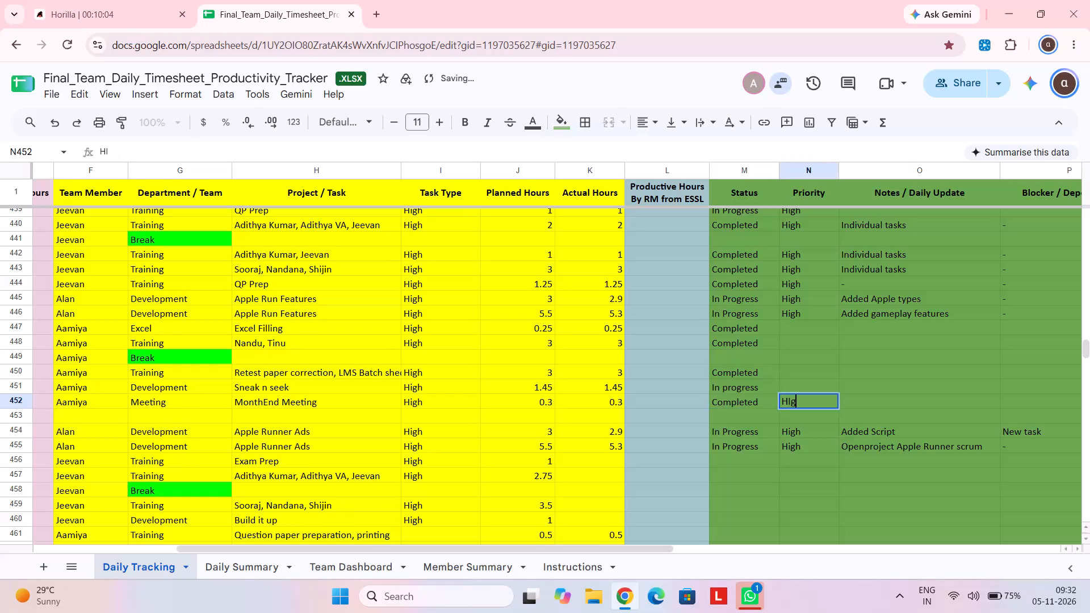
Enter High as the Priority for Aamiya's MonthEnd Meeting row 452, Sneak n seek row 451 and retest paper correction row 450.
{"action": "key", "text": "BackSpace"}
{"action": "key", "text": "BackSpace"}
{"action": "key", "text": "BackSpace"}
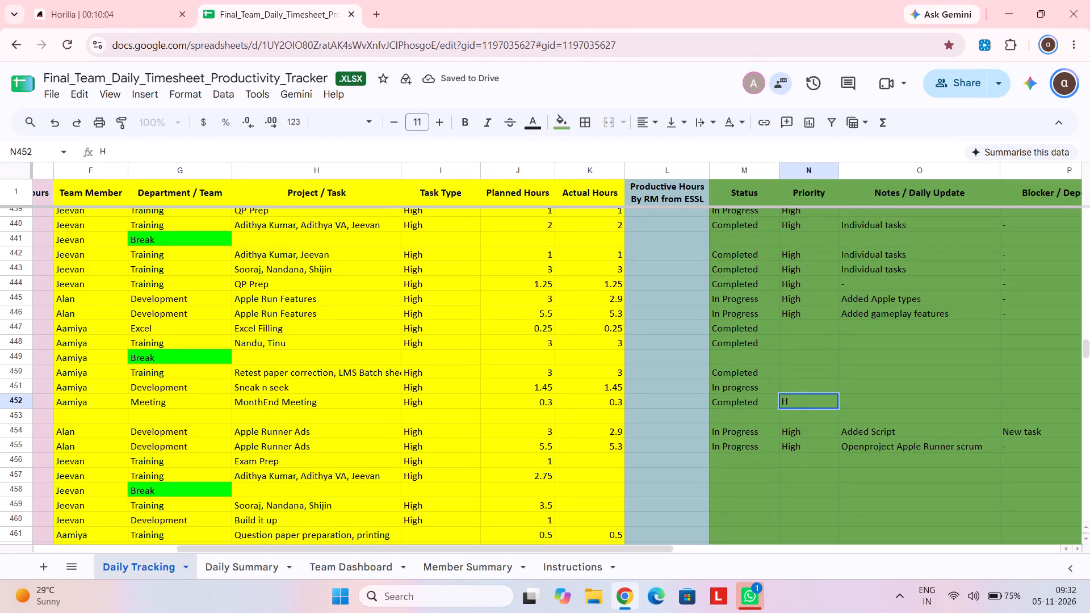
{"action": "type", "text": "igh"}
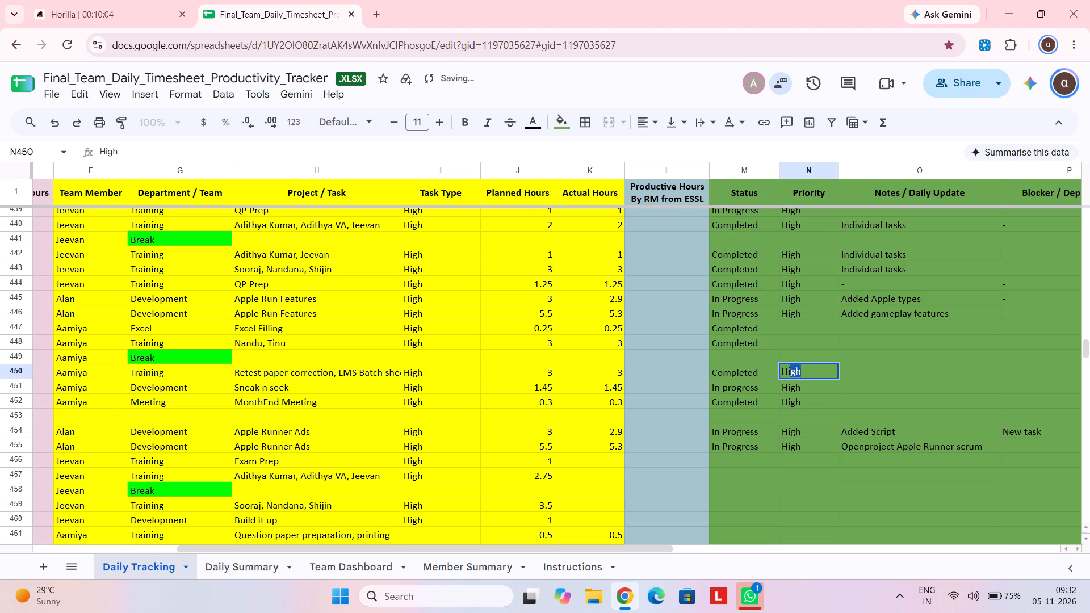
{"action": "key", "text": "Right"}
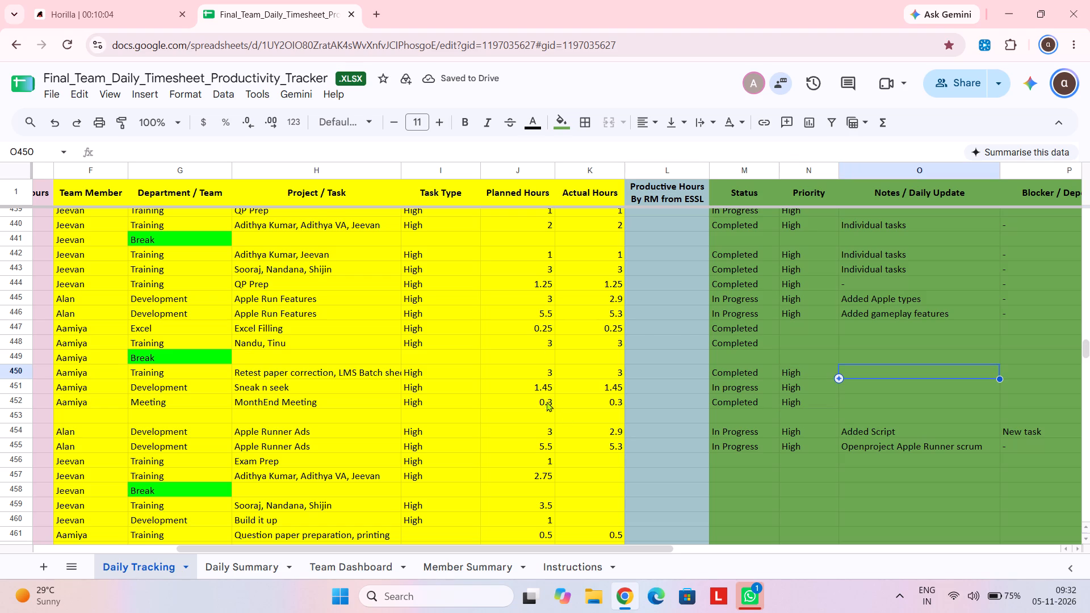
Set Aamiya's Planned Hours to 0 for the MonthEnd Meeting row 452 and 2.10 for the Sneak n seek row 451.
{"action": "left_click", "coordinate": [545, 406]}
{"action": "key", "text": "0"}
{"action": "key", "text": "Up"}
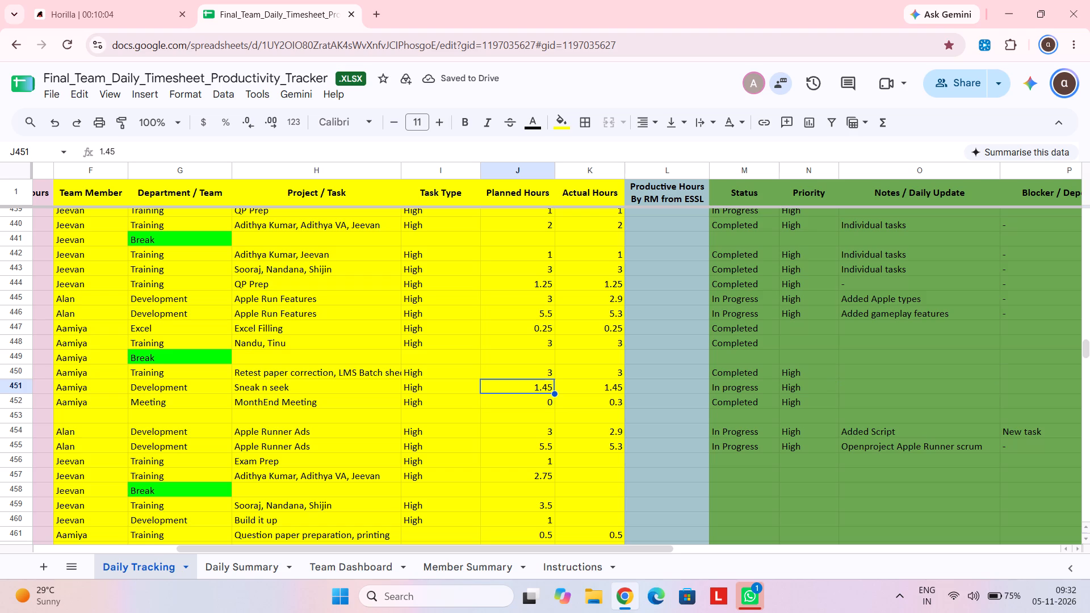
{"action": "type", "text": "2."}
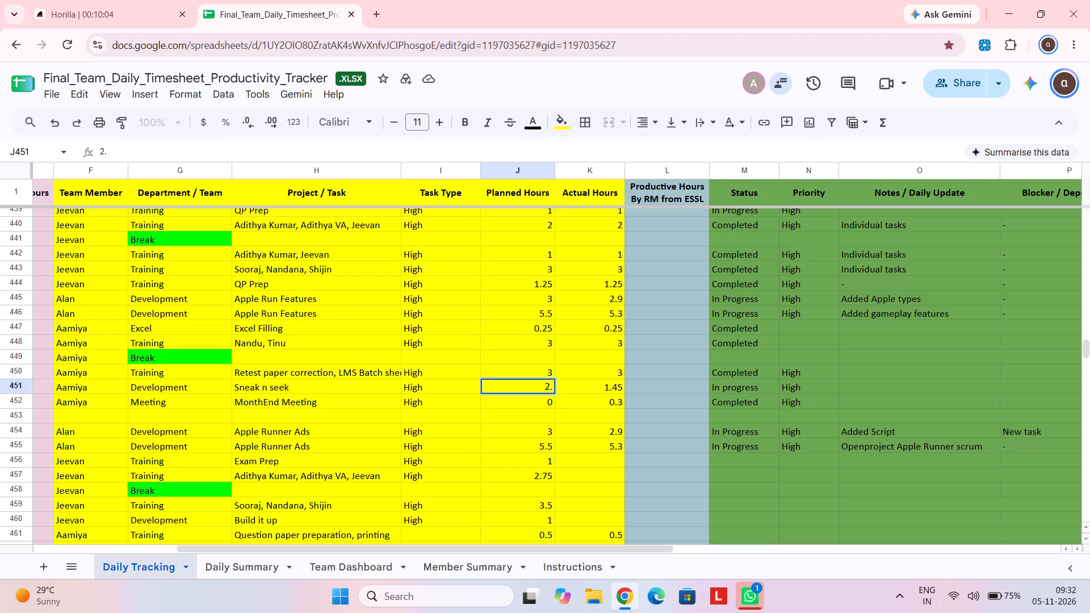
{"action": "type", "text": "10"}
{"action": "left_click", "coordinate": [609, 424]}
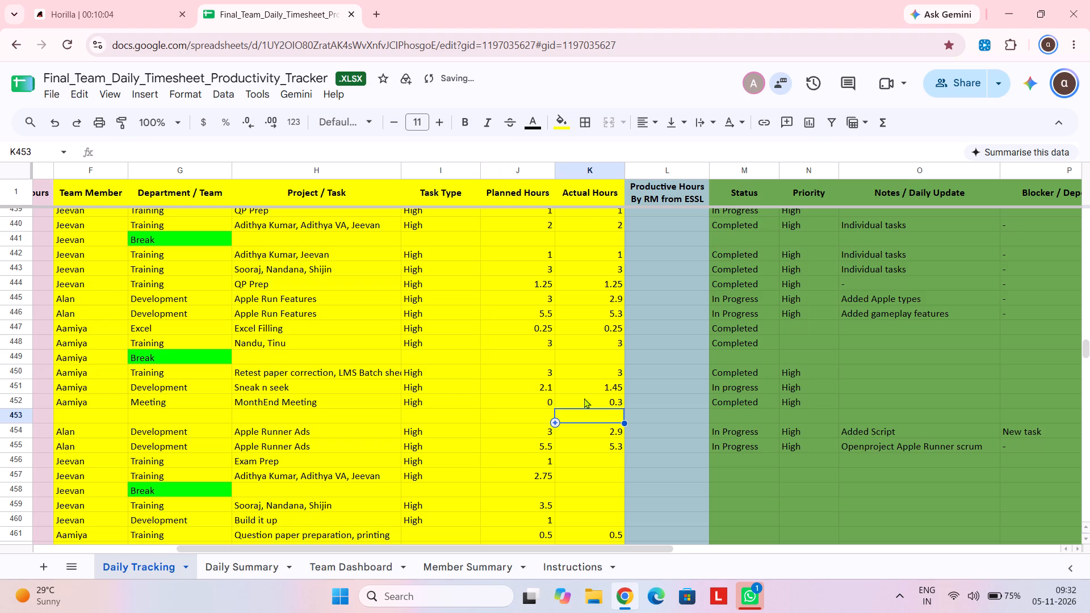
Check the sum of Aamiya's Planned Hours for rows 450 to 452 and for the whole day, rows 447 to 452.
{"action": "left_click_drag", "start_coordinate": [530, 377], "coordinate": [530, 384]}
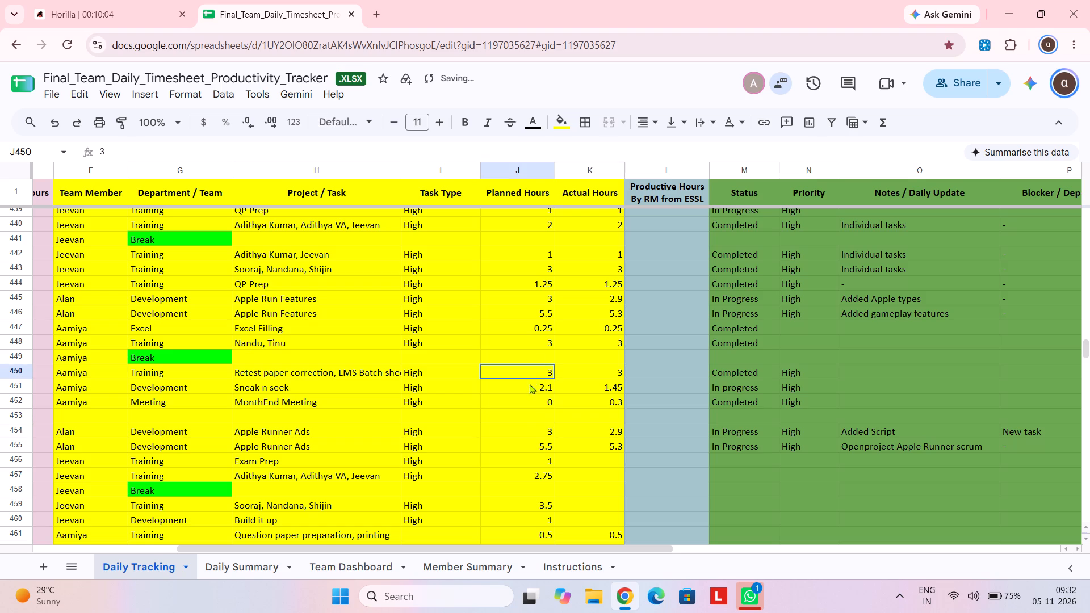
{"action": "left_click_drag", "start_coordinate": [530, 384], "coordinate": [530, 406]}
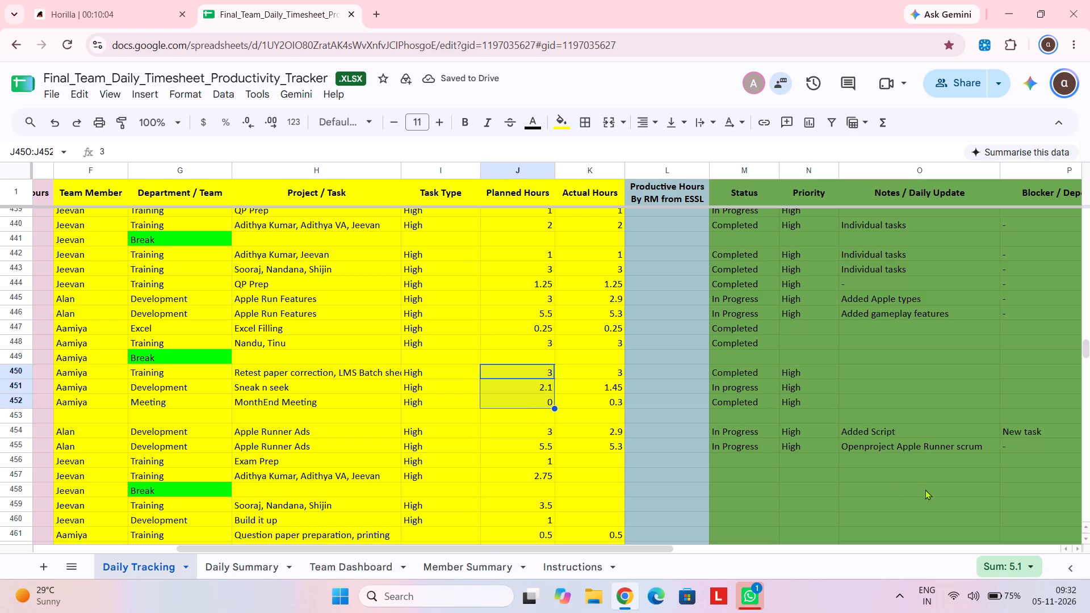
{"action": "left_click", "coordinate": [611, 417]}
{"action": "left_click_drag", "start_coordinate": [521, 327], "coordinate": [523, 405]}
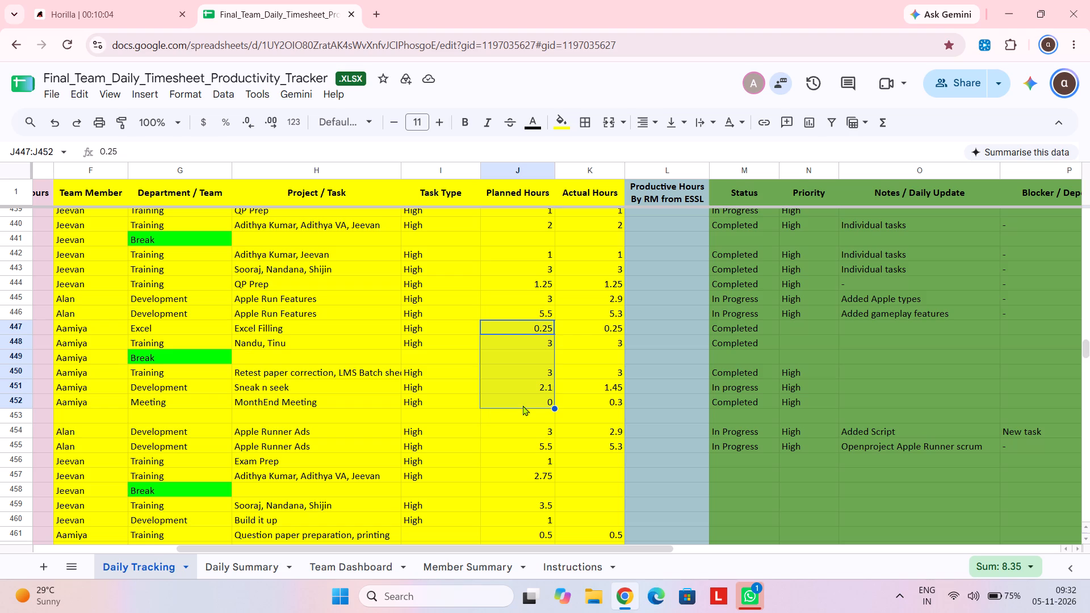
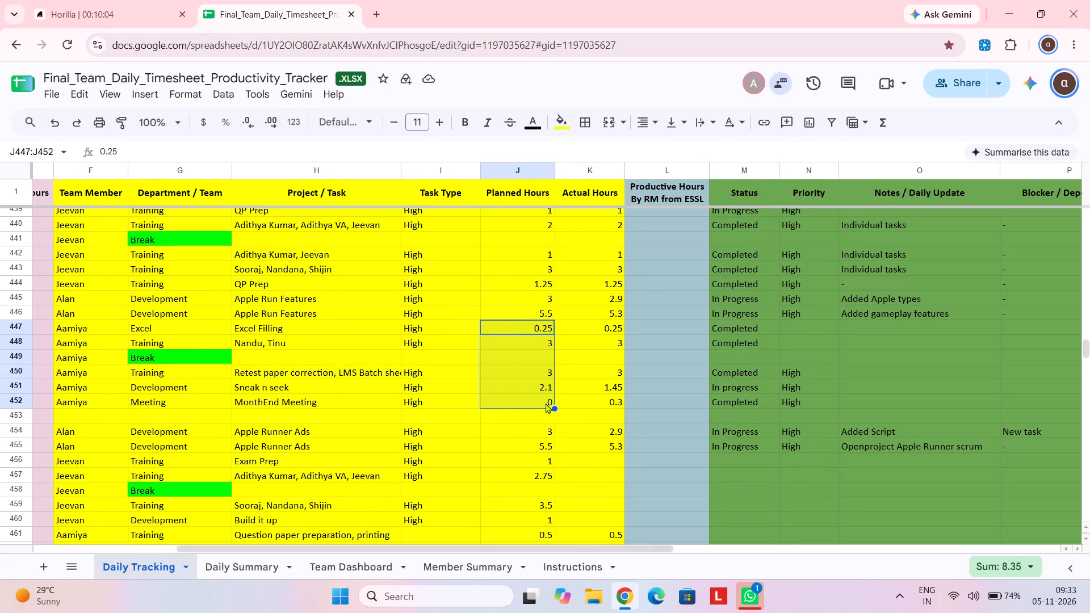
Set Aamiya's Planned Hours to 1.75 for the Sneak n seek row 451.
{"action": "left_click", "coordinate": [530, 435]}
{"action": "left_click", "coordinate": [548, 385]}
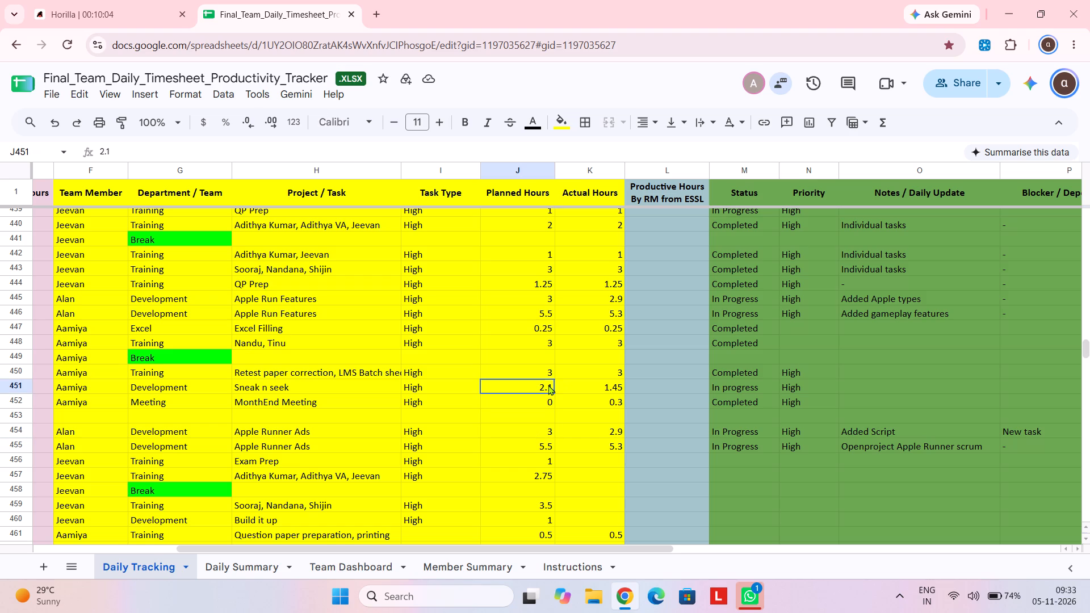
{"action": "type", "text": "1.75"}
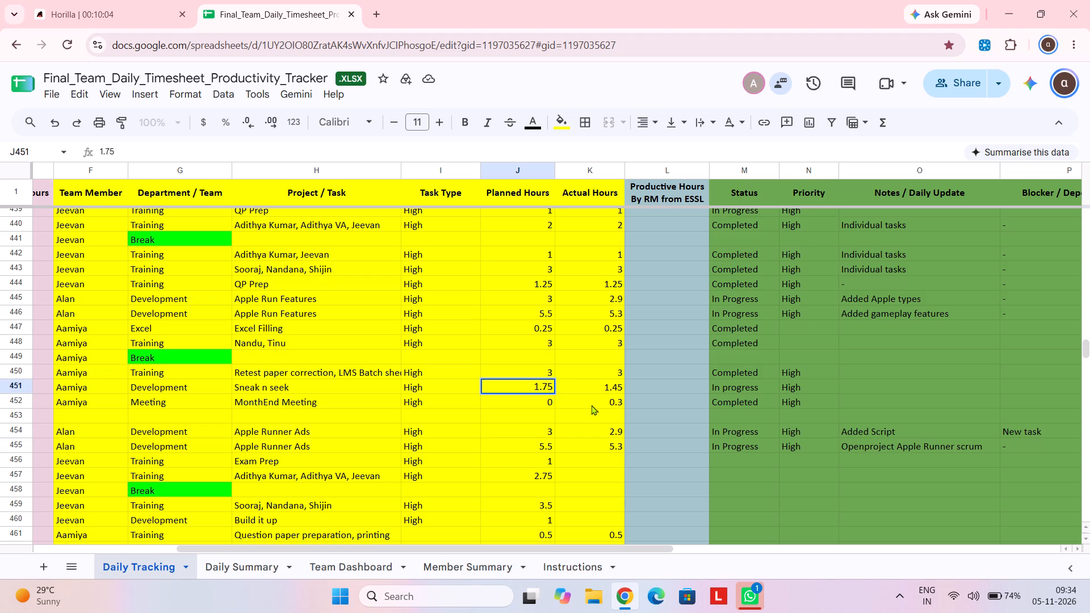
{"action": "left_click", "coordinate": [594, 406]}
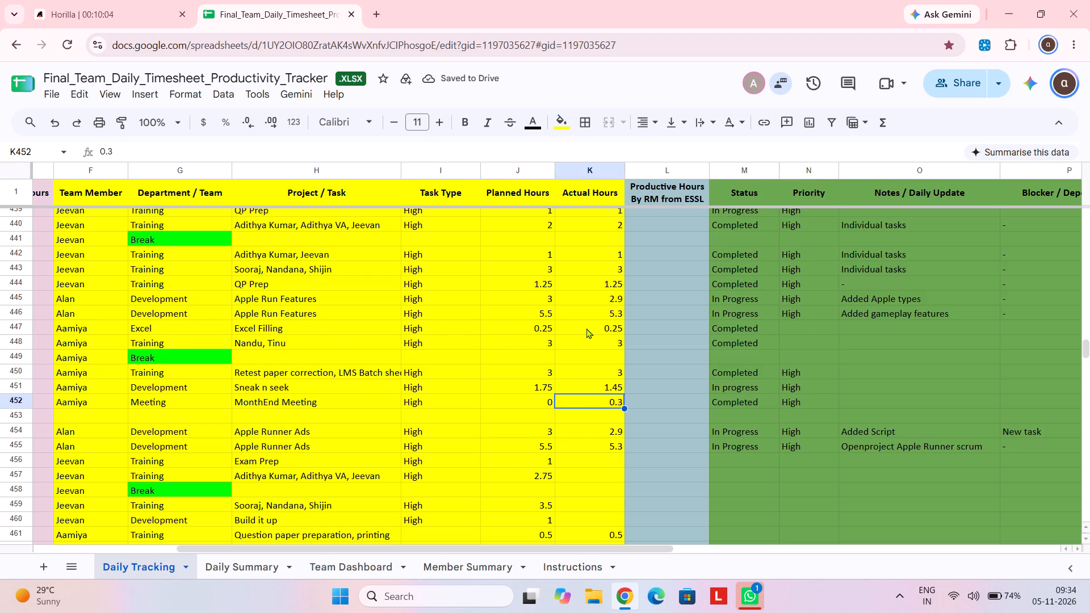
Check the sums of Aamiya's Planned Hours and Actual Hours for the whole day, rows 447 to 452.
{"action": "left_click_drag", "start_coordinate": [586, 327], "coordinate": [588, 346]}
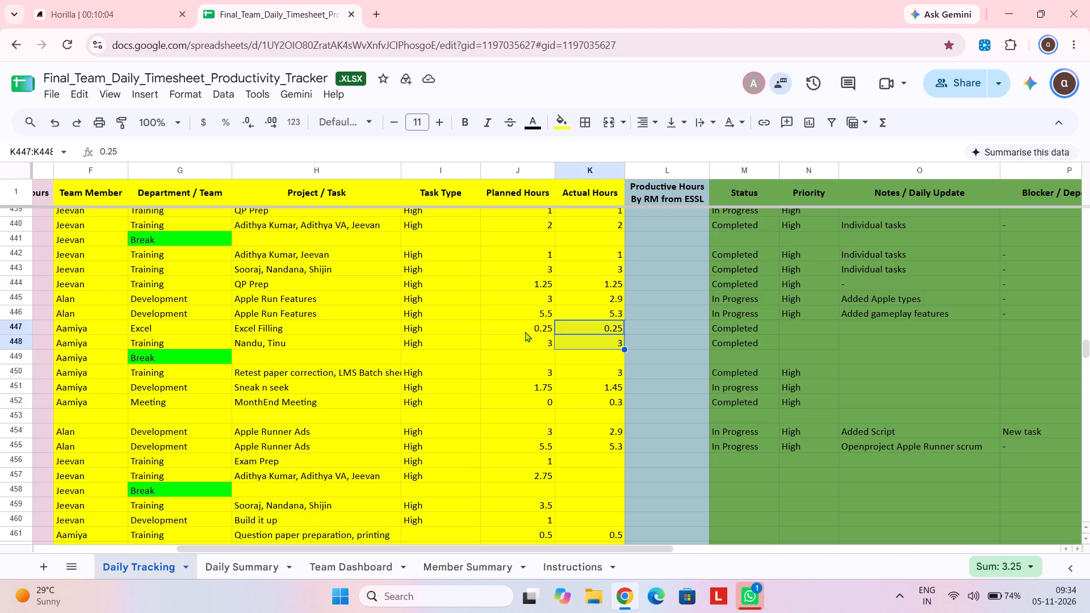
{"action": "left_click_drag", "start_coordinate": [525, 328], "coordinate": [548, 397]}
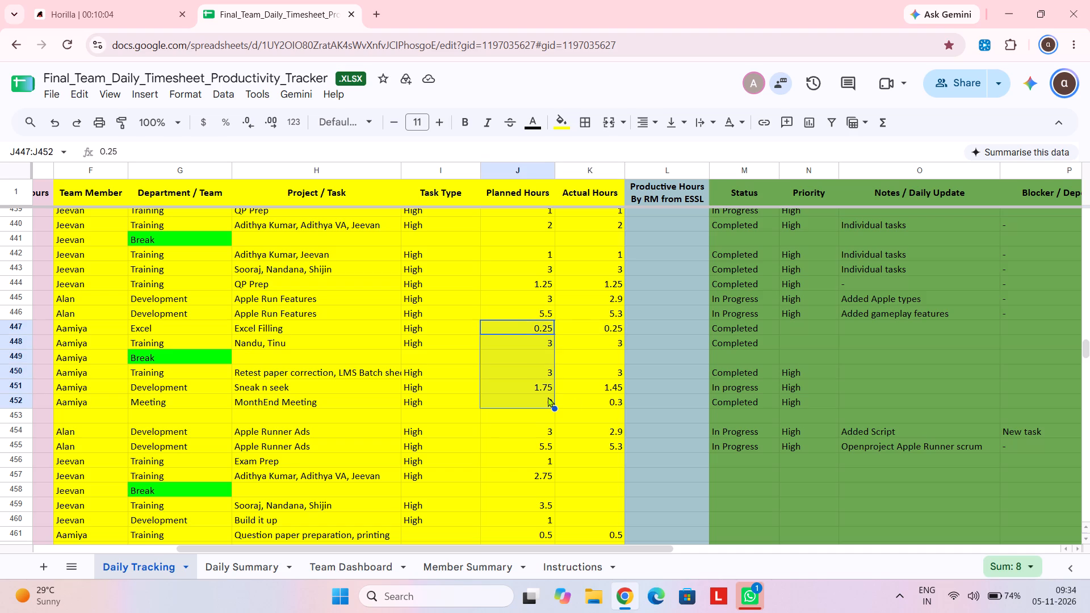
{"action": "left_click", "coordinate": [597, 406]}
{"action": "left_click_drag", "start_coordinate": [589, 326], "coordinate": [593, 409]}
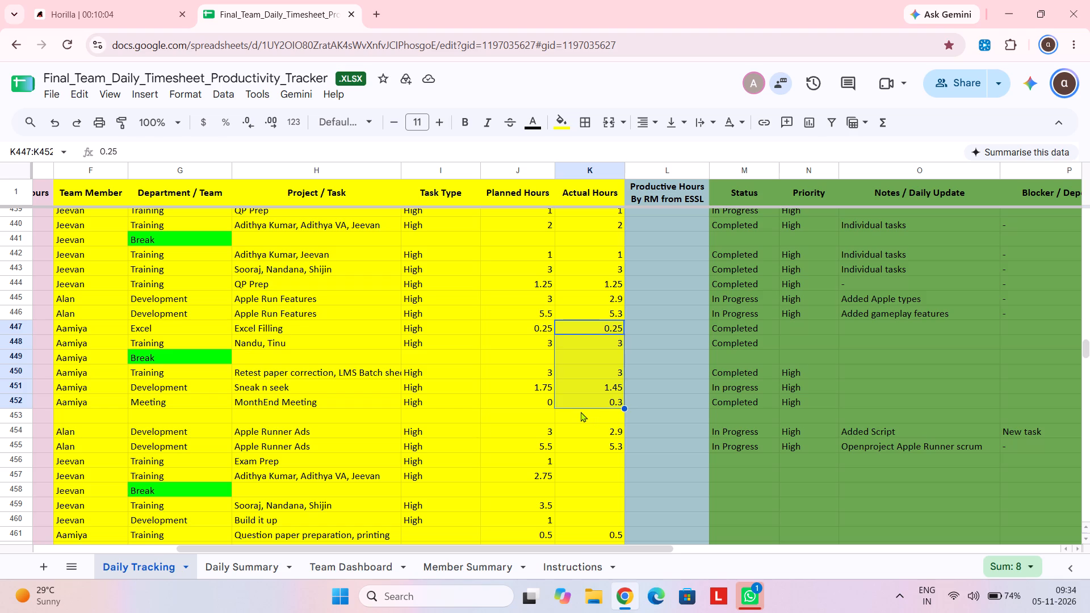
{"action": "left_click", "coordinate": [580, 411]}
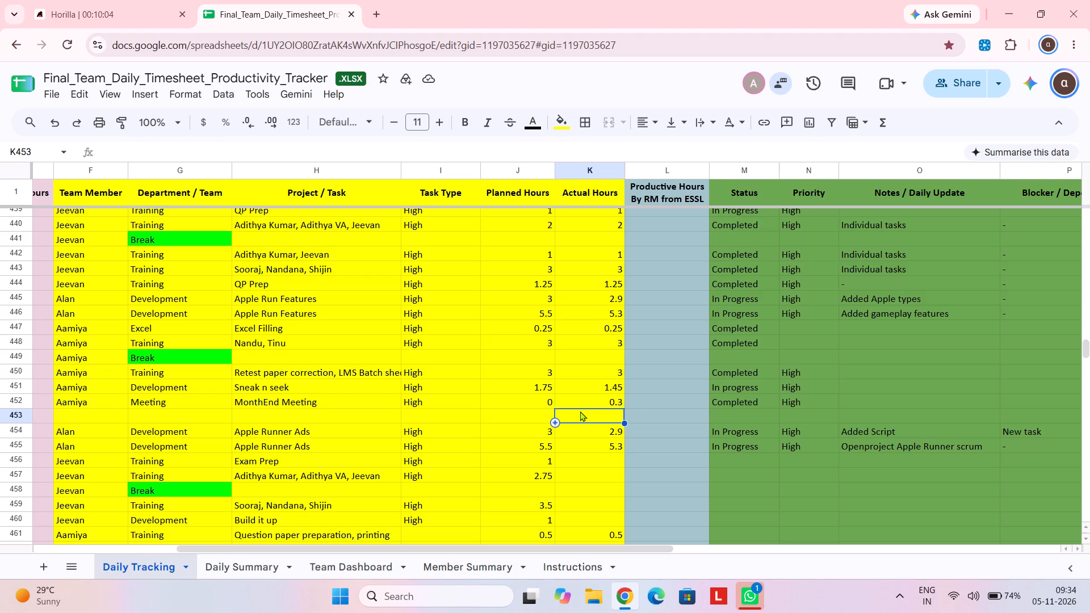
Look through the Daily Tracking entries between rows 435 and 520 for missing actual hours, status, priority and notes.
{"action": "scroll", "coordinate": [580, 411], "scroll_direction": "down", "scroll_amount": 2}
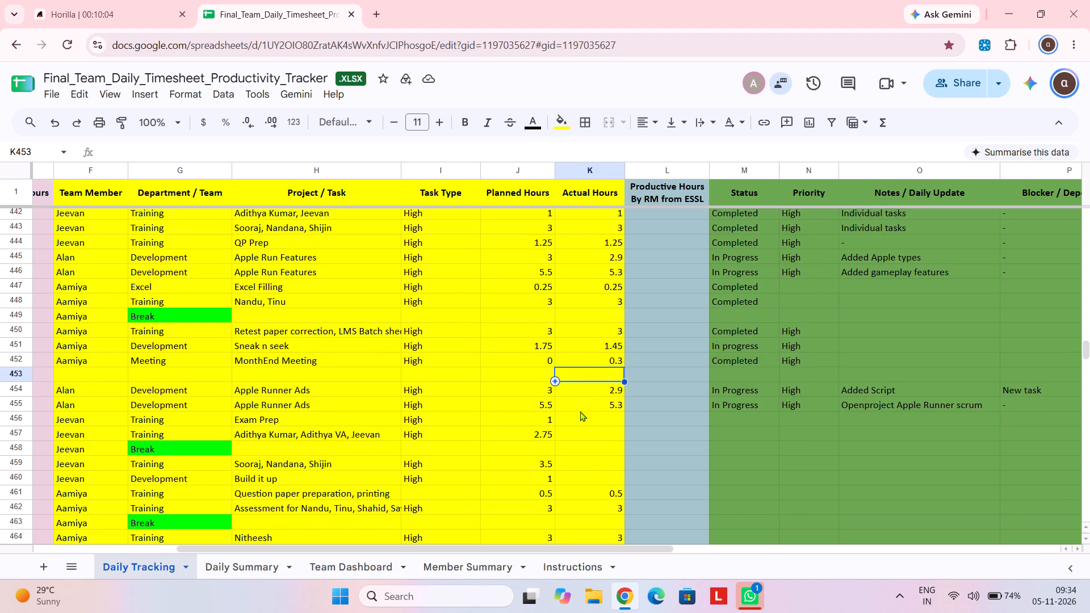
{"action": "scroll", "coordinate": [580, 411], "scroll_direction": "down", "scroll_amount": 4}
{"action": "scroll", "coordinate": [580, 411], "scroll_direction": "up", "scroll_amount": 1}
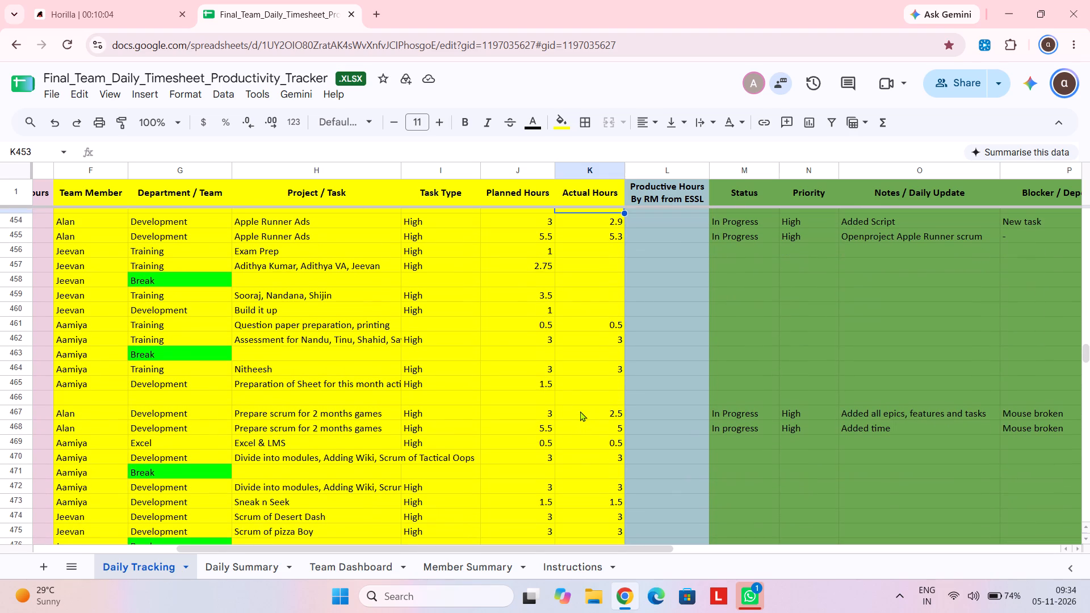
{"action": "scroll", "coordinate": [580, 411], "scroll_direction": "up", "scroll_amount": 2}
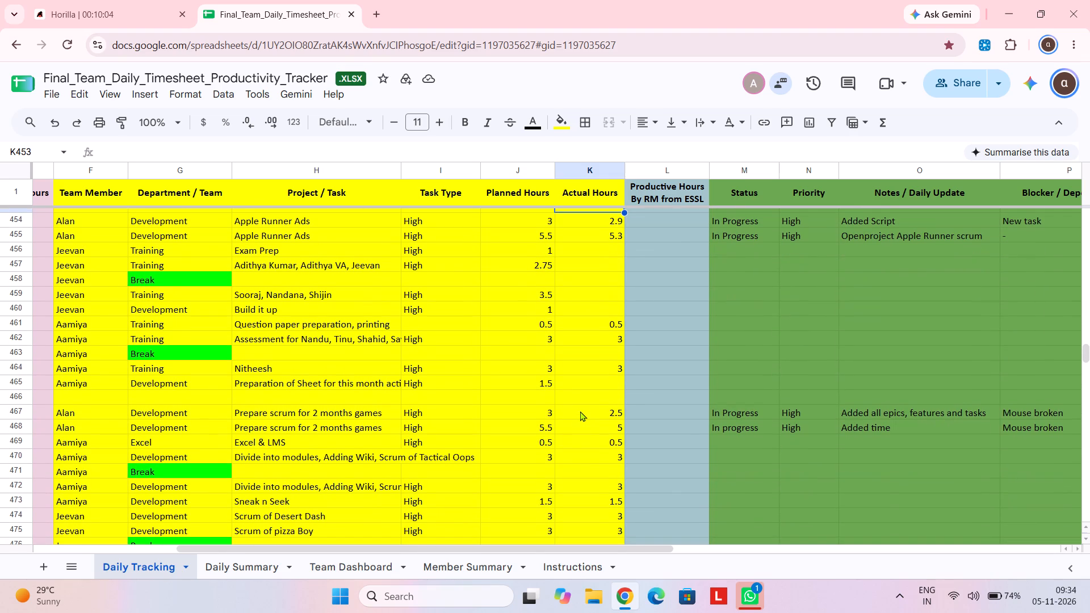
{"action": "scroll", "coordinate": [580, 411], "scroll_direction": "down", "scroll_amount": 4}
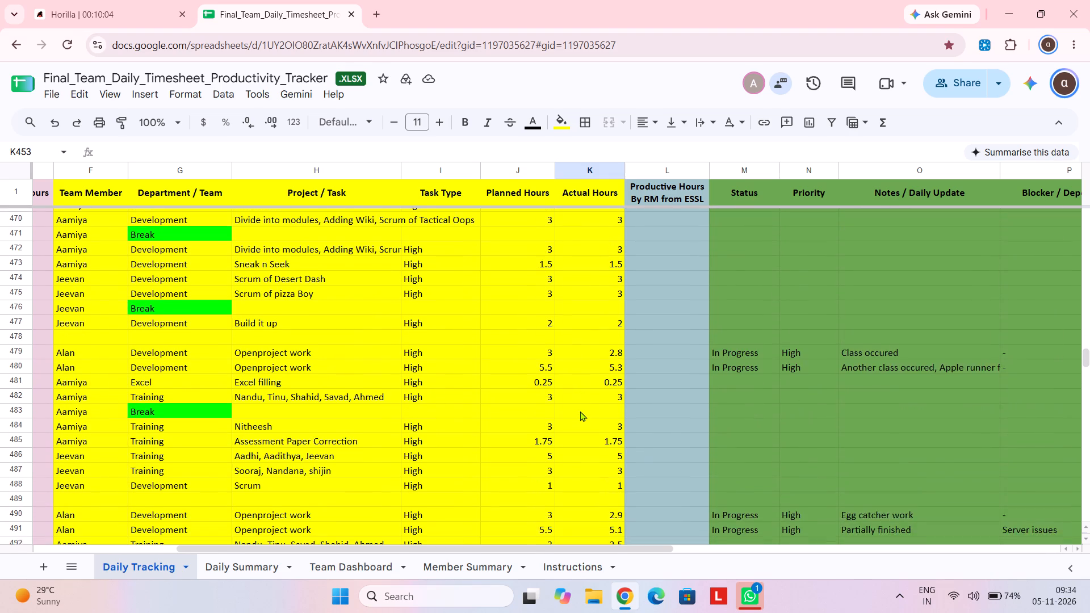
{"action": "scroll", "coordinate": [580, 411], "scroll_direction": "down", "scroll_amount": 5}
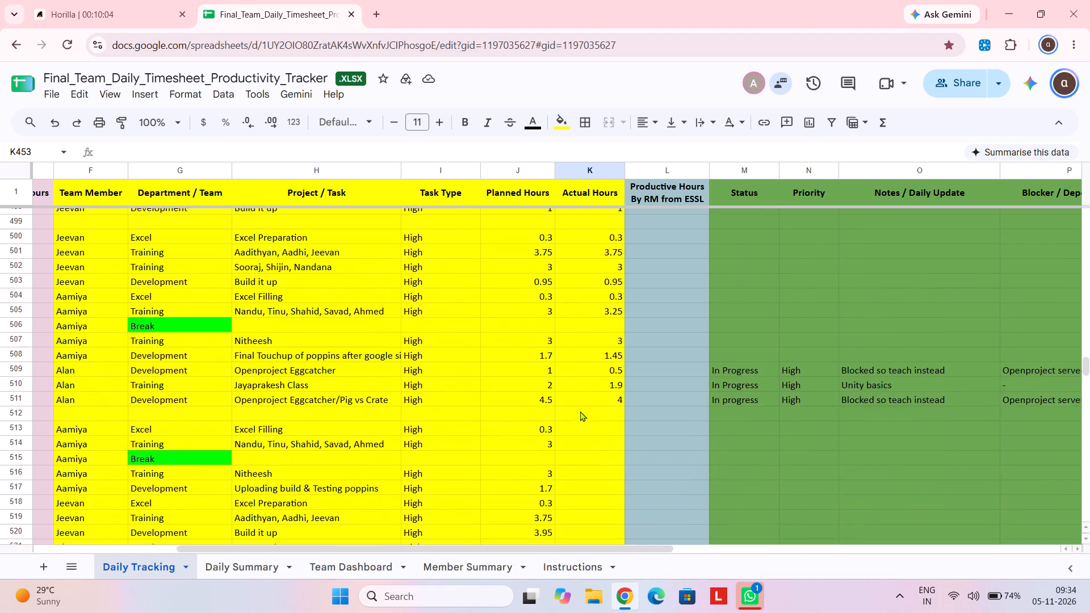
{"action": "scroll", "coordinate": [580, 411], "scroll_direction": "down", "scroll_amount": 1}
{"action": "scroll", "coordinate": [580, 411], "scroll_direction": "up", "scroll_amount": 1}
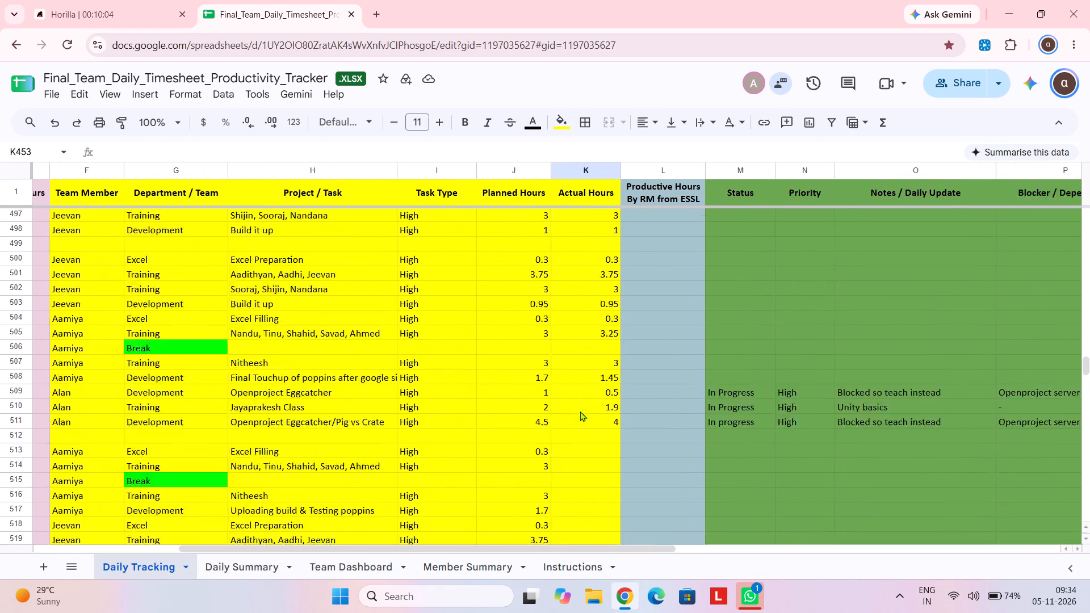
{"action": "scroll", "coordinate": [580, 411], "scroll_direction": "up", "scroll_amount": 1}
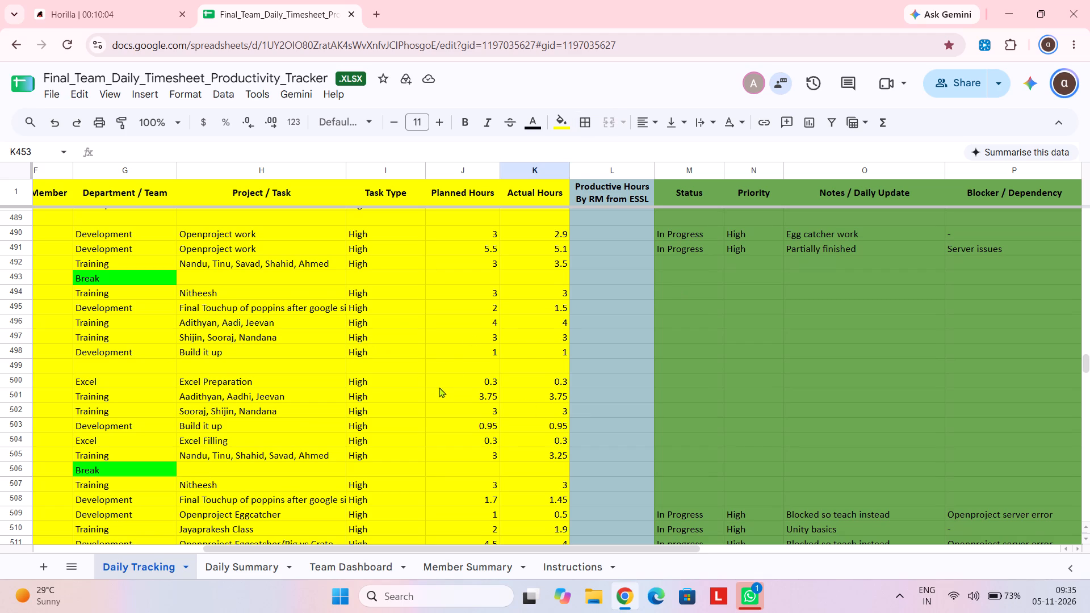
{"action": "scroll", "coordinate": [405, 380], "scroll_direction": "right", "scroll_amount": 1}
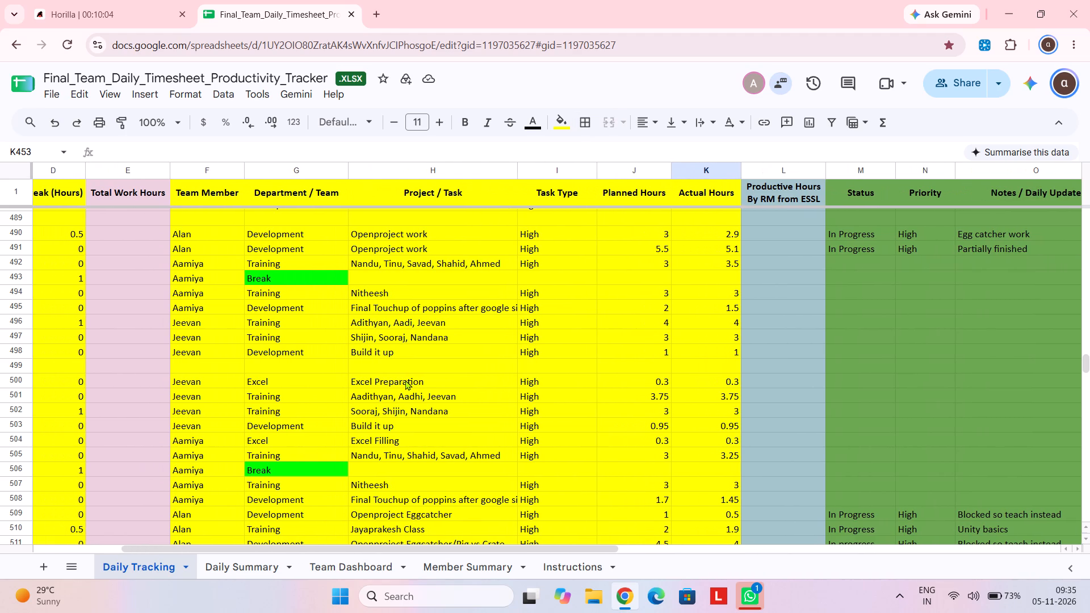
{"action": "scroll", "coordinate": [405, 380], "scroll_direction": "right", "scroll_amount": 1}
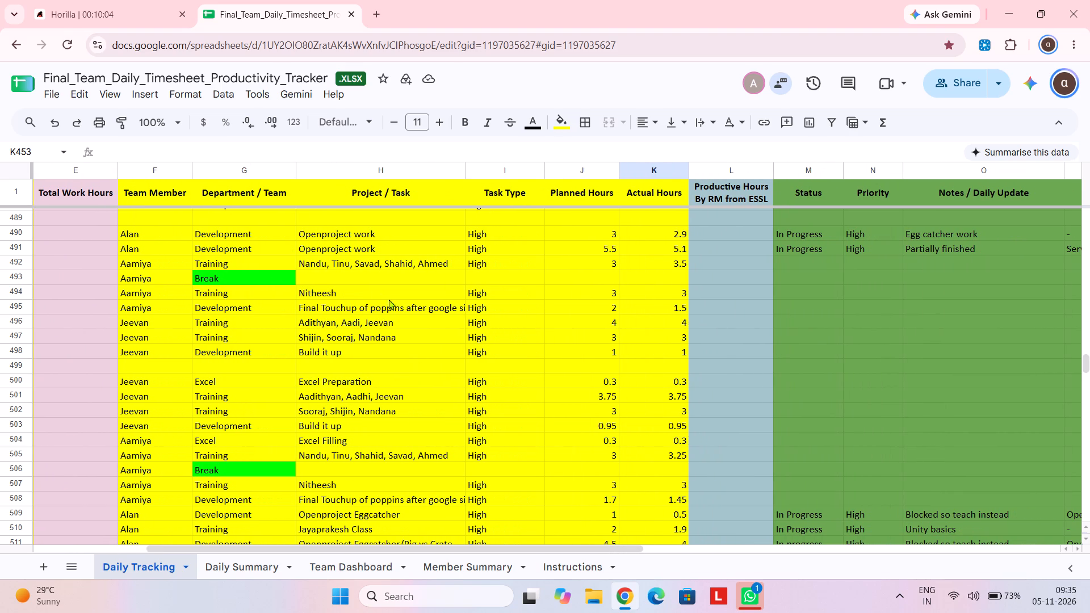
{"action": "scroll", "coordinate": [483, 401], "scroll_direction": "up", "scroll_amount": 4}
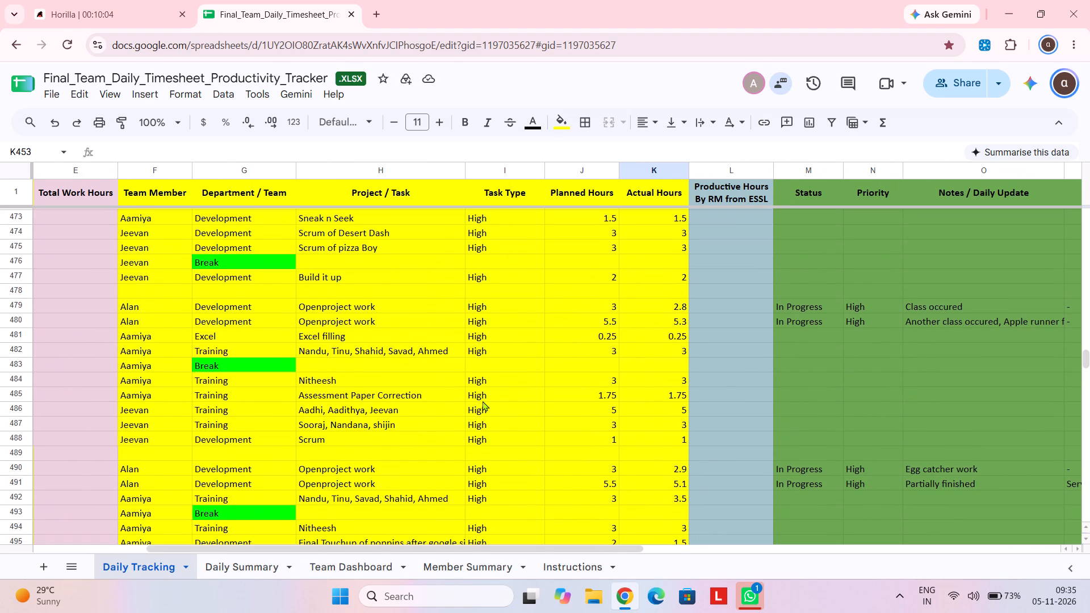
{"action": "scroll", "coordinate": [483, 401], "scroll_direction": "up", "scroll_amount": 6}
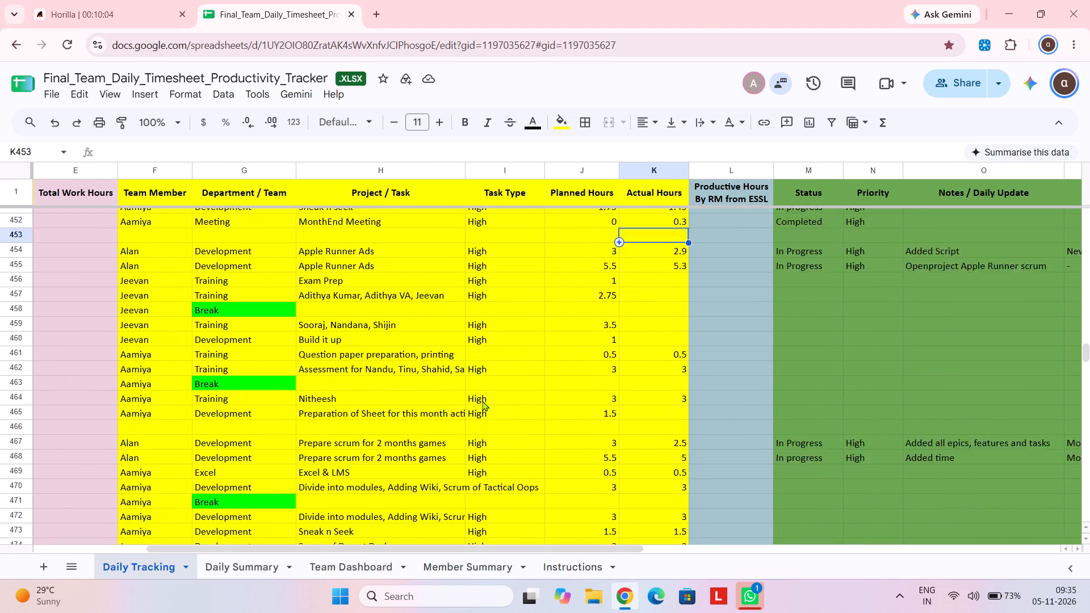
{"action": "scroll", "coordinate": [483, 401], "scroll_direction": "up", "scroll_amount": 1}
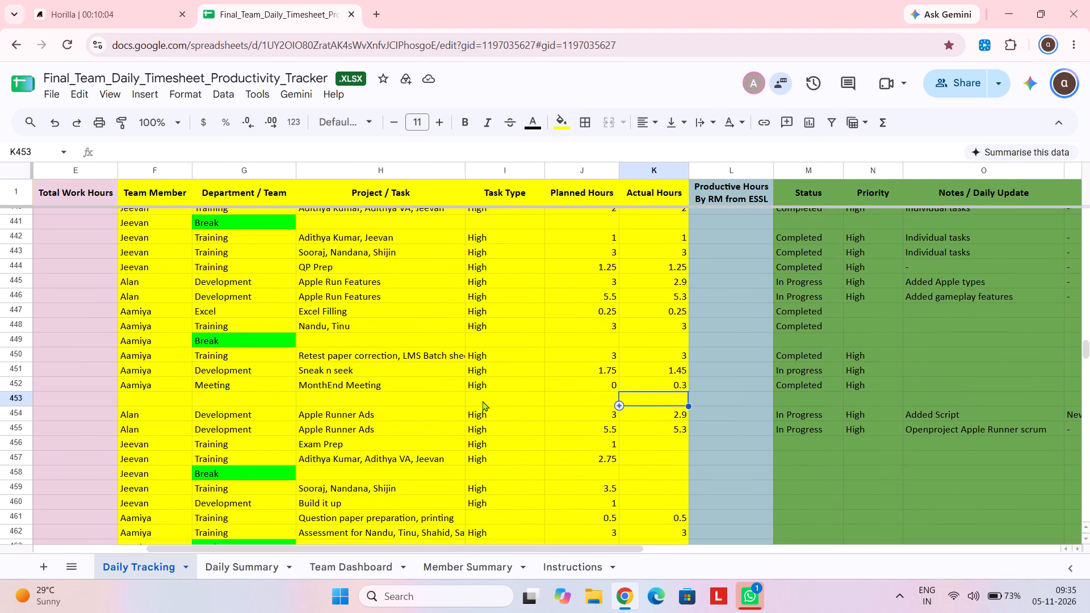
{"action": "scroll", "coordinate": [483, 401], "scroll_direction": "up", "scroll_amount": 2}
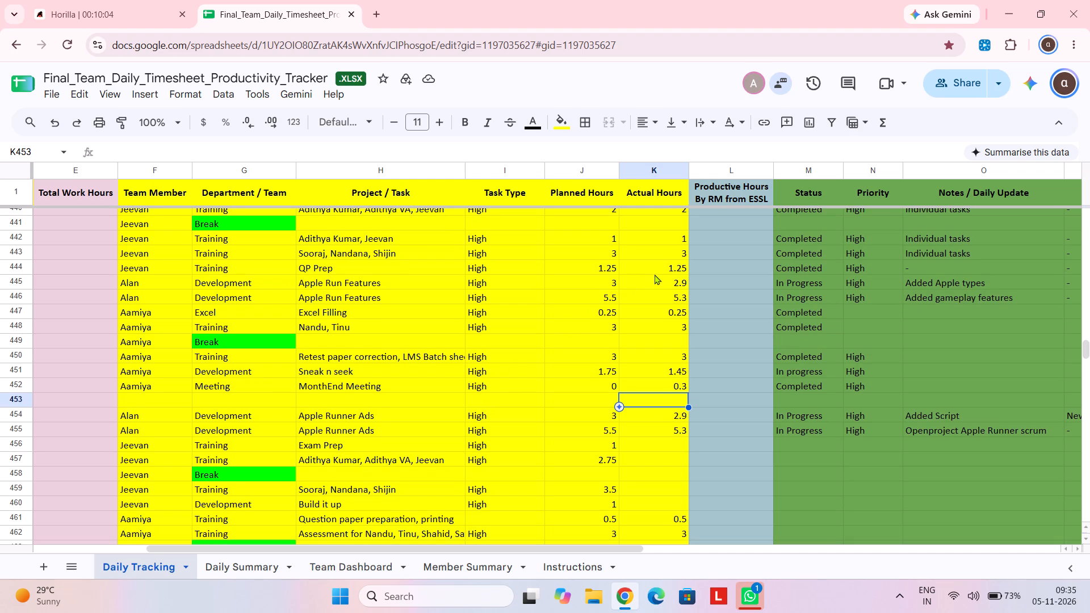
{"action": "scroll", "coordinate": [834, 328], "scroll_direction": "up", "scroll_amount": 1}
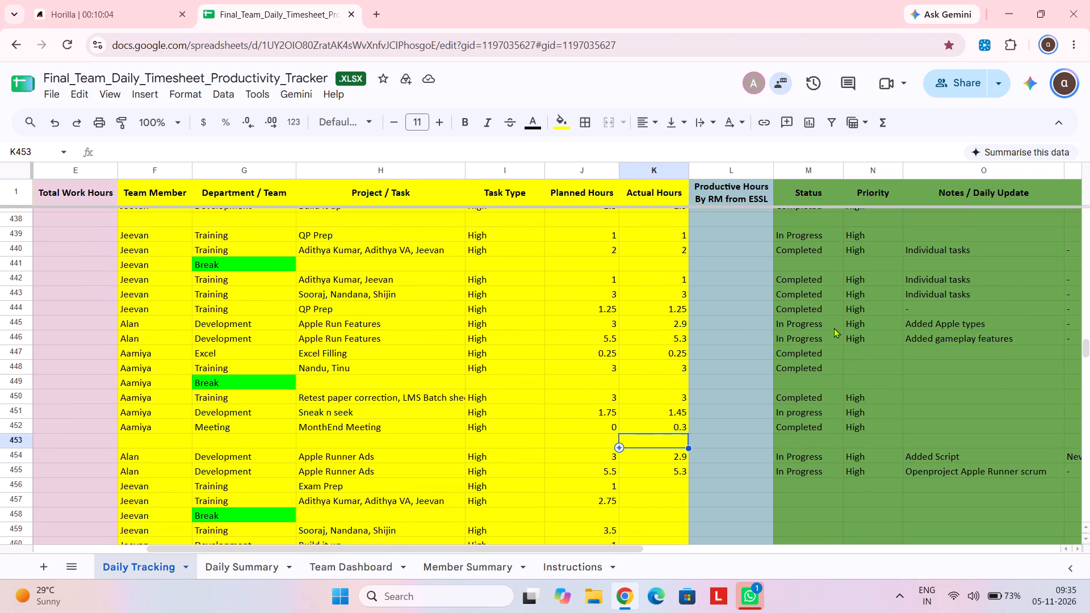
{"action": "scroll", "coordinate": [834, 328], "scroll_direction": "up", "scroll_amount": 2}
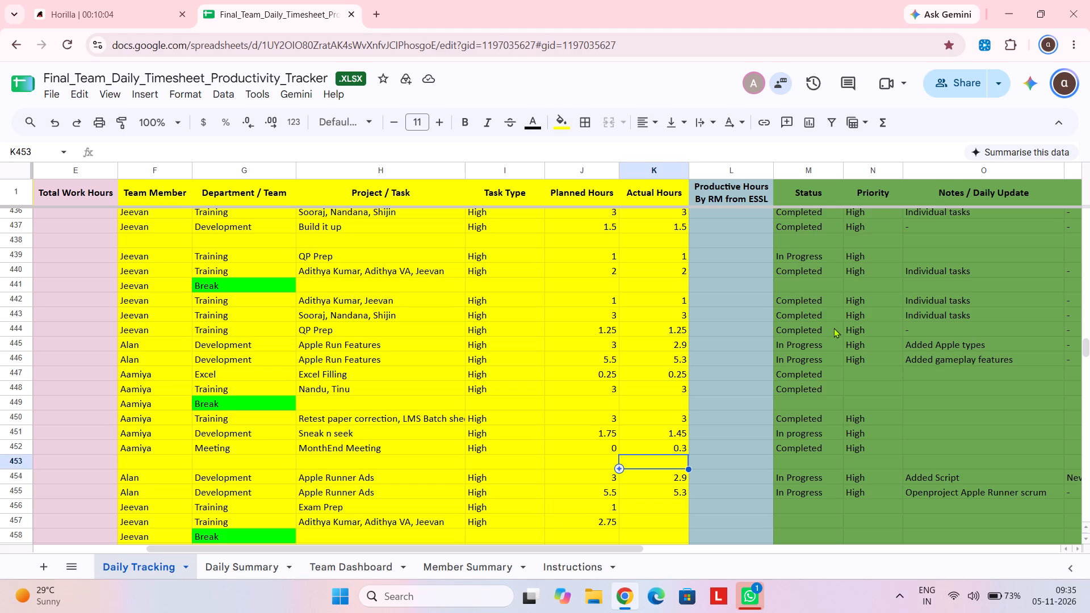
{"action": "scroll", "coordinate": [834, 328], "scroll_direction": "up", "scroll_amount": 1}
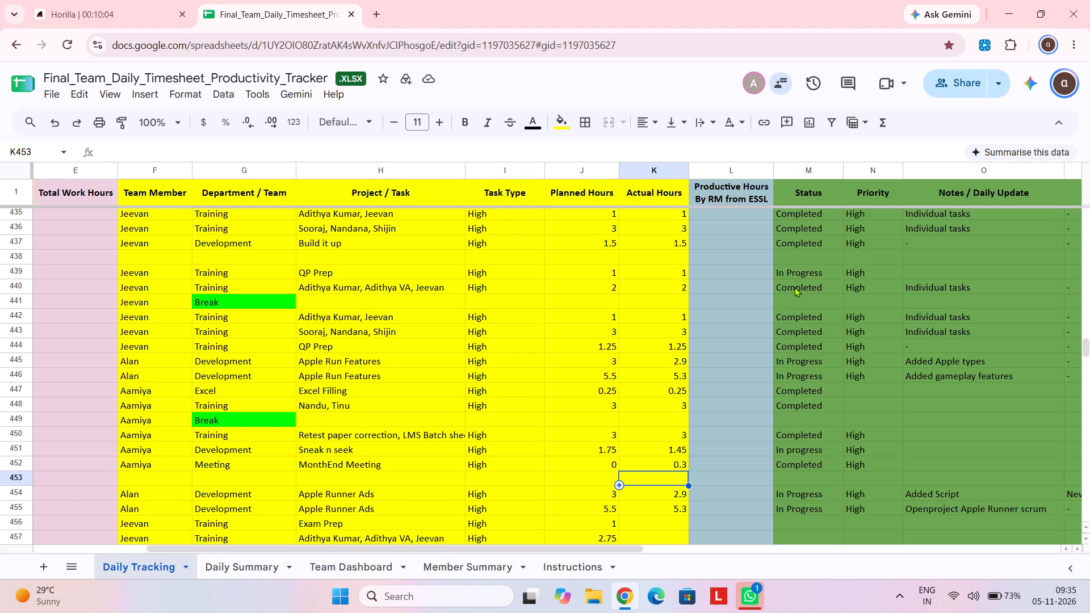
{"action": "left_click_drag", "start_coordinate": [795, 287], "coordinate": [1089, 281]}
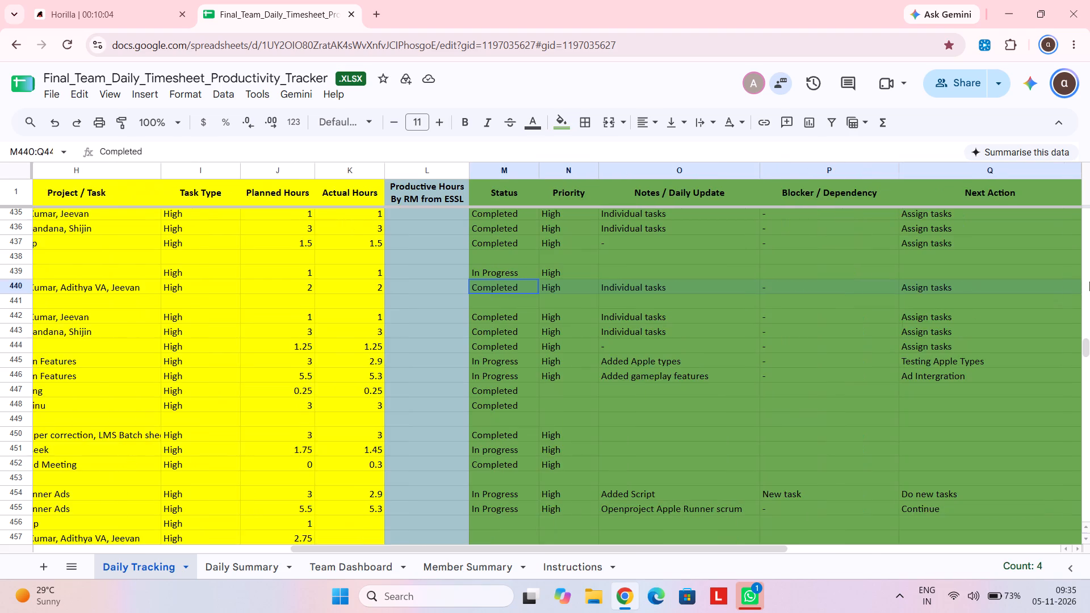
{"action": "left_click_drag", "start_coordinate": [1089, 281], "coordinate": [757, 277]}
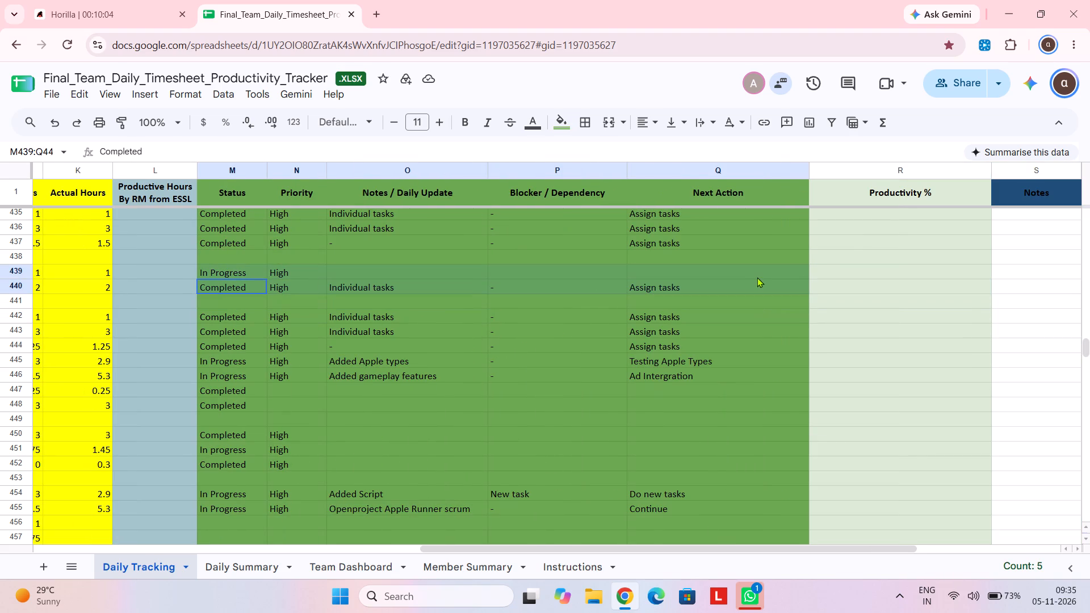
{"action": "left_click_drag", "start_coordinate": [757, 277], "coordinate": [762, 288]}
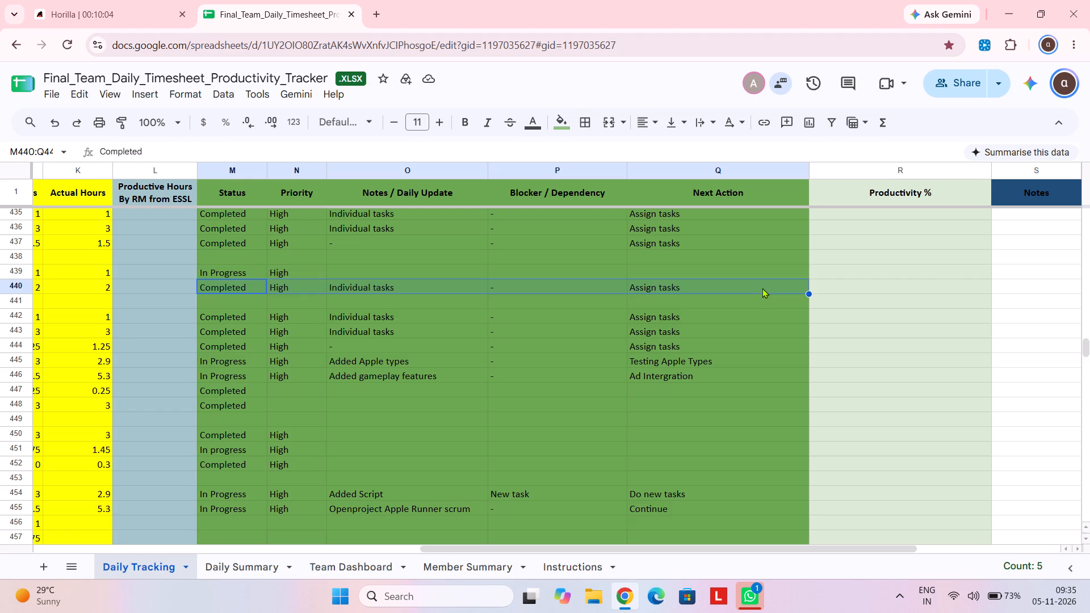
{"action": "key", "text": "ctrl+c"}
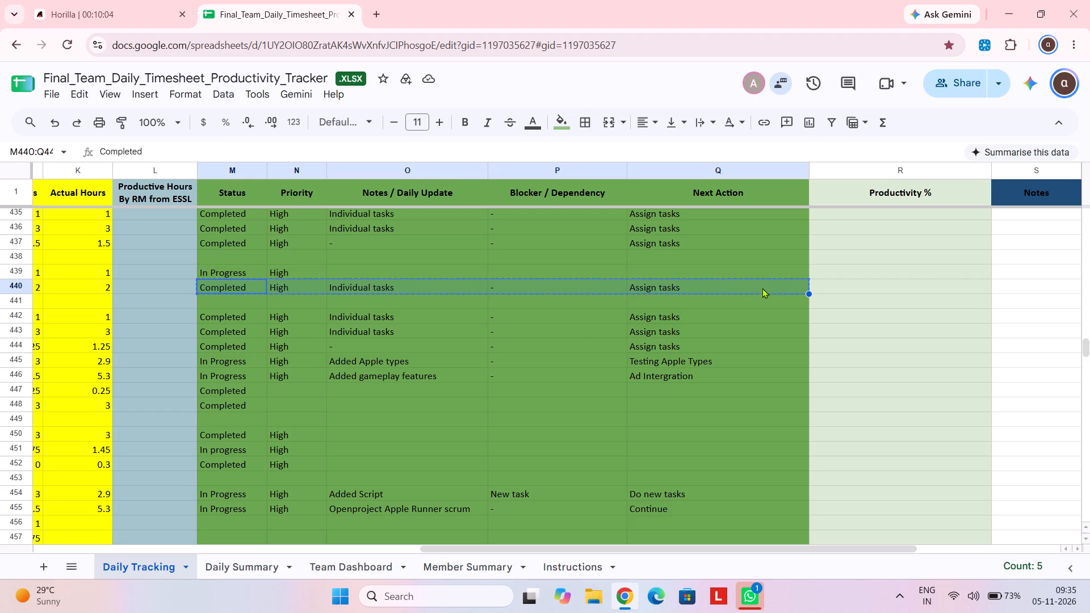
{"action": "scroll", "coordinate": [526, 353], "scroll_direction": "right", "scroll_amount": 4}
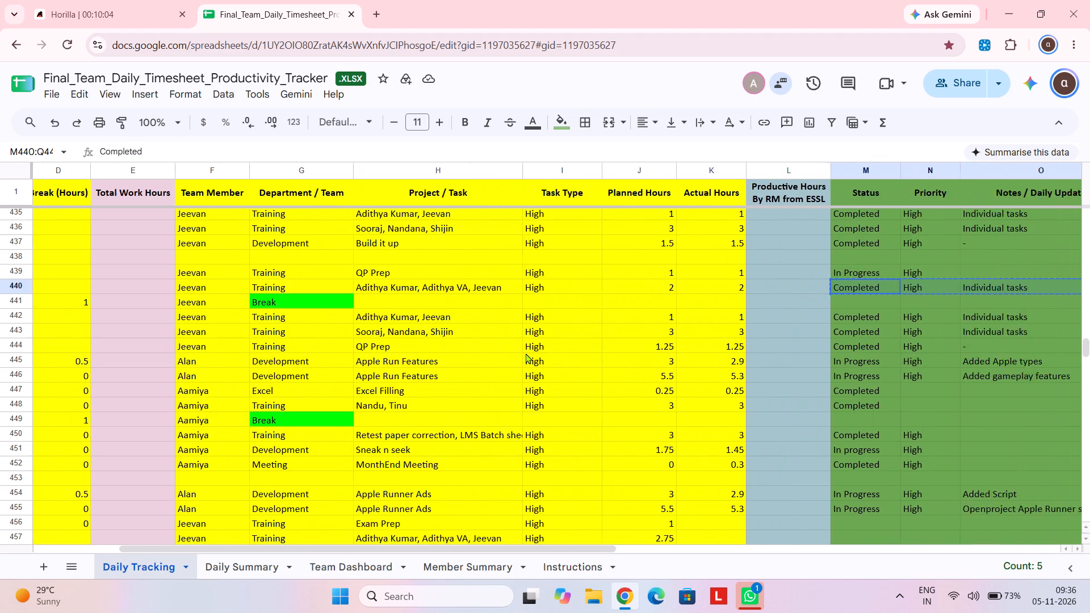
{"action": "scroll", "coordinate": [526, 353], "scroll_direction": "right", "scroll_amount": 1}
{"action": "scroll", "coordinate": [526, 353], "scroll_direction": "left", "scroll_amount": 6}
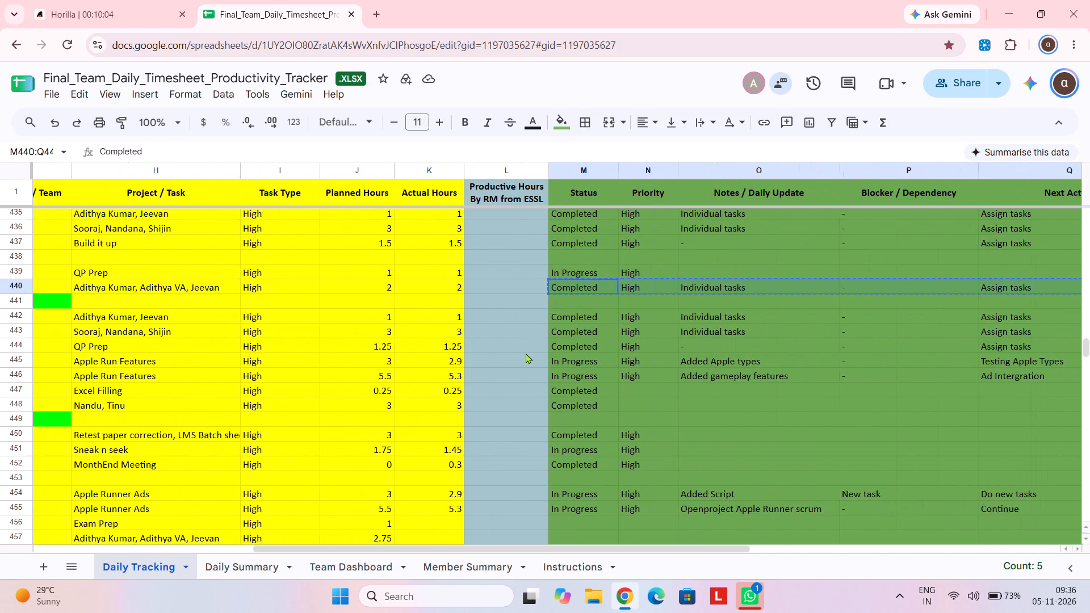
{"action": "scroll", "coordinate": [526, 353], "scroll_direction": "left", "scroll_amount": 1}
{"action": "scroll", "coordinate": [526, 353], "scroll_direction": "down", "scroll_amount": 2}
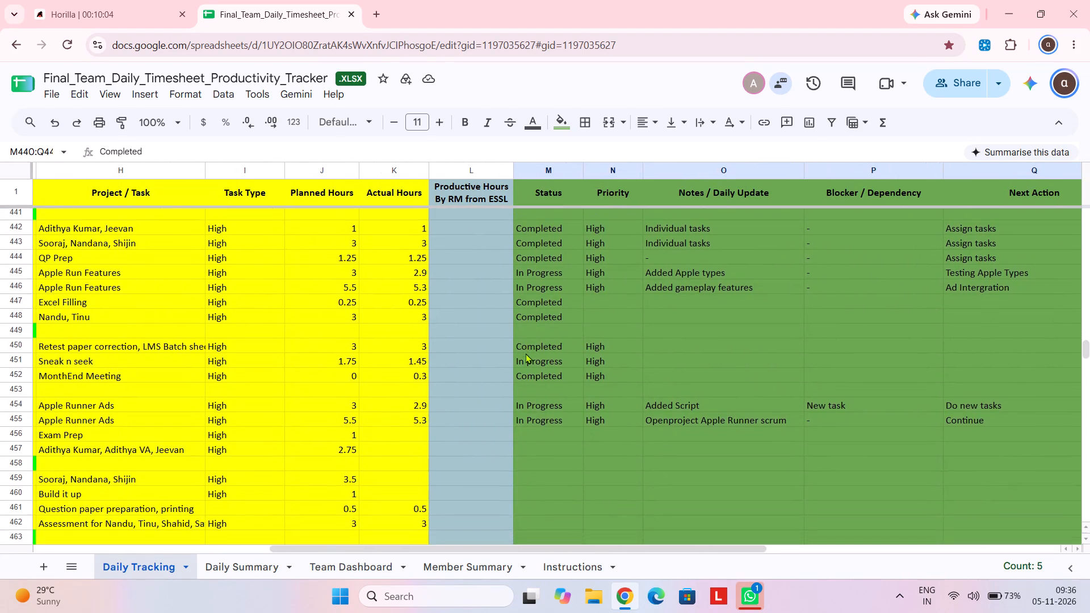
{"action": "scroll", "coordinate": [526, 353], "scroll_direction": "down", "scroll_amount": 2}
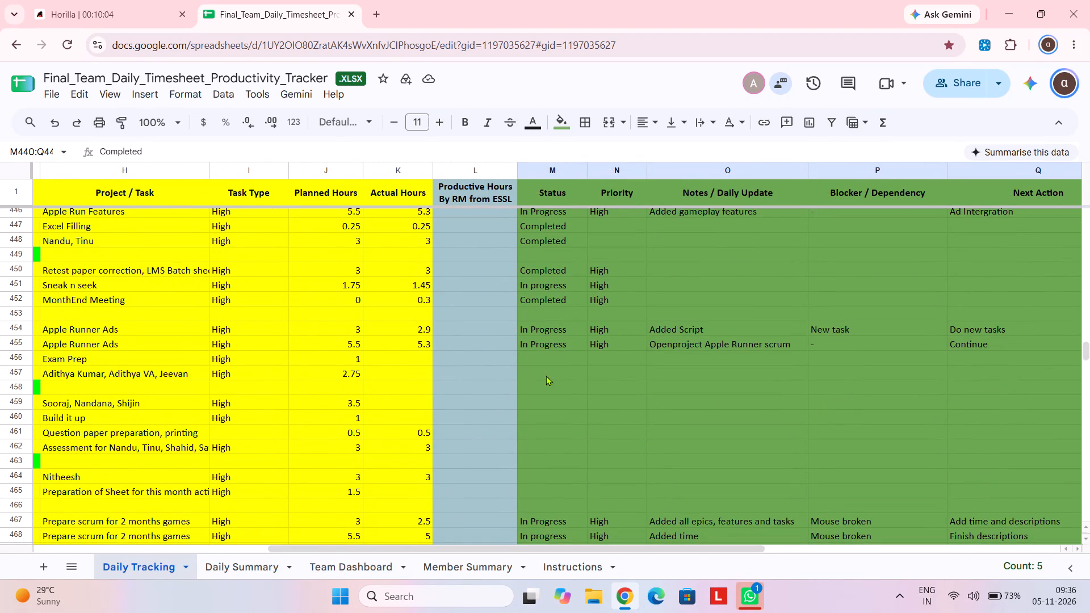
{"action": "left_click", "coordinate": [559, 372]}
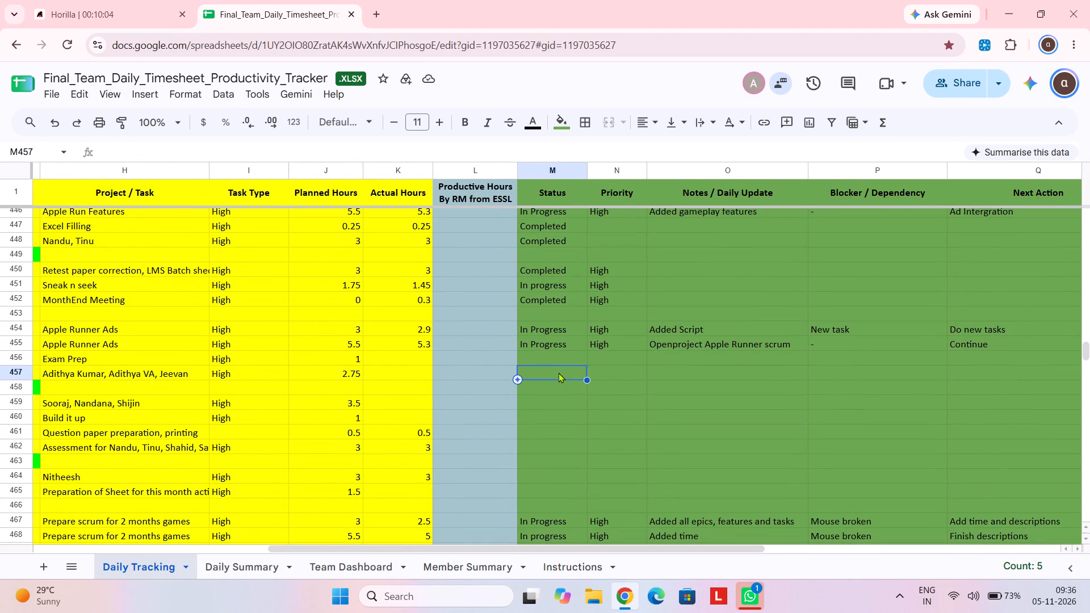
{"action": "key", "text": "ctrl+v"}
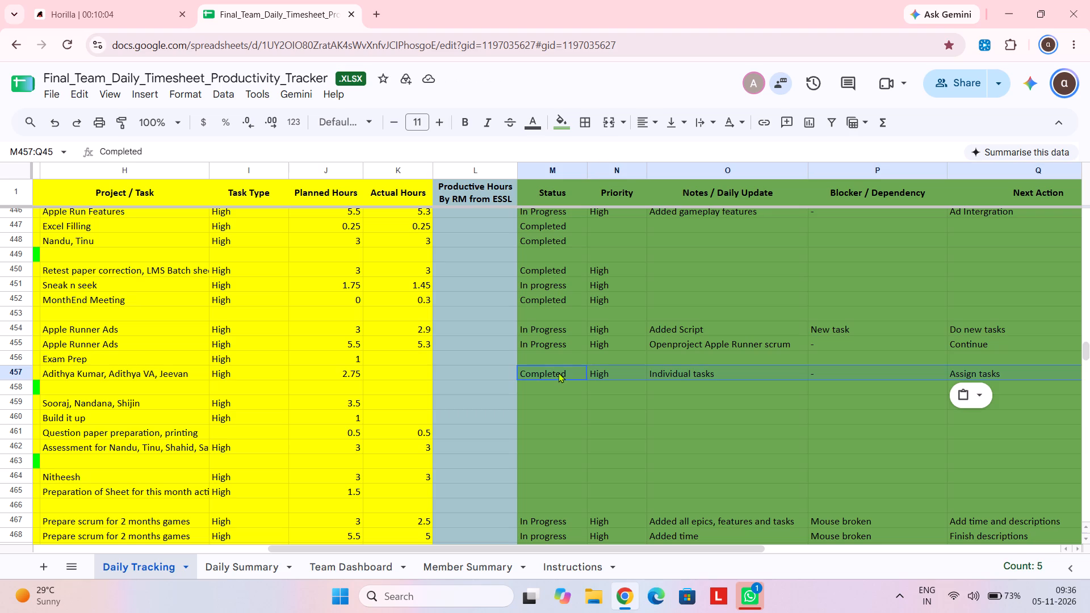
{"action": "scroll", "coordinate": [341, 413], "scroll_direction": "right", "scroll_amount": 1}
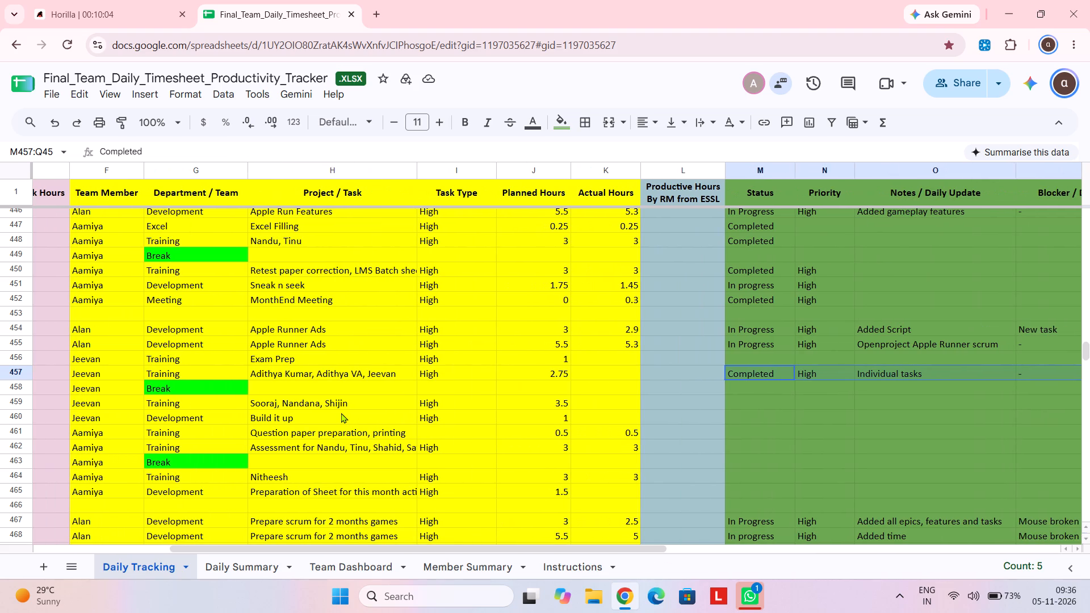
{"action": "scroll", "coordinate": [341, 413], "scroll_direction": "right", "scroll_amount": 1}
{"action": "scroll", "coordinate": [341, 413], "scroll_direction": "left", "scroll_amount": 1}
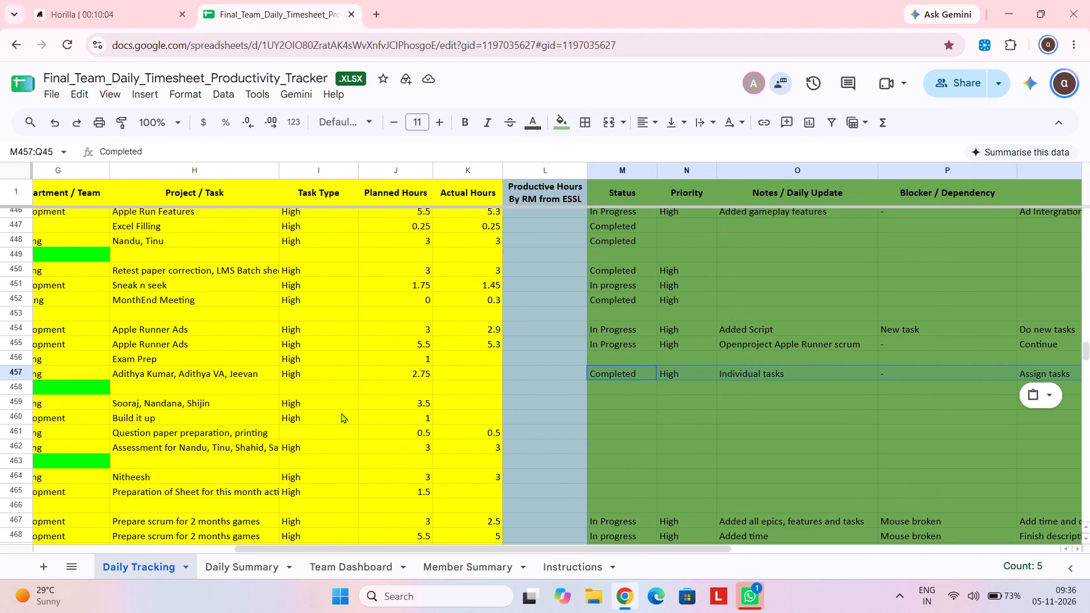
Paste the copied Completed, High, Individual tasks, - and next action entries into Jeevan's Sooraj, Nandana, Shijin training row 459.
{"action": "scroll", "coordinate": [341, 413], "scroll_direction": "left", "scroll_amount": 1}
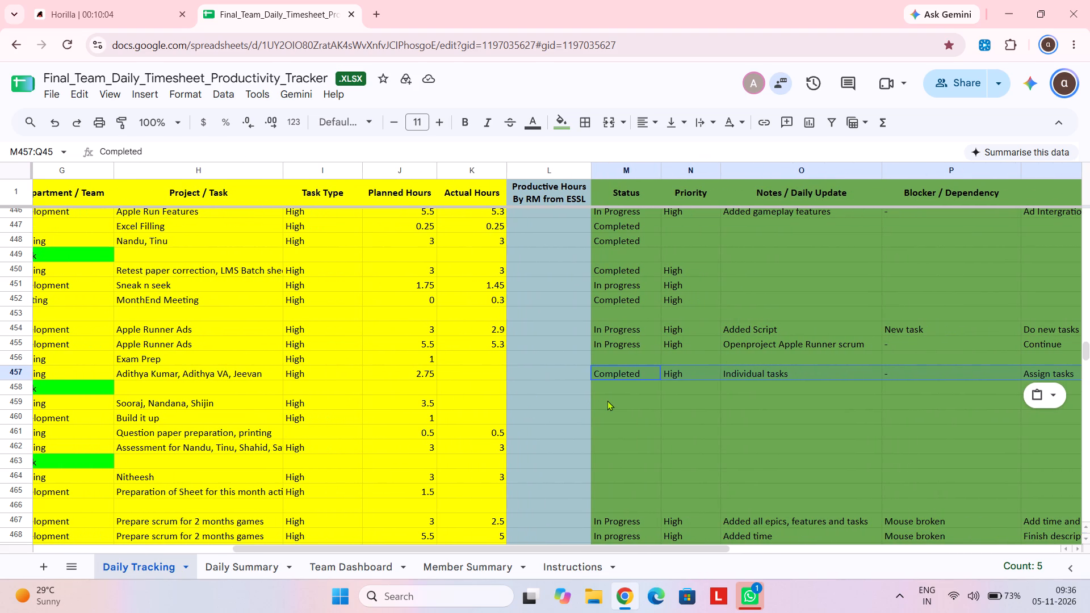
{"action": "scroll", "coordinate": [607, 400], "scroll_direction": "up", "scroll_amount": 2}
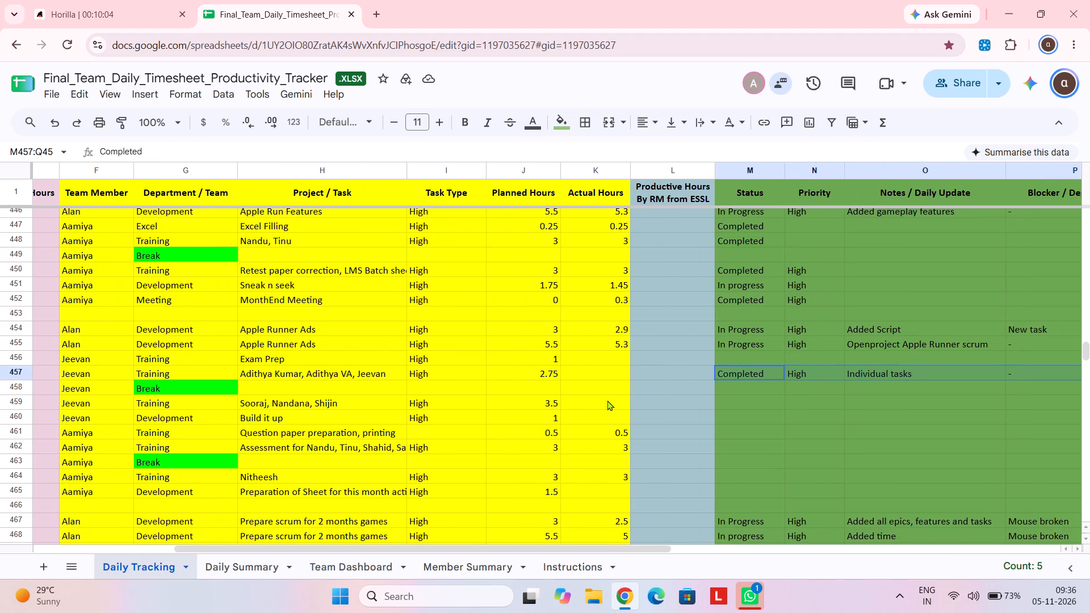
{"action": "scroll", "coordinate": [607, 400], "scroll_direction": "up", "scroll_amount": 1}
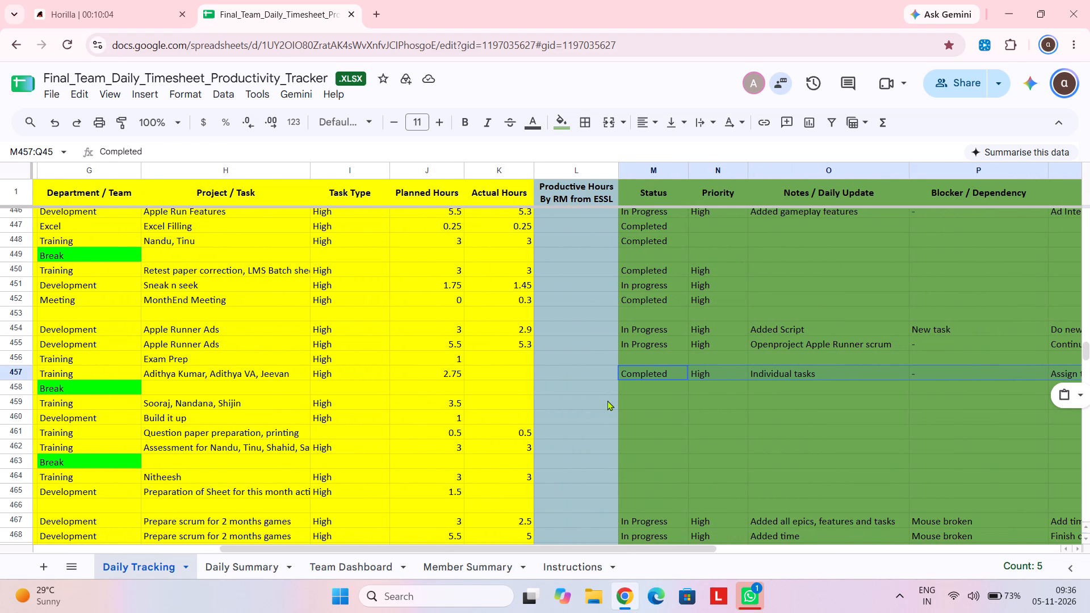
{"action": "left_click", "coordinate": [645, 403]}
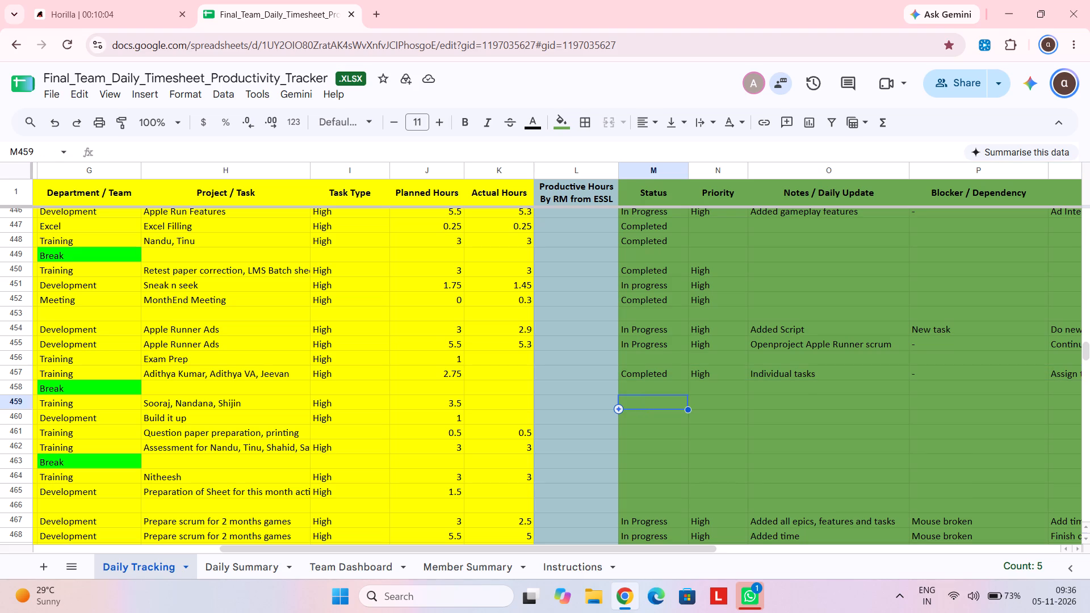
{"action": "key", "text": "ctrl+v"}
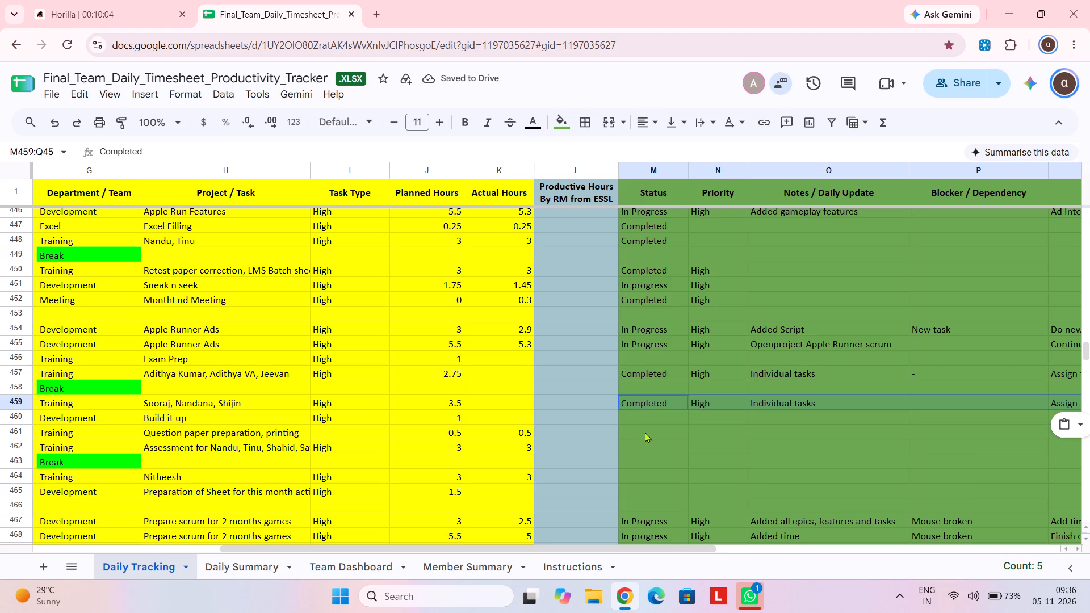
Paste the same Status through Next Action entries into Jeevan's two training rows 486 and 487.
{"action": "scroll", "coordinate": [649, 419], "scroll_direction": "down", "scroll_amount": 1}
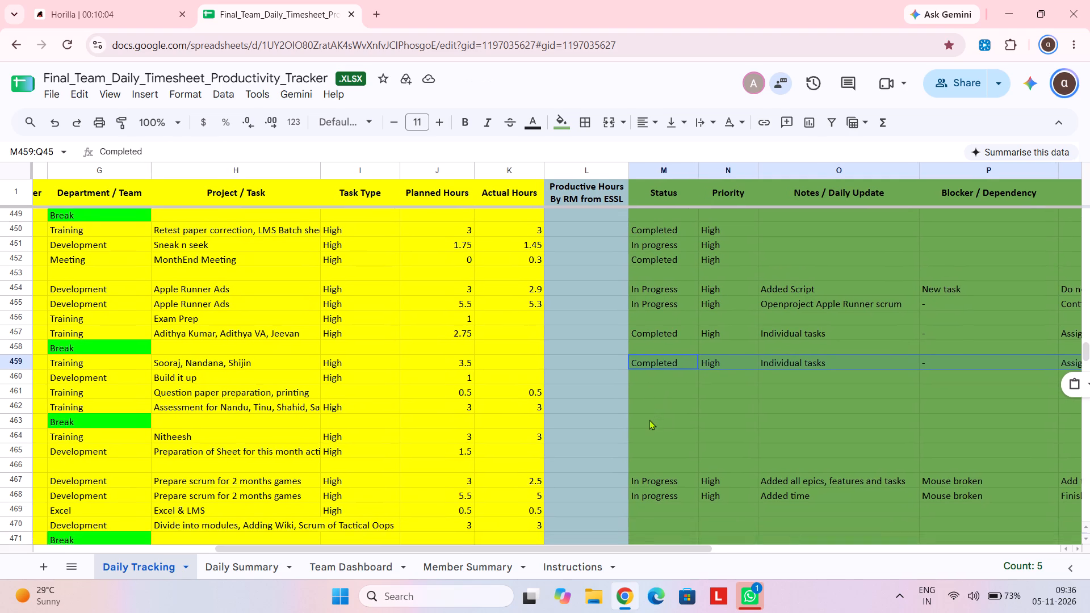
{"action": "scroll", "coordinate": [649, 419], "scroll_direction": "down", "scroll_amount": 1}
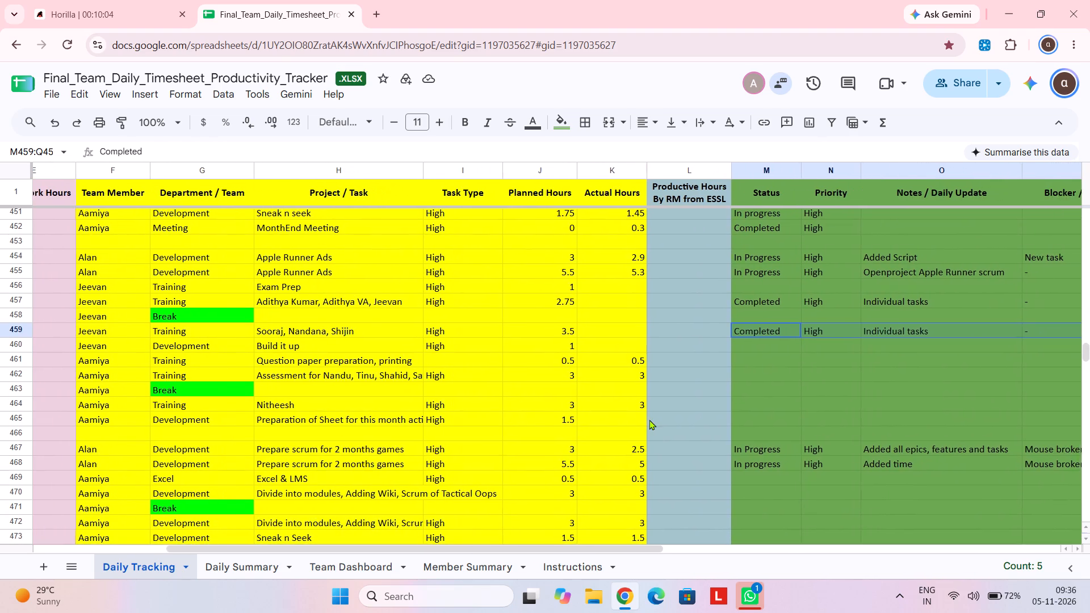
{"action": "scroll", "coordinate": [649, 419], "scroll_direction": "down", "scroll_amount": 2}
{"action": "scroll", "coordinate": [649, 419], "scroll_direction": "right", "scroll_amount": 1}
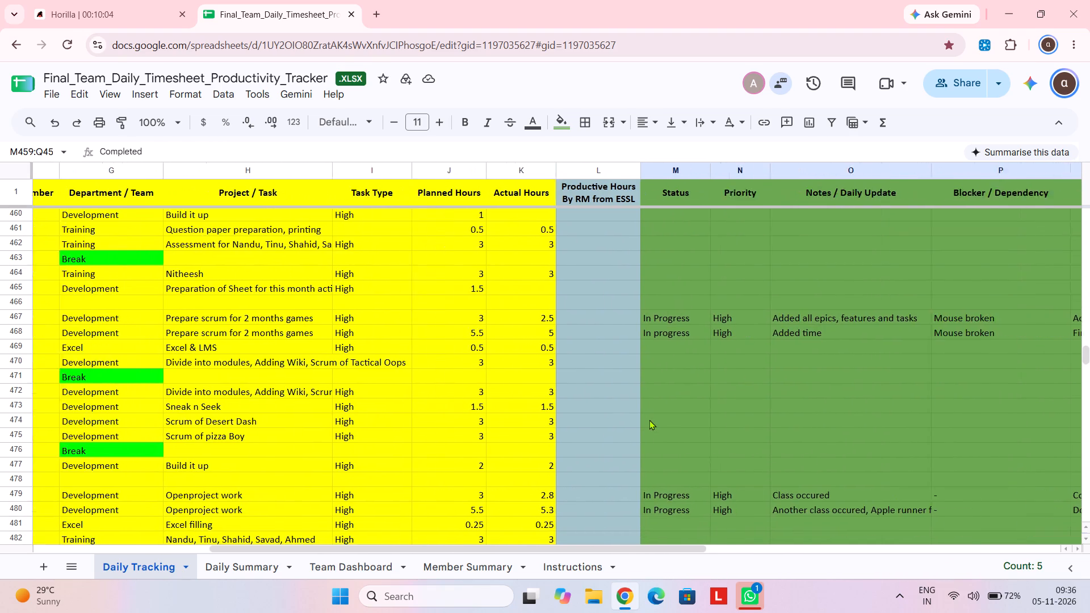
{"action": "scroll", "coordinate": [649, 419], "scroll_direction": "right", "scroll_amount": 1}
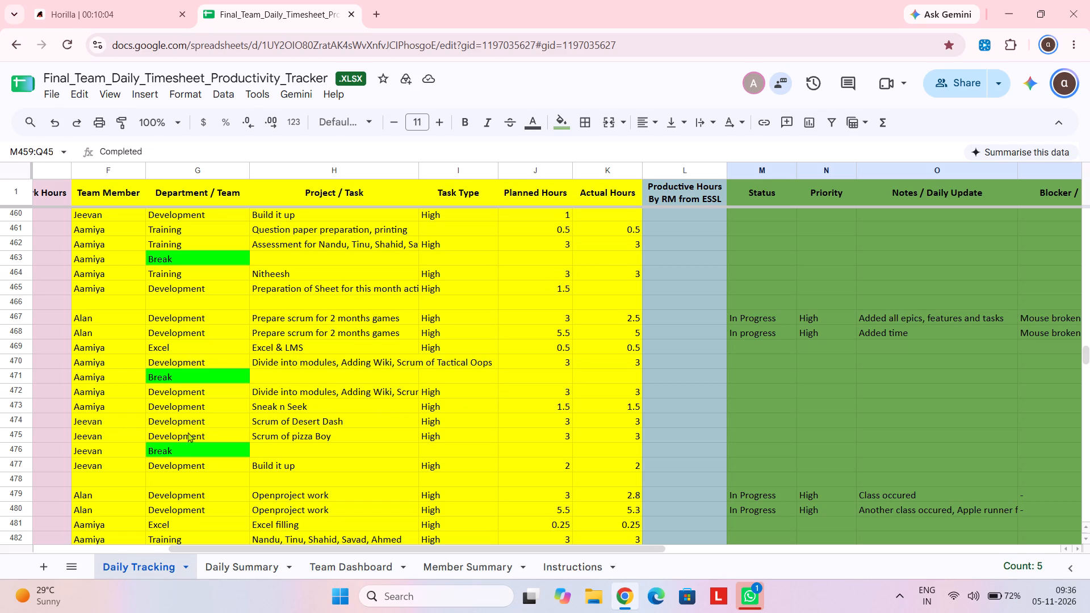
{"action": "scroll", "coordinate": [409, 517], "scroll_direction": "down", "scroll_amount": 1}
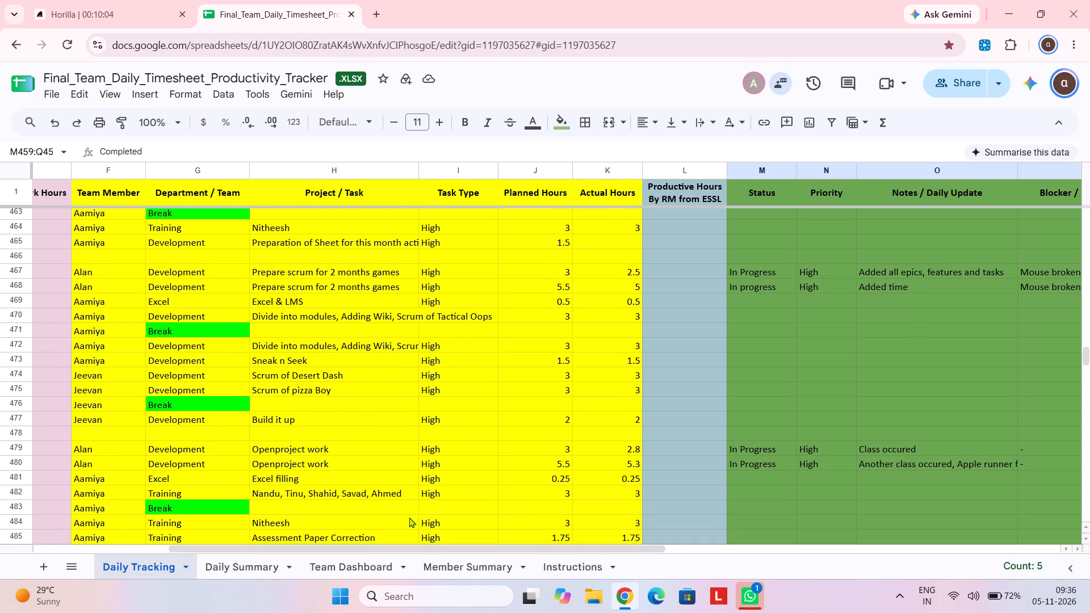
{"action": "scroll", "coordinate": [409, 517], "scroll_direction": "down", "scroll_amount": 2}
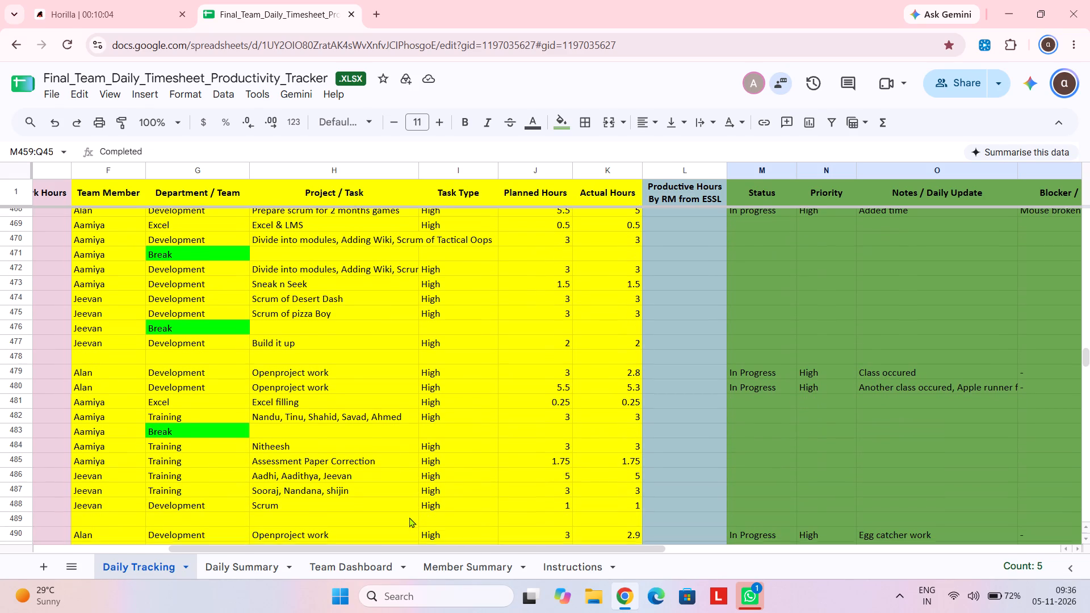
{"action": "scroll", "coordinate": [409, 517], "scroll_direction": "down", "scroll_amount": 1}
{"action": "left_click", "coordinate": [741, 475]}
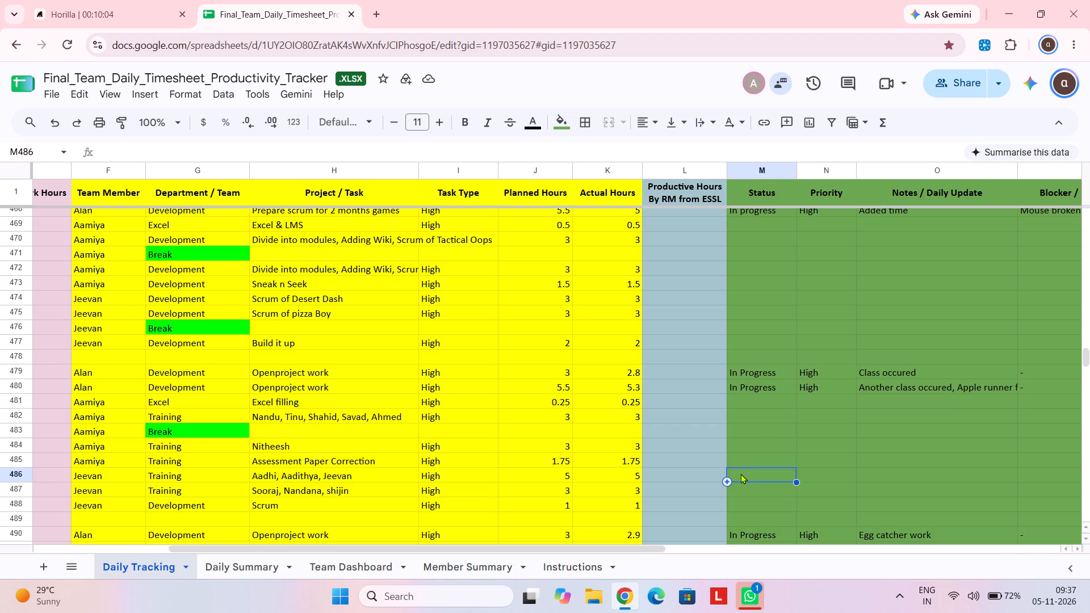
{"action": "key", "text": "ctrl+v"}
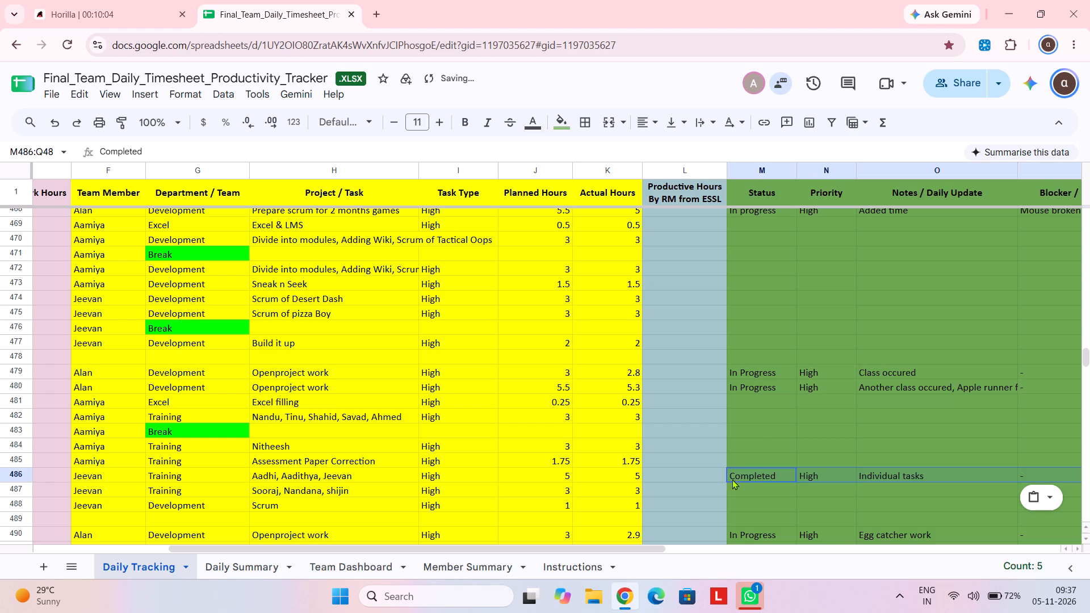
{"action": "left_click", "coordinate": [737, 488]}
{"action": "key", "text": "ctrl+v"}
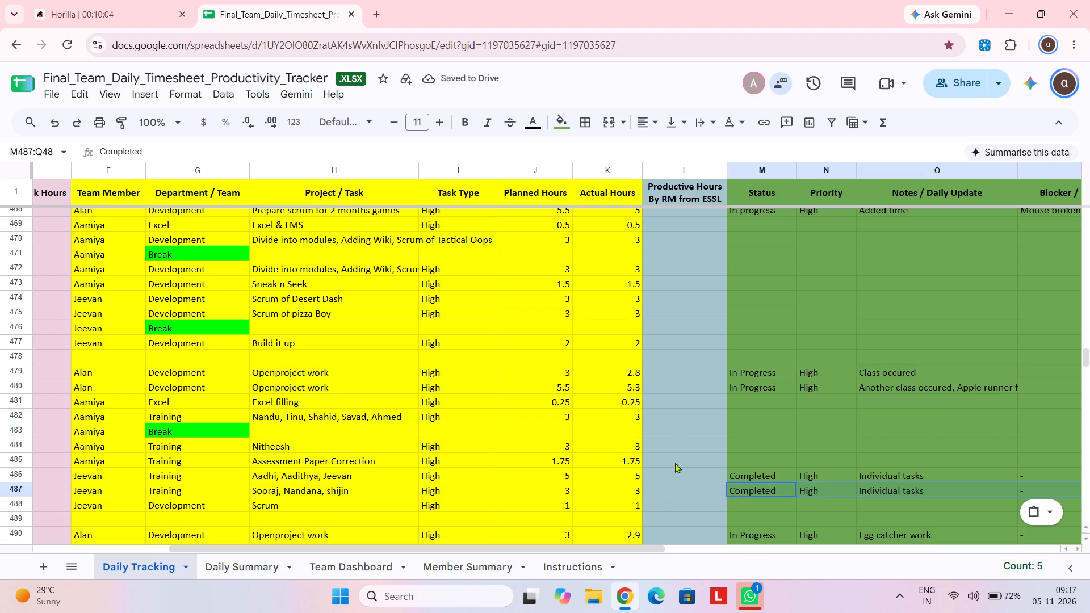
Paste the same Status through Next Action entries into Jeevan's two training rows 496 and 497.
{"action": "scroll", "coordinate": [676, 447], "scroll_direction": "down", "scroll_amount": 3}
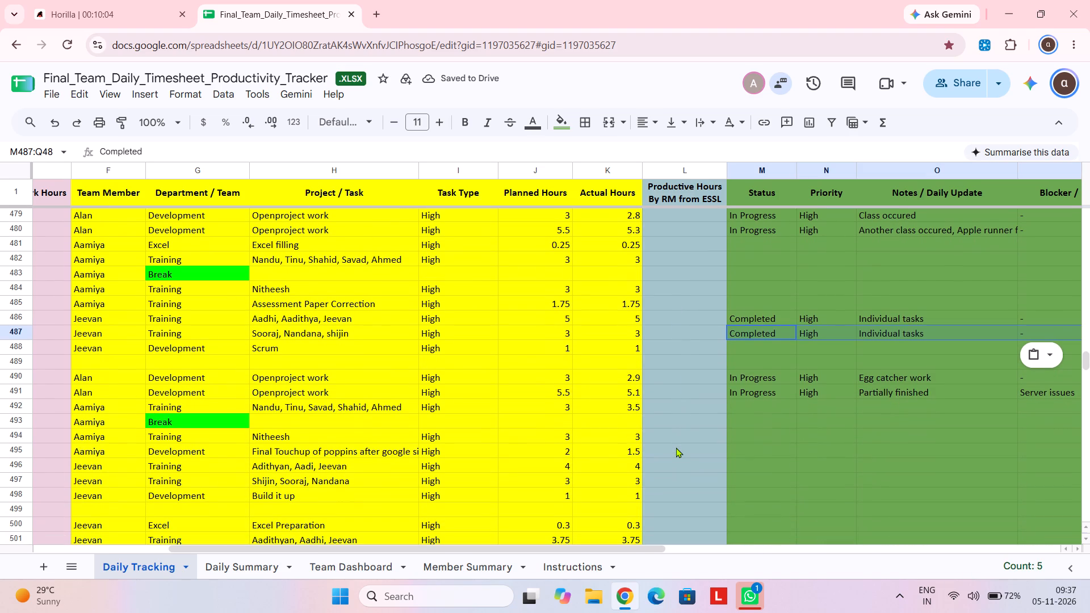
{"action": "scroll", "coordinate": [676, 447], "scroll_direction": "down", "scroll_amount": 1}
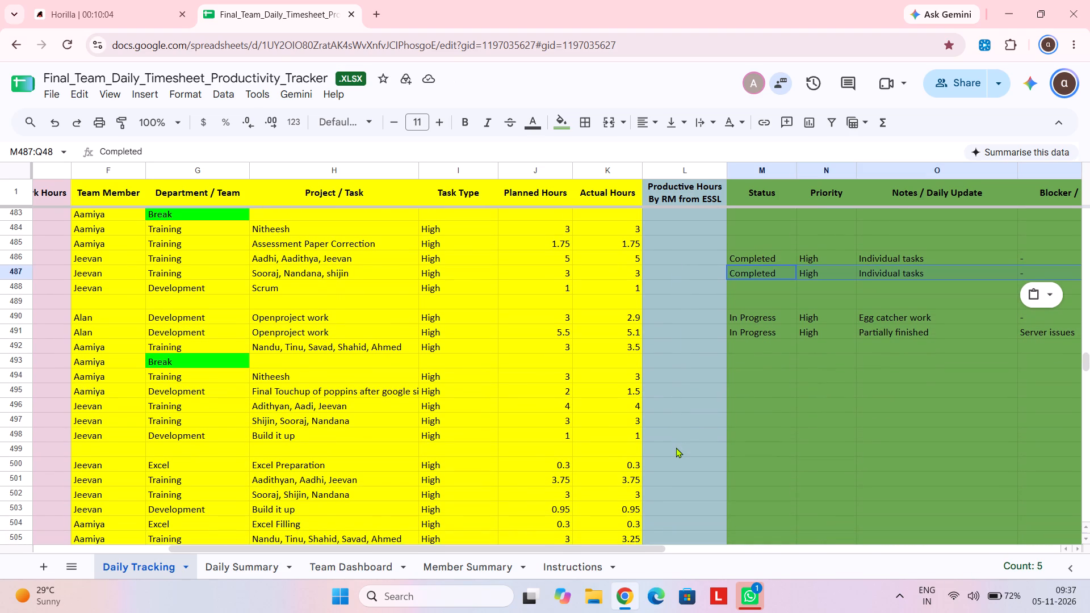
{"action": "scroll", "coordinate": [676, 447], "scroll_direction": "down", "scroll_amount": 1}
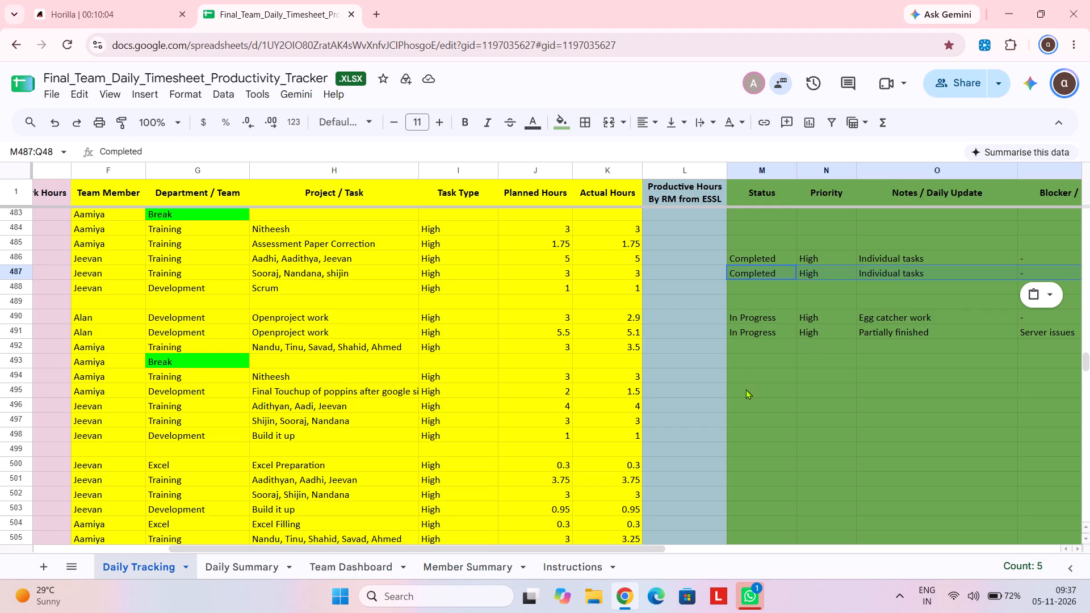
{"action": "left_click", "coordinate": [743, 405]}
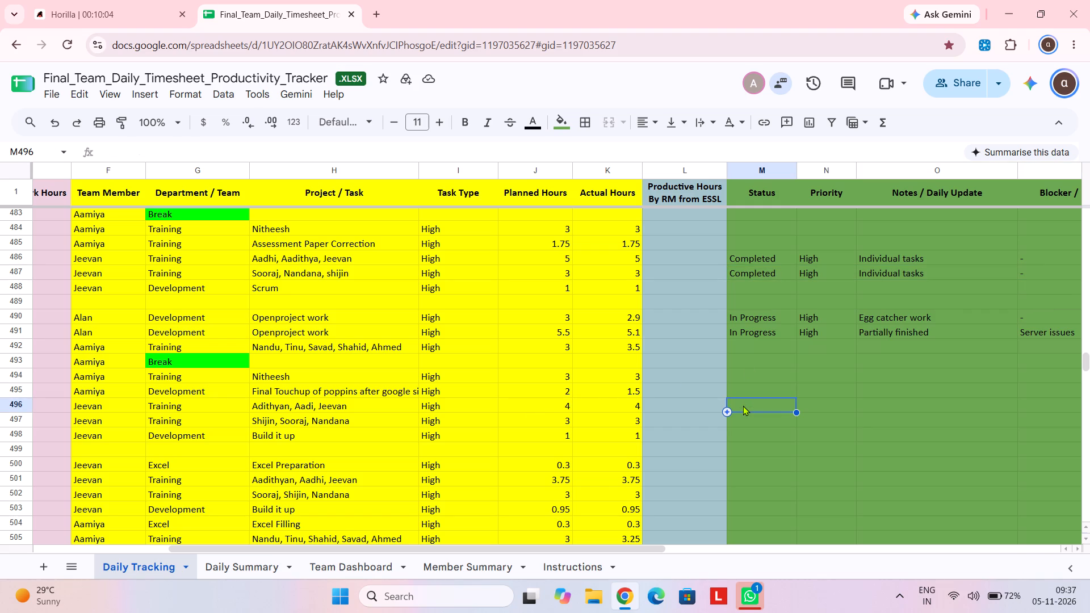
{"action": "key", "text": "ctrl+v"}
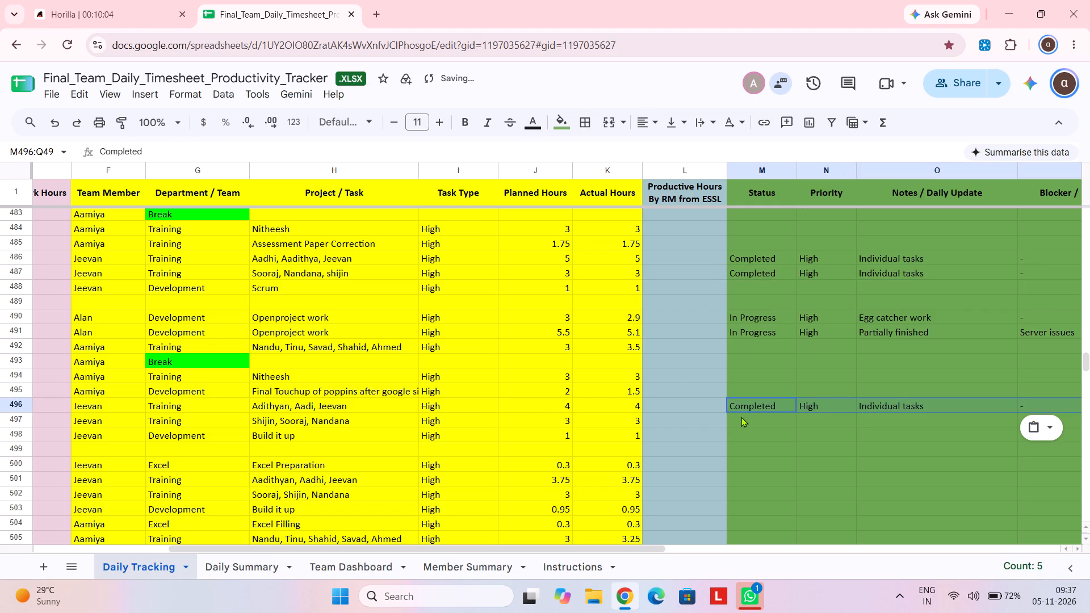
{"action": "left_click", "coordinate": [742, 422]}
{"action": "key", "text": "ctrl+v"}
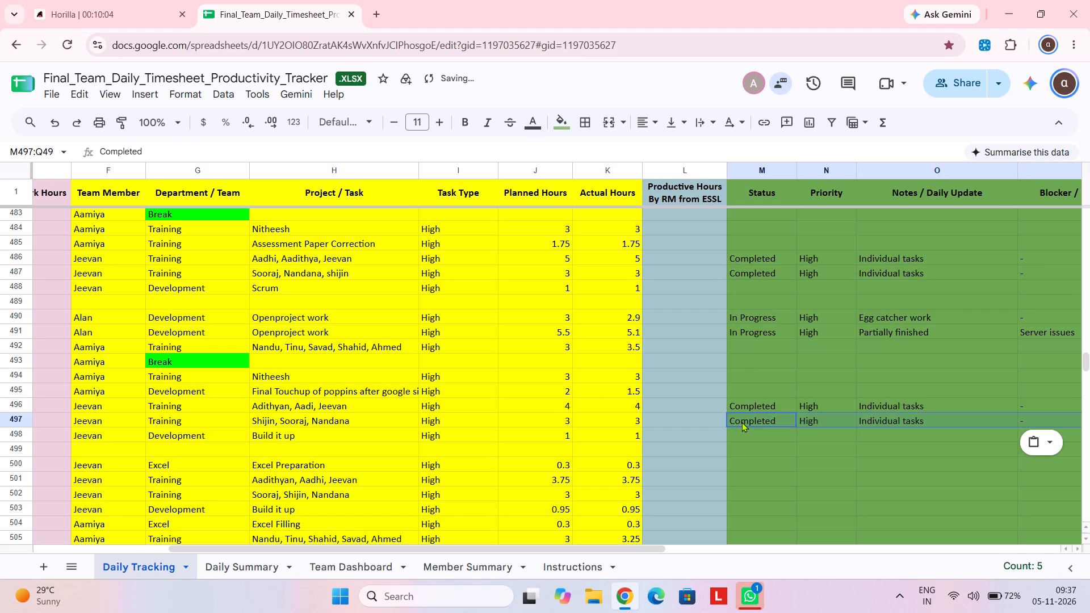
Paste the same Status through Next Action entries into Jeevan's two training rows 501 and 502.
{"action": "scroll", "coordinate": [742, 422], "scroll_direction": "down", "scroll_amount": 1}
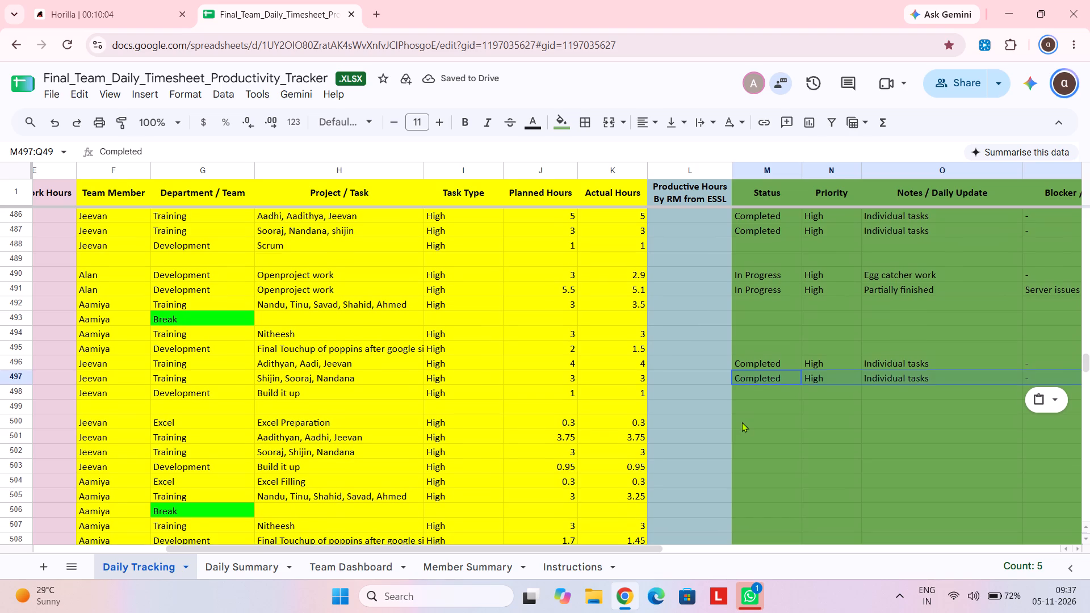
{"action": "scroll", "coordinate": [742, 422], "scroll_direction": "down", "scroll_amount": 1}
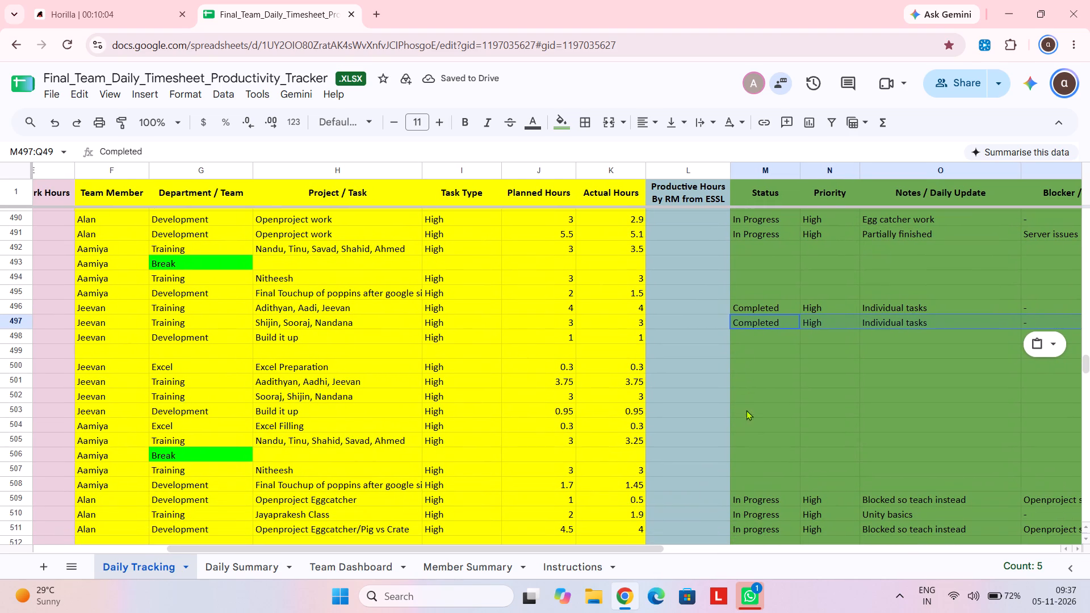
{"action": "left_click", "coordinate": [773, 383]}
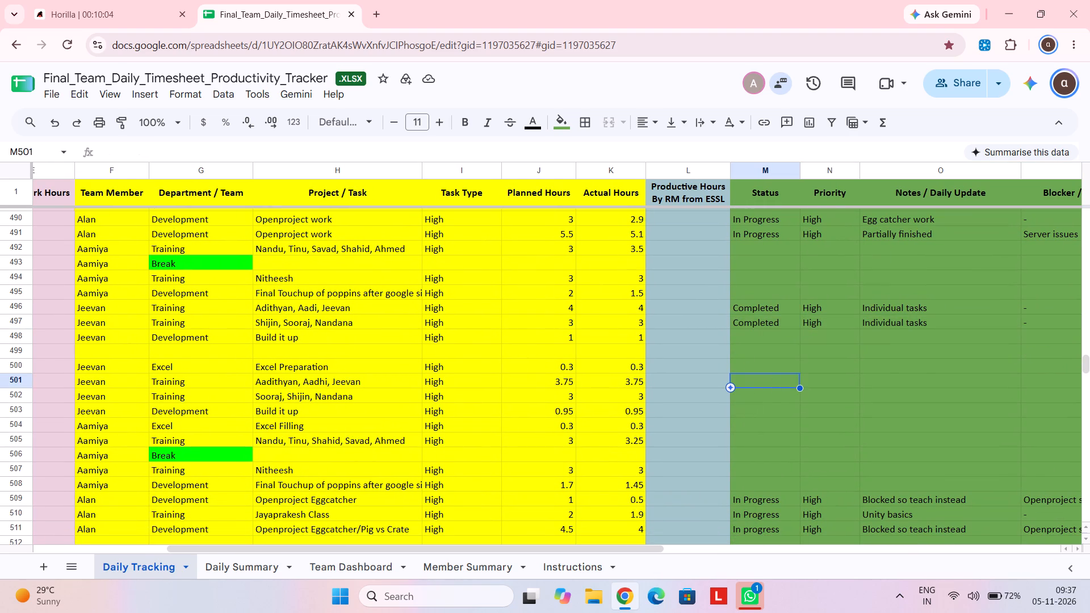
{"action": "key", "text": "ctrl+v"}
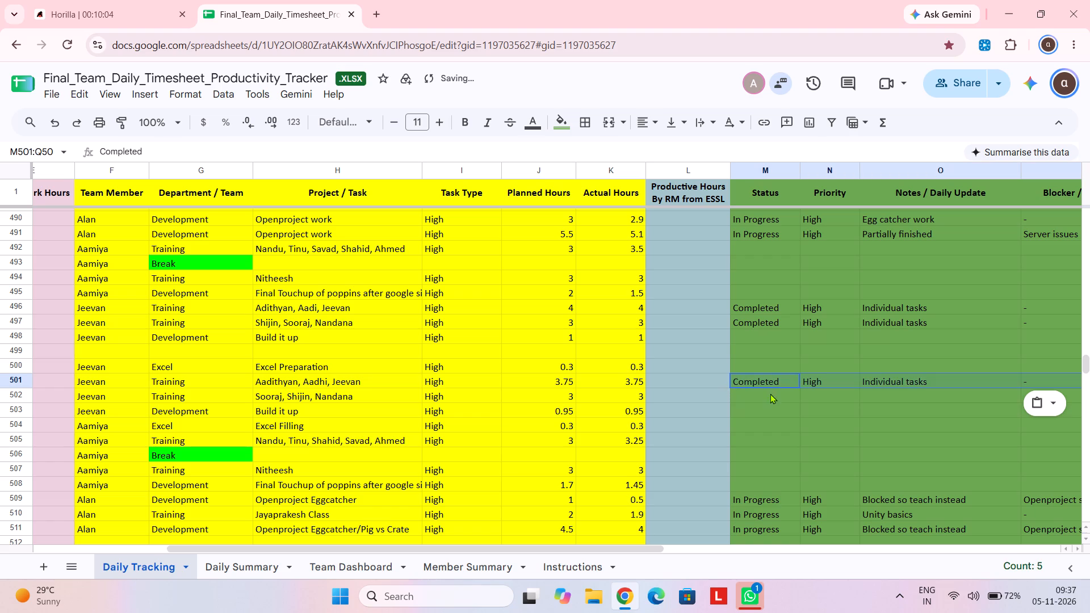
{"action": "left_click", "coordinate": [768, 395]}
{"action": "key", "text": "ctrl+v"}
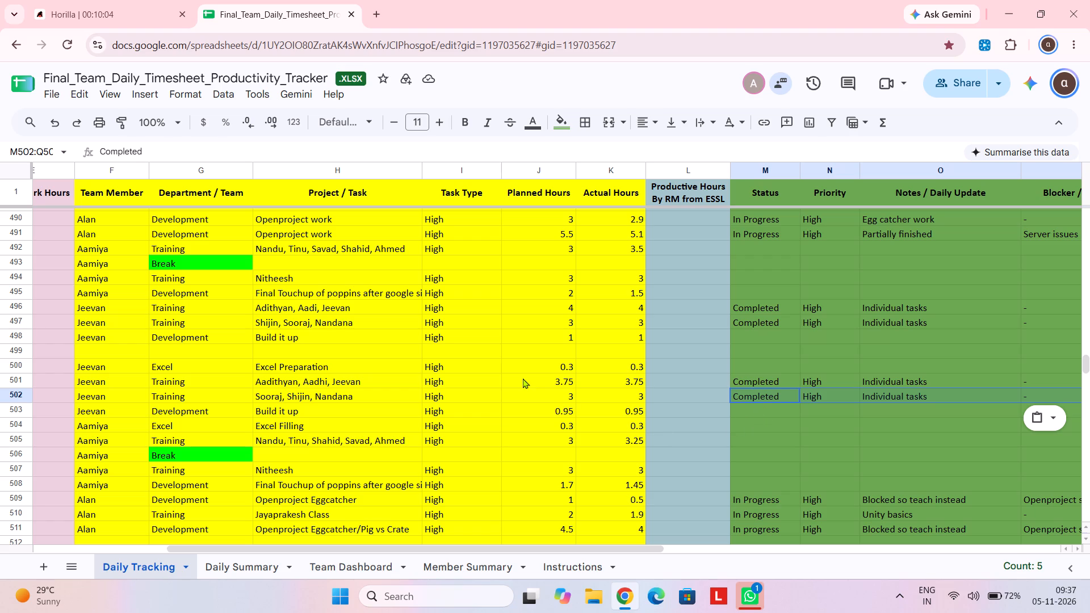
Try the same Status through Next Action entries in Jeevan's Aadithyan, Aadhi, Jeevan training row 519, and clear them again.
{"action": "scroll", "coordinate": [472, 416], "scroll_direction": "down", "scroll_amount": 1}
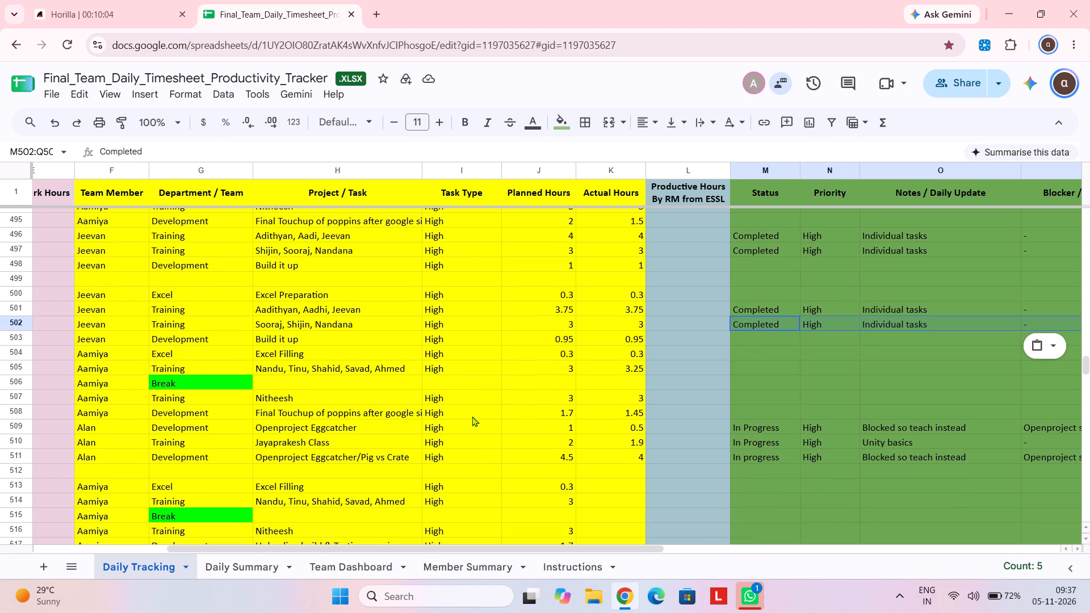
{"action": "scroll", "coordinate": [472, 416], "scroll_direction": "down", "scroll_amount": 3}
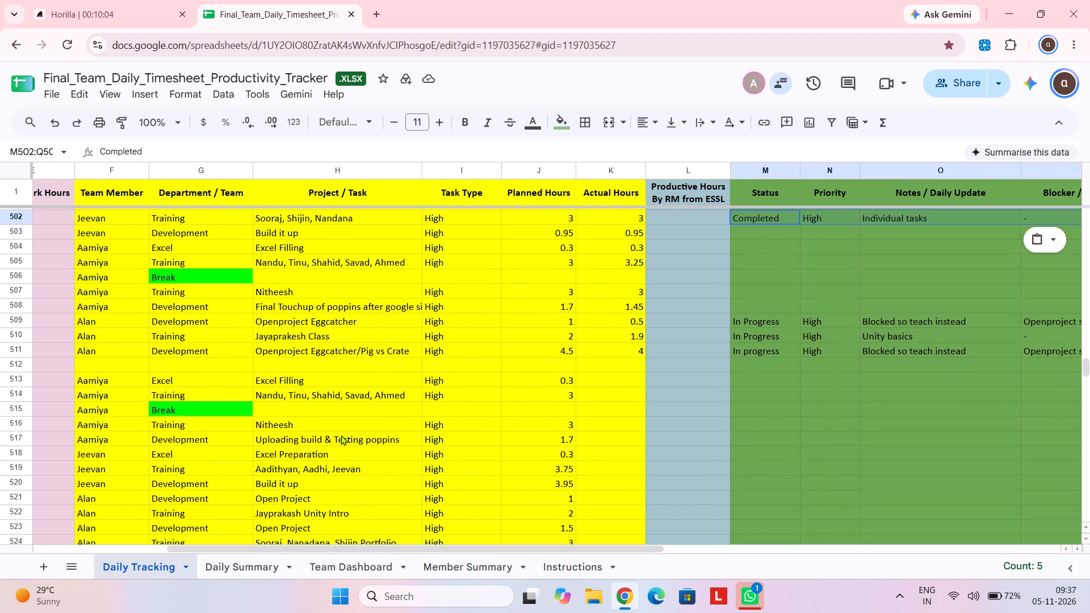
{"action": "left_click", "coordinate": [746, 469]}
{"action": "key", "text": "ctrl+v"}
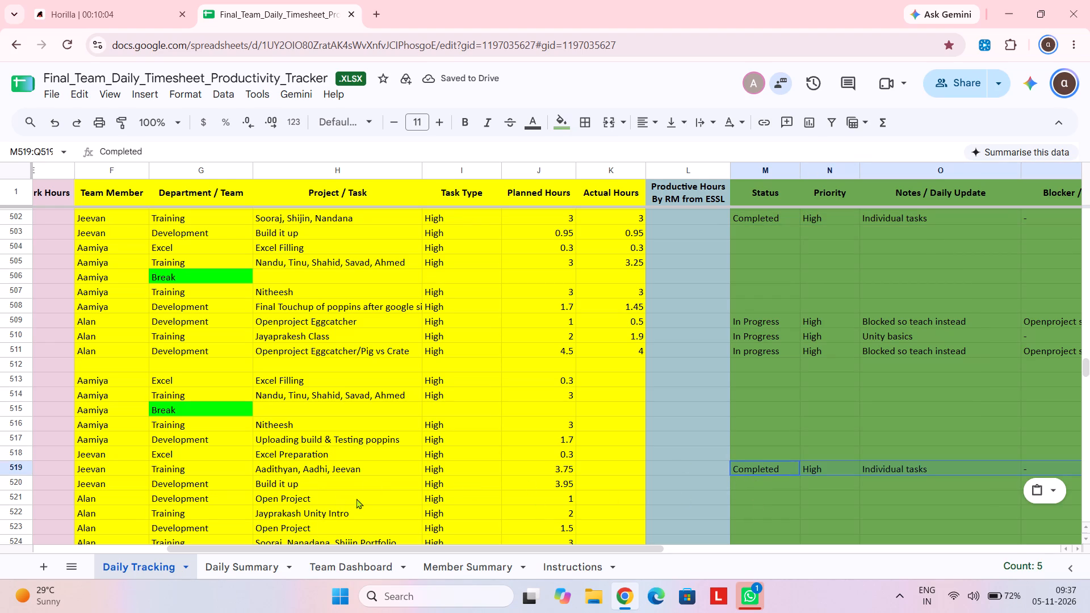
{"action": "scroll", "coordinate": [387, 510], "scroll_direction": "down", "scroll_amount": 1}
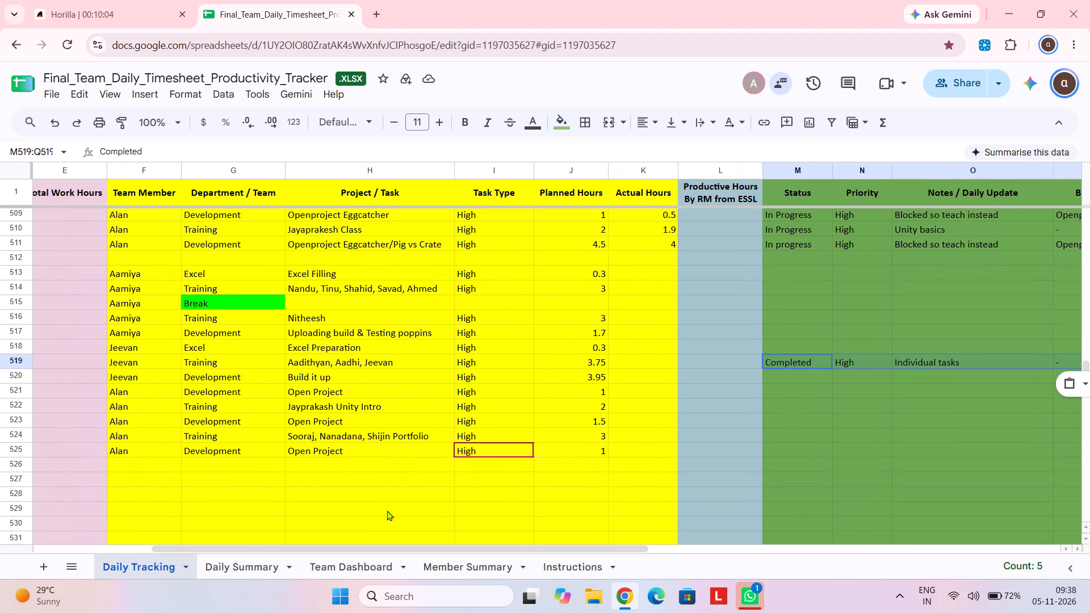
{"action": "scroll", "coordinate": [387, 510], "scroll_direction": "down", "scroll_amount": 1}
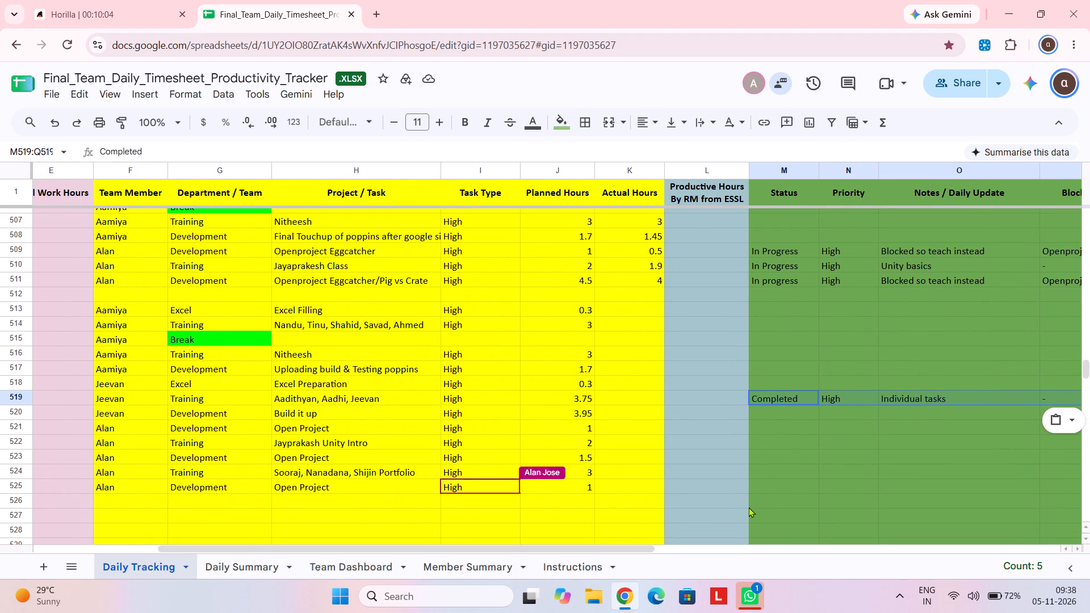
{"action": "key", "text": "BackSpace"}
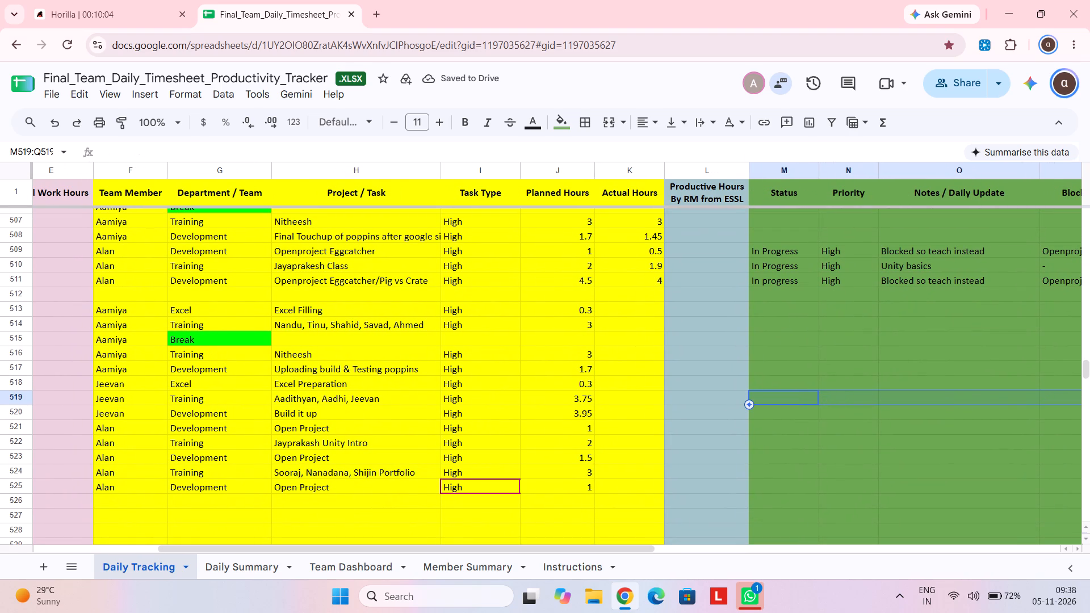
Copy the In Progress, High and Added gameplay features entries from Alan's row 446 into Jeevan's Build it up row 460.
{"action": "scroll", "coordinate": [590, 322], "scroll_direction": "up", "scroll_amount": 3}
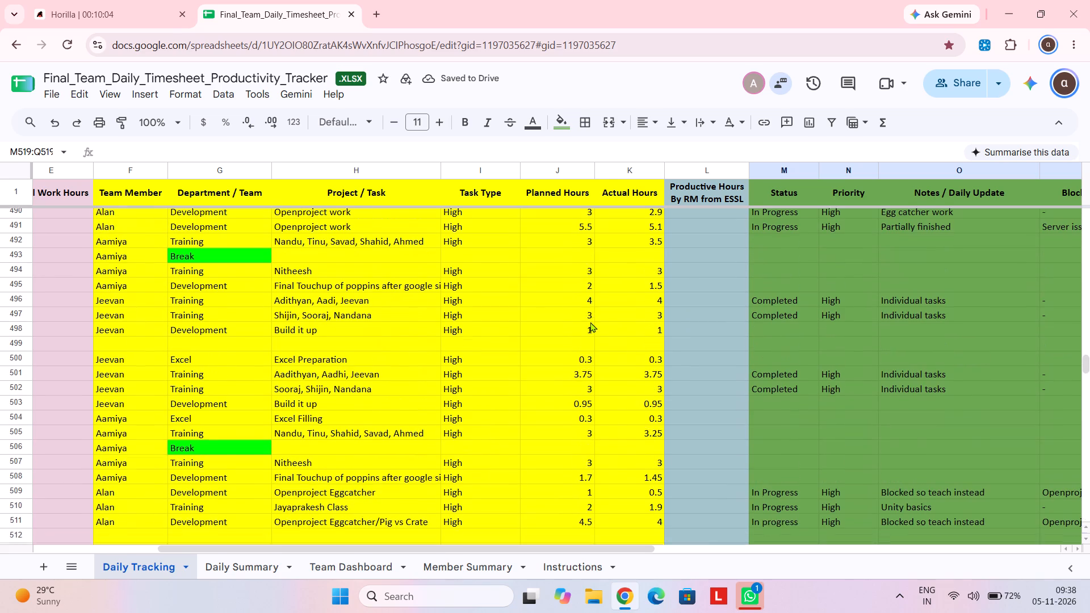
{"action": "scroll", "coordinate": [590, 322], "scroll_direction": "up", "scroll_amount": 7}
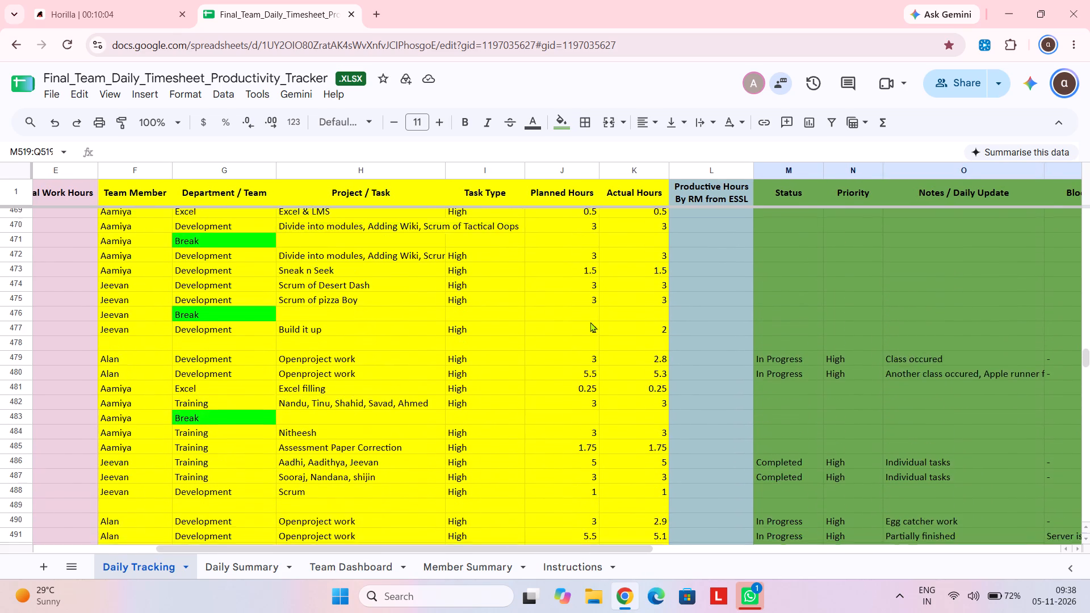
{"action": "scroll", "coordinate": [590, 322], "scroll_direction": "up", "scroll_amount": 6}
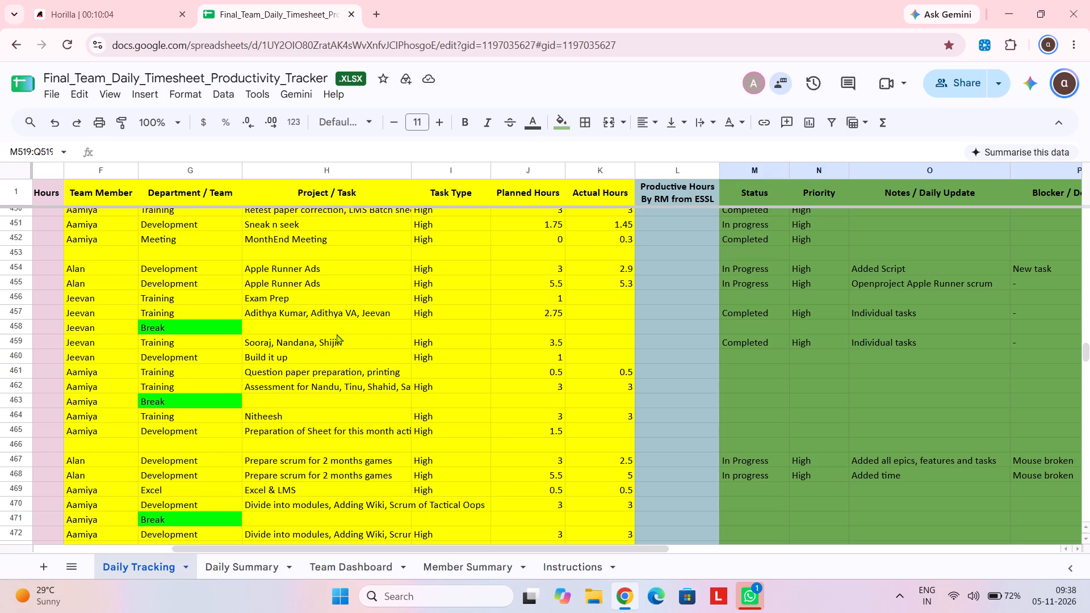
{"action": "scroll", "coordinate": [350, 364], "scroll_direction": "up", "scroll_amount": 5}
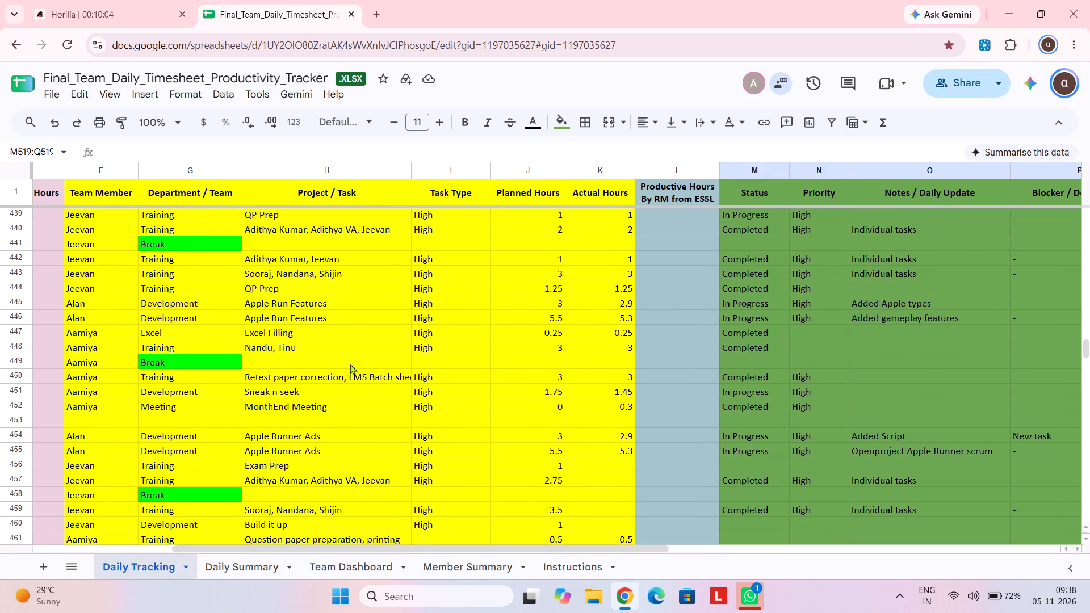
{"action": "scroll", "coordinate": [350, 364], "scroll_direction": "up", "scroll_amount": 1}
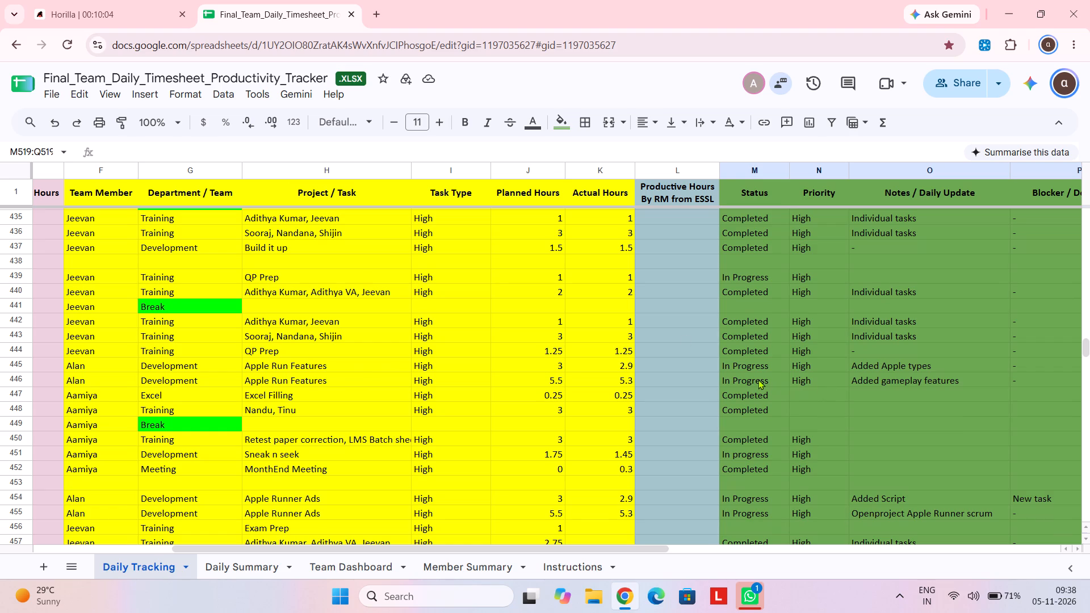
{"action": "left_click_drag", "start_coordinate": [758, 379], "coordinate": [1021, 375]}
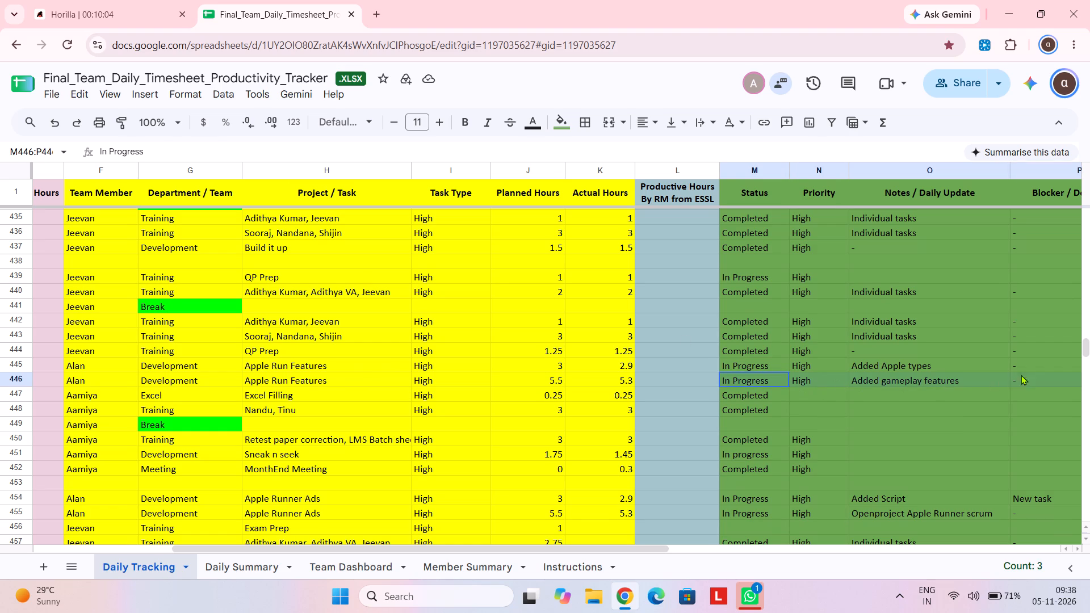
{"action": "left_click_drag", "start_coordinate": [1021, 375], "coordinate": [864, 356]}
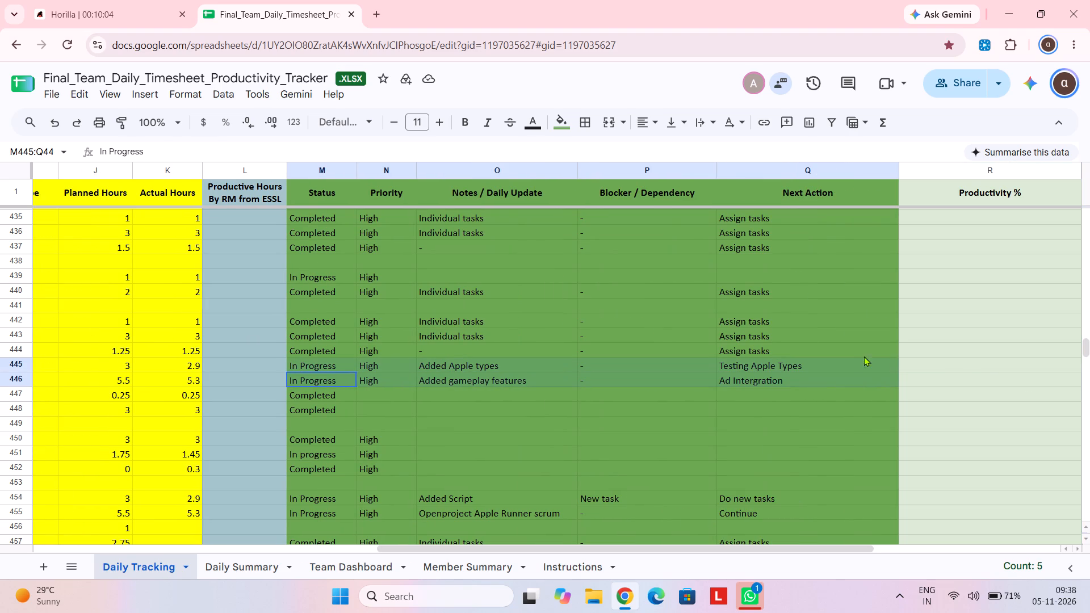
{"action": "left_click_drag", "start_coordinate": [864, 356], "coordinate": [554, 389]}
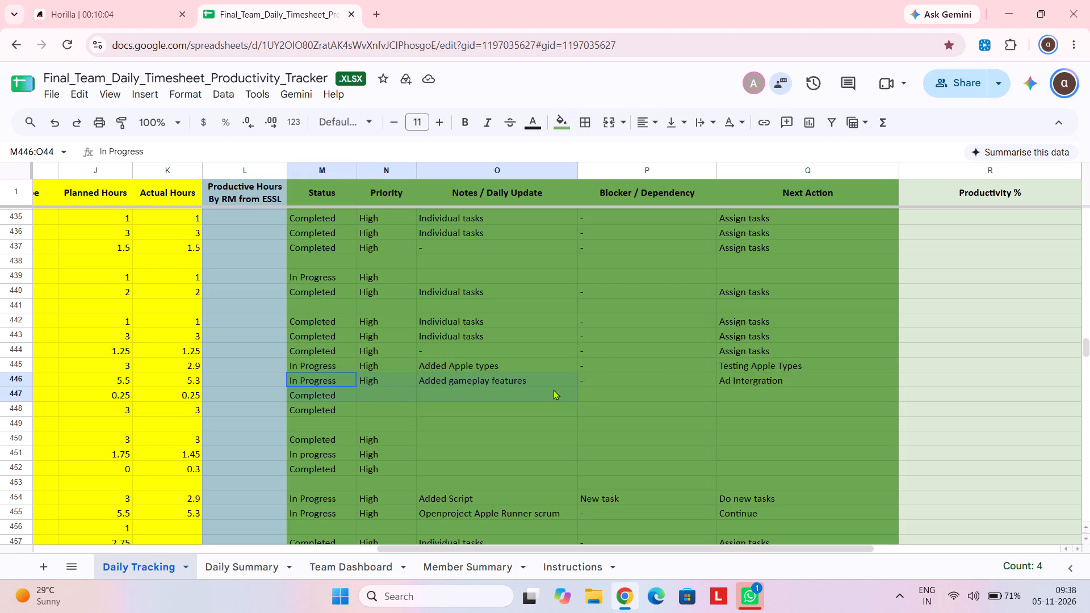
{"action": "left_click_drag", "start_coordinate": [554, 389], "coordinate": [596, 384]}
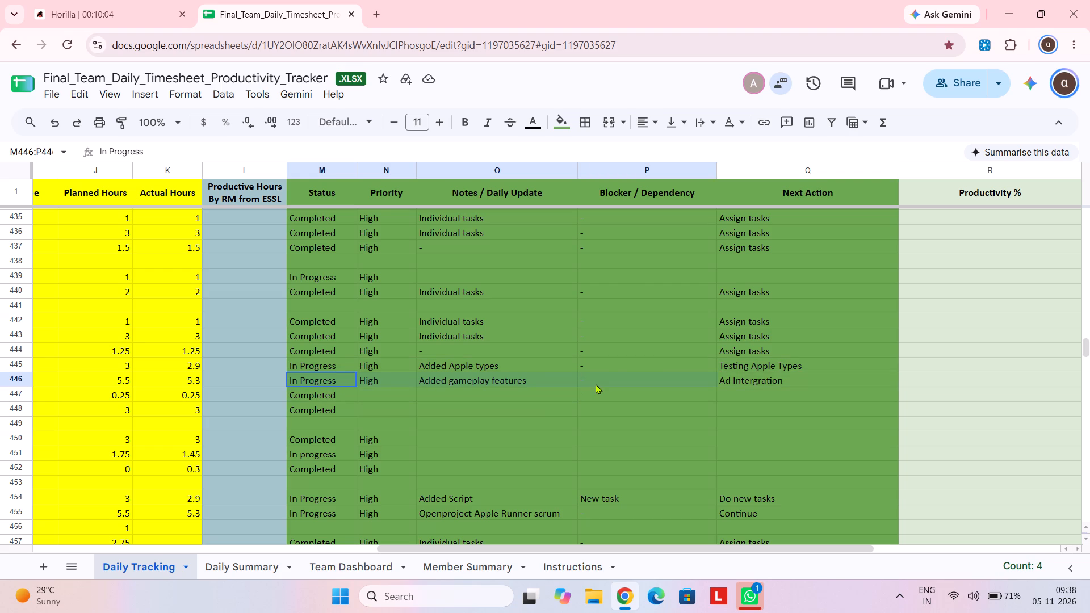
{"action": "left_click_drag", "start_coordinate": [596, 384], "coordinate": [559, 375]}
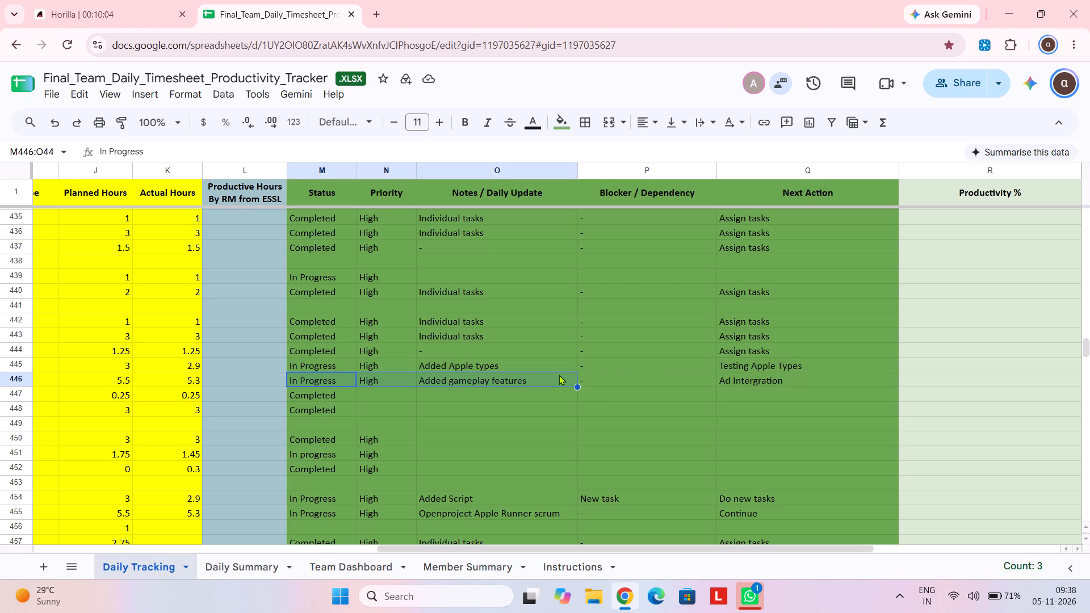
{"action": "key", "text": "ctrl+c"}
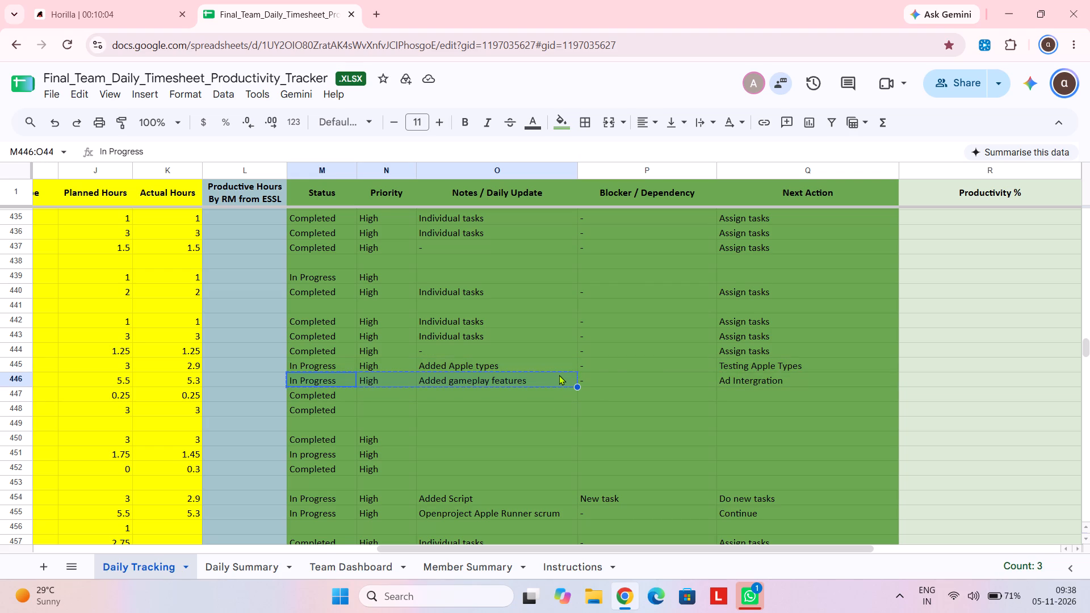
{"action": "scroll", "coordinate": [559, 375], "scroll_direction": "right", "scroll_amount": 2}
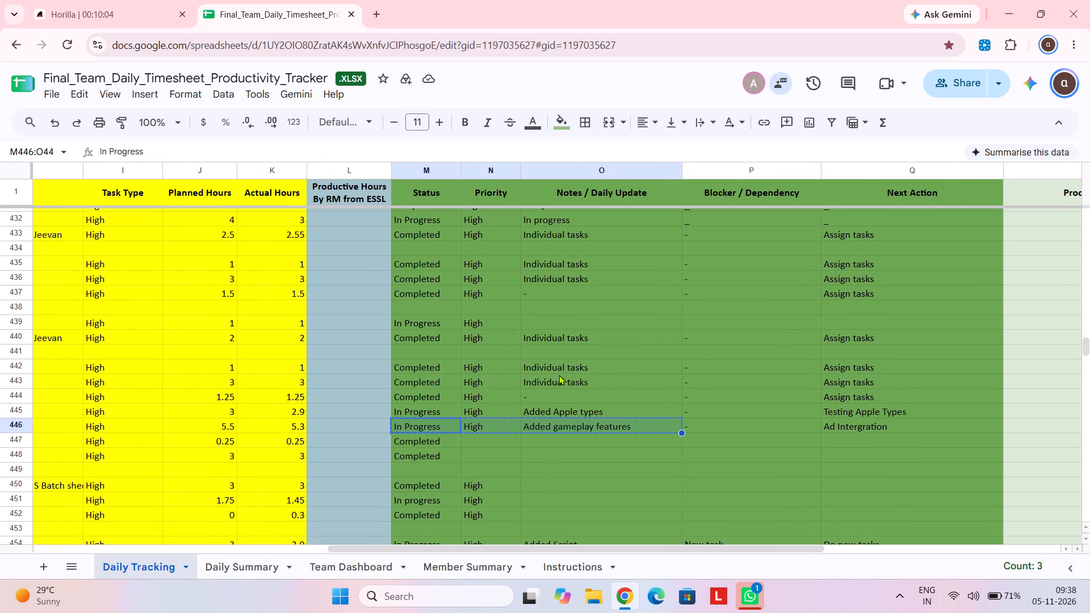
{"action": "scroll", "coordinate": [559, 375], "scroll_direction": "left", "scroll_amount": 1}
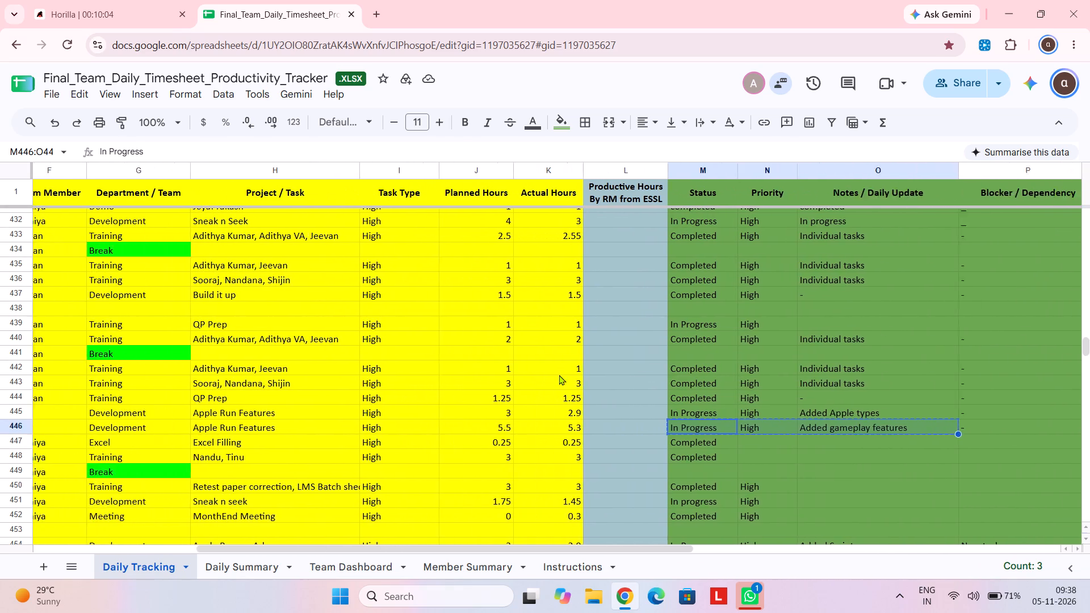
{"action": "scroll", "coordinate": [559, 375], "scroll_direction": "left", "scroll_amount": 1}
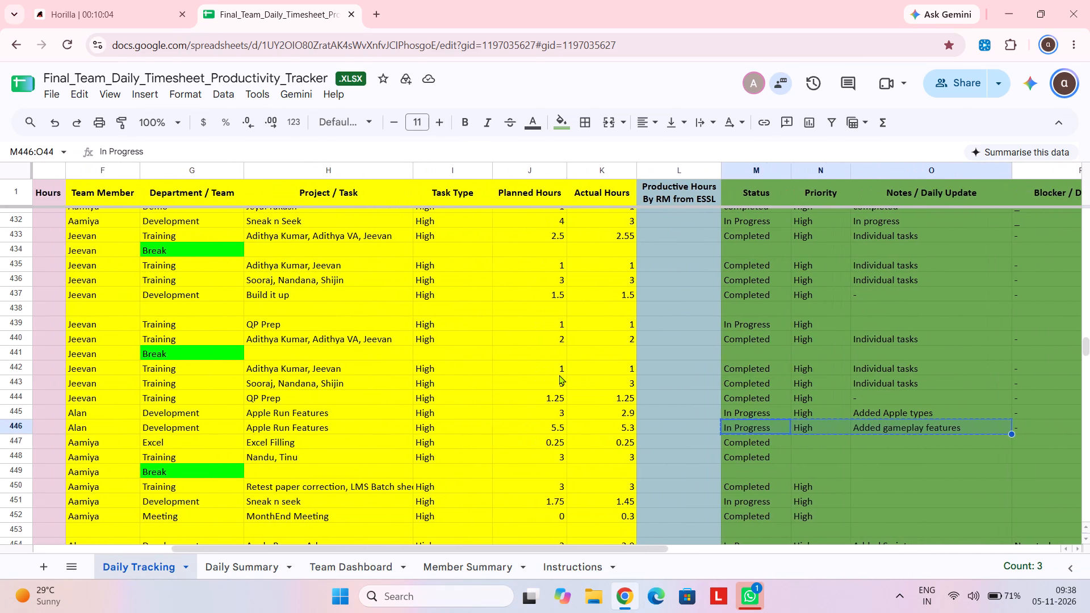
{"action": "scroll", "coordinate": [559, 375], "scroll_direction": "left", "scroll_amount": 1}
{"action": "scroll", "coordinate": [559, 375], "scroll_direction": "down", "scroll_amount": 2}
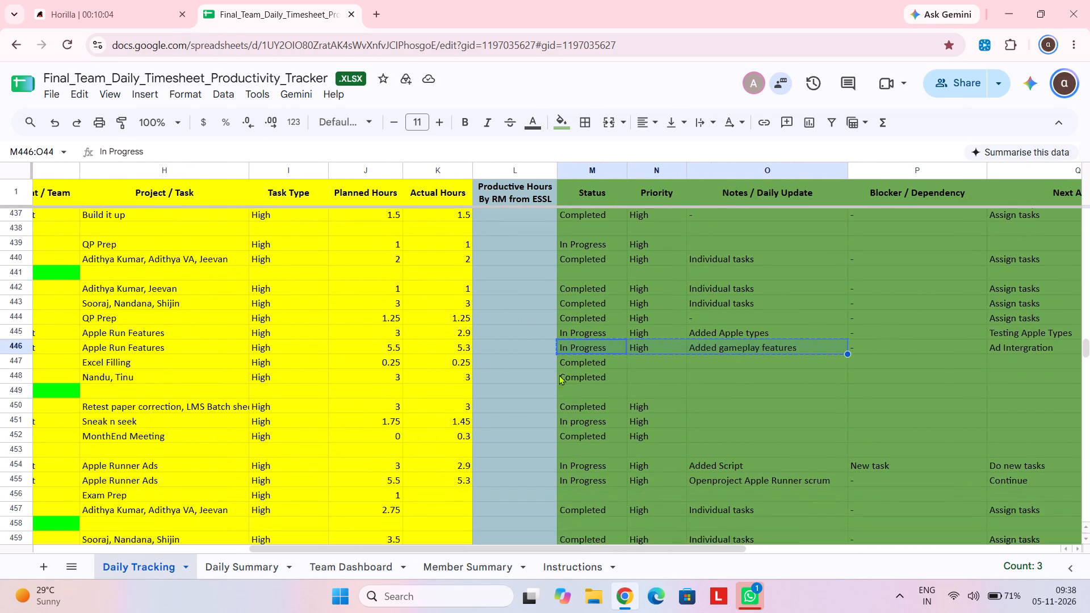
{"action": "scroll", "coordinate": [559, 375], "scroll_direction": "down", "scroll_amount": 3}
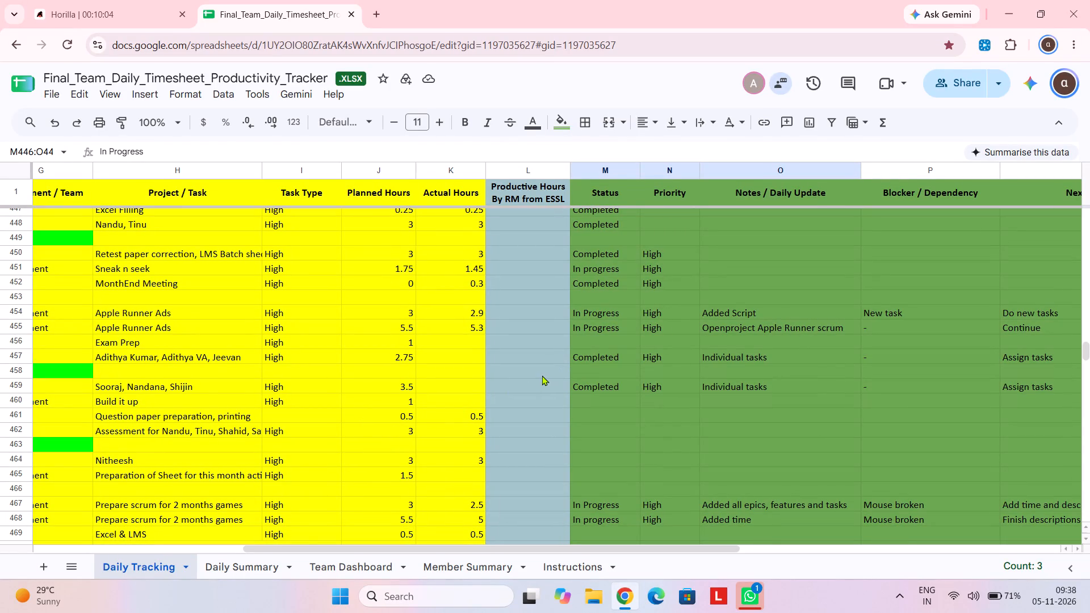
{"action": "left_click", "coordinate": [585, 397]}
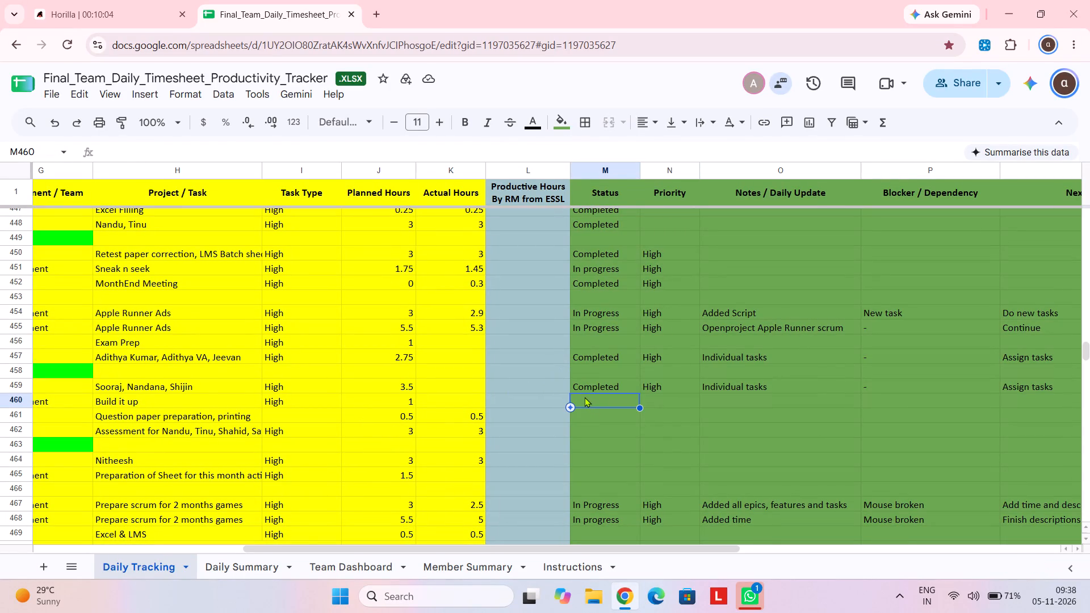
{"action": "key", "text": "ctrl+v"}
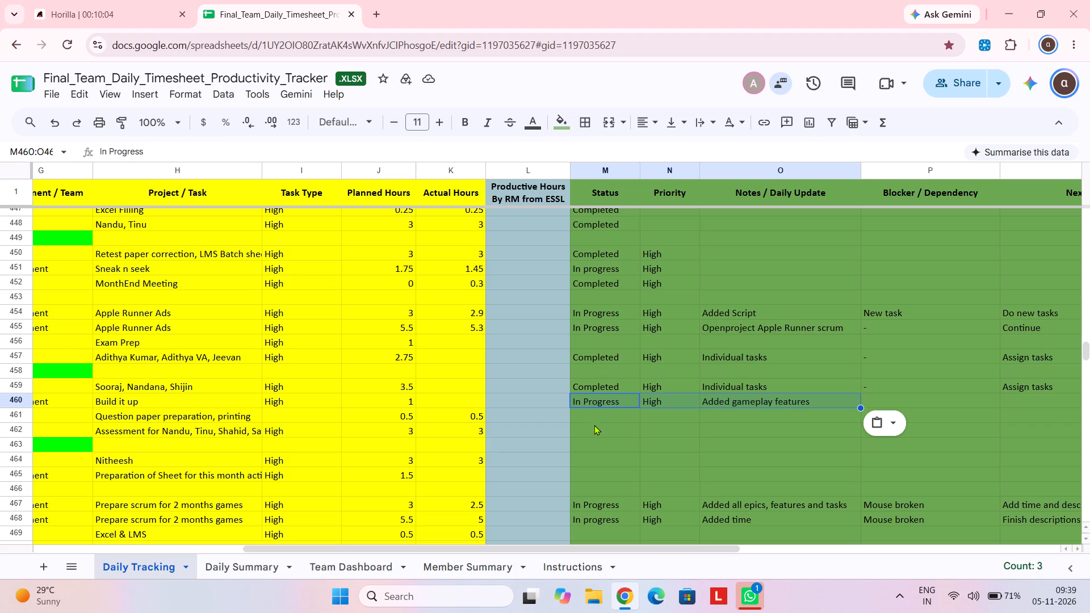
Copy the Completed status and High priority from row 457 into Jeevan's Exam Prep row 456.
{"action": "left_click", "coordinate": [607, 354]}
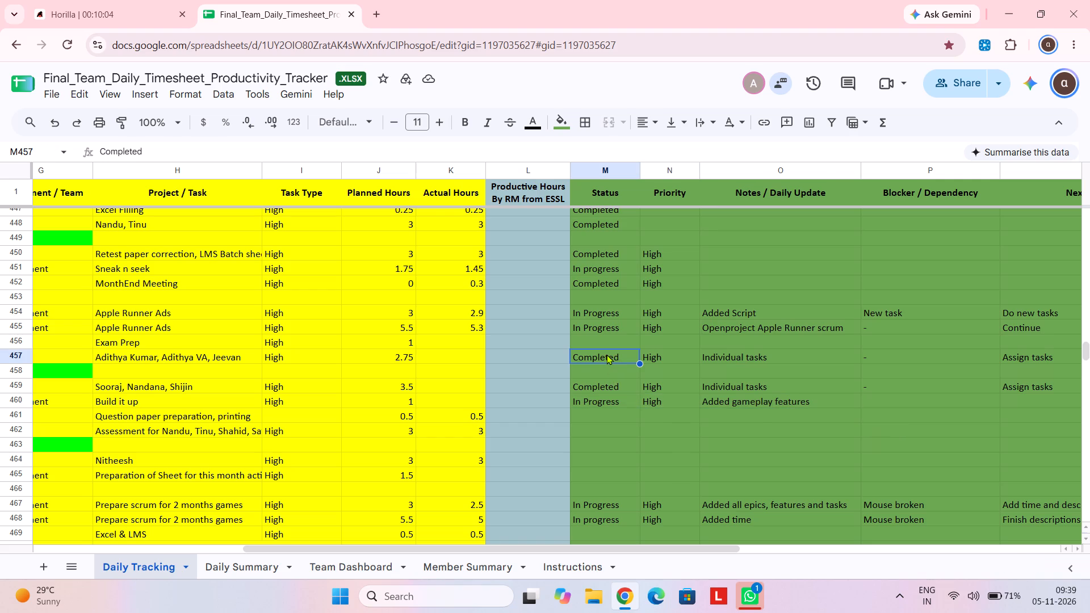
{"action": "key", "text": "ctrl+c"}
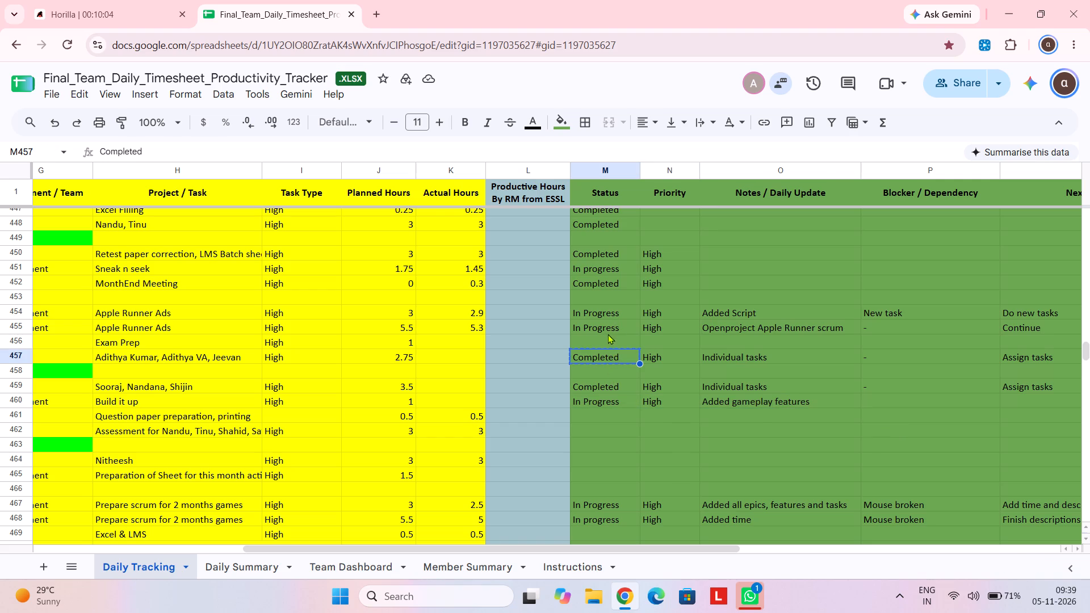
{"action": "left_click", "coordinate": [607, 337]}
{"action": "key", "text": "ctrl+v"}
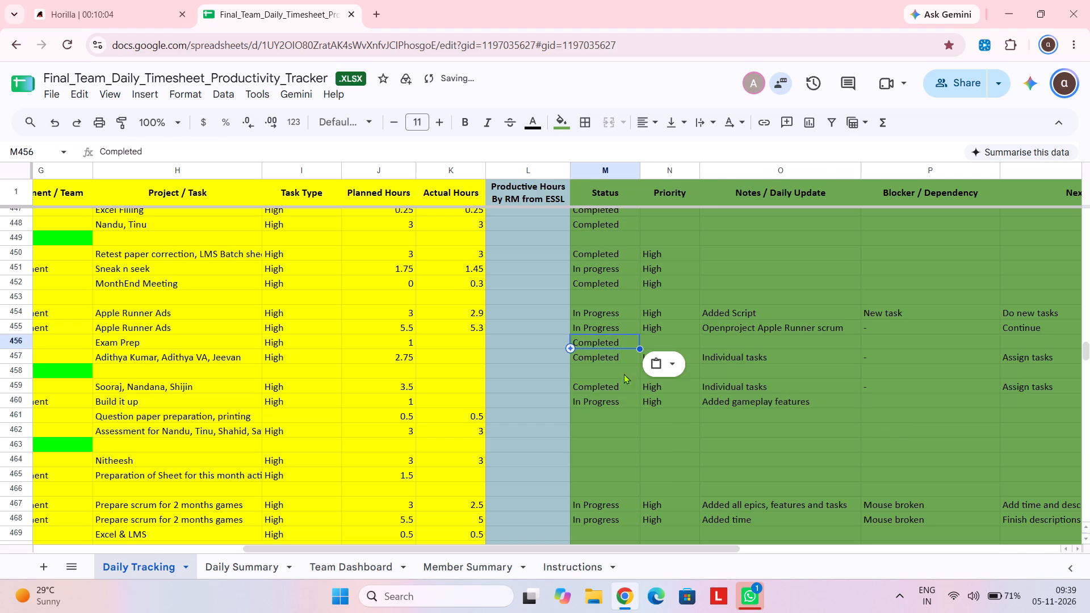
{"action": "left_click", "coordinate": [698, 360]}
{"action": "key", "text": "ctrl+c"}
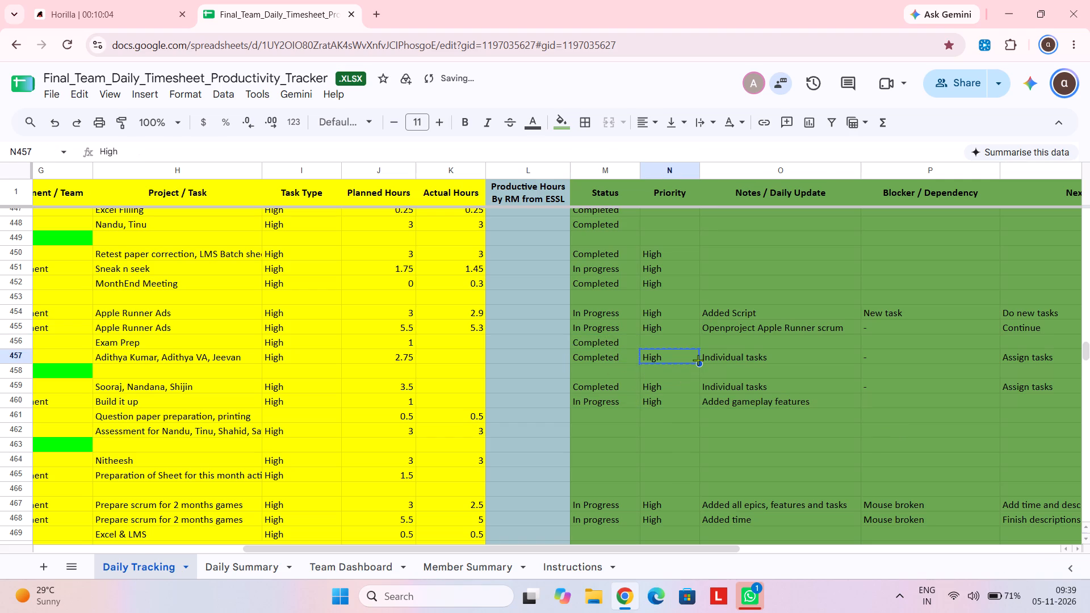
{"action": "left_click", "coordinate": [675, 337]}
{"action": "key", "text": "ctrl+v"}
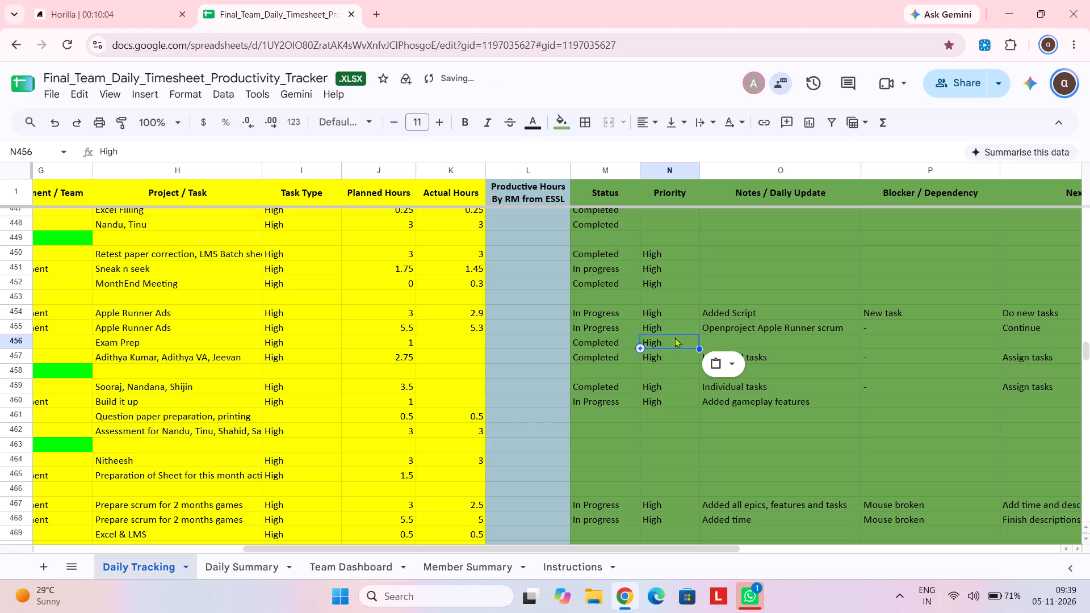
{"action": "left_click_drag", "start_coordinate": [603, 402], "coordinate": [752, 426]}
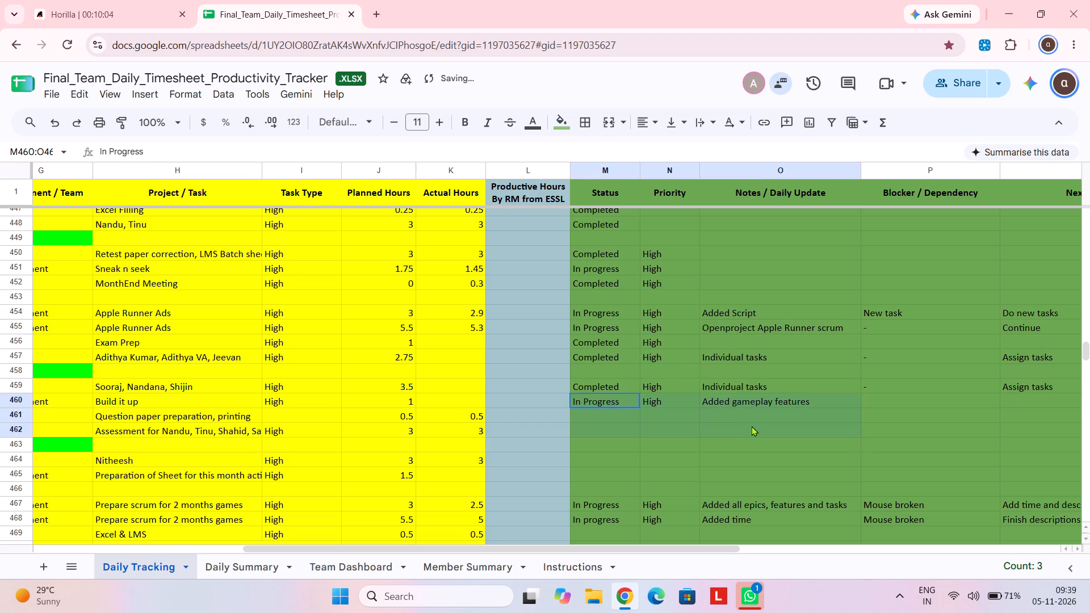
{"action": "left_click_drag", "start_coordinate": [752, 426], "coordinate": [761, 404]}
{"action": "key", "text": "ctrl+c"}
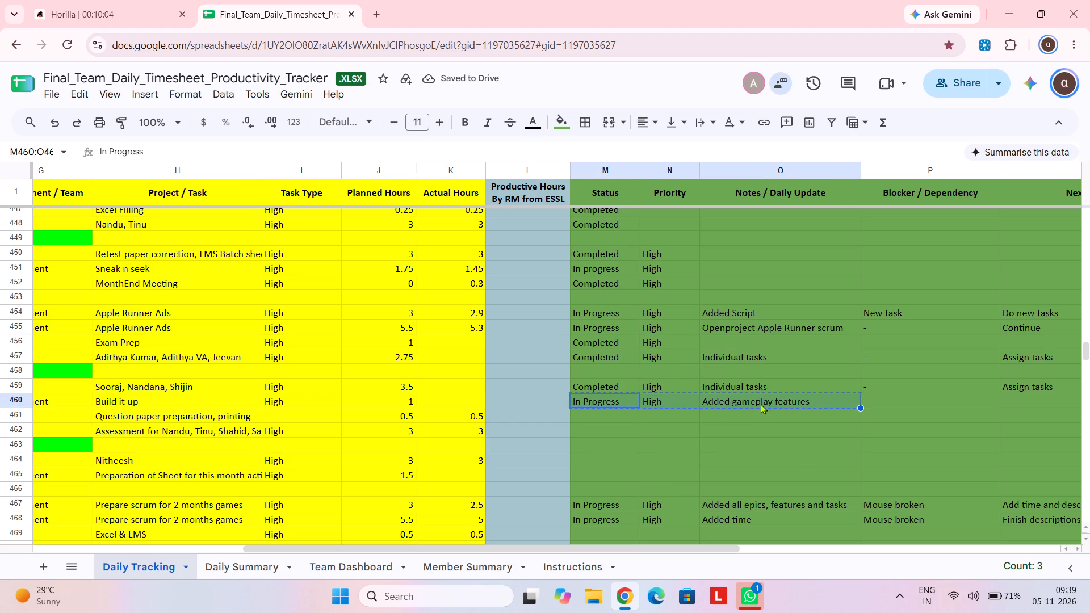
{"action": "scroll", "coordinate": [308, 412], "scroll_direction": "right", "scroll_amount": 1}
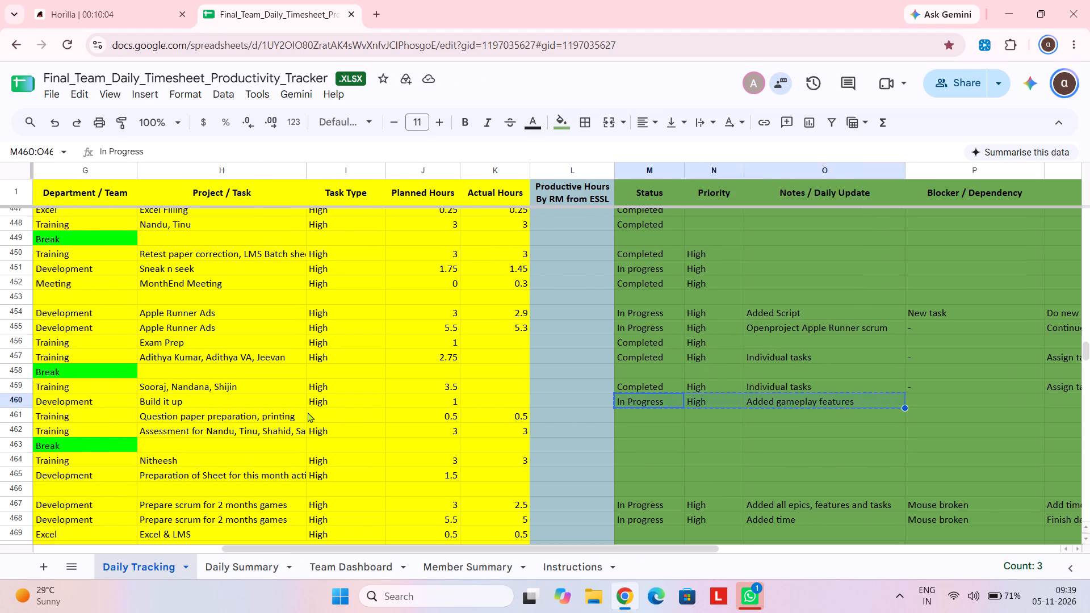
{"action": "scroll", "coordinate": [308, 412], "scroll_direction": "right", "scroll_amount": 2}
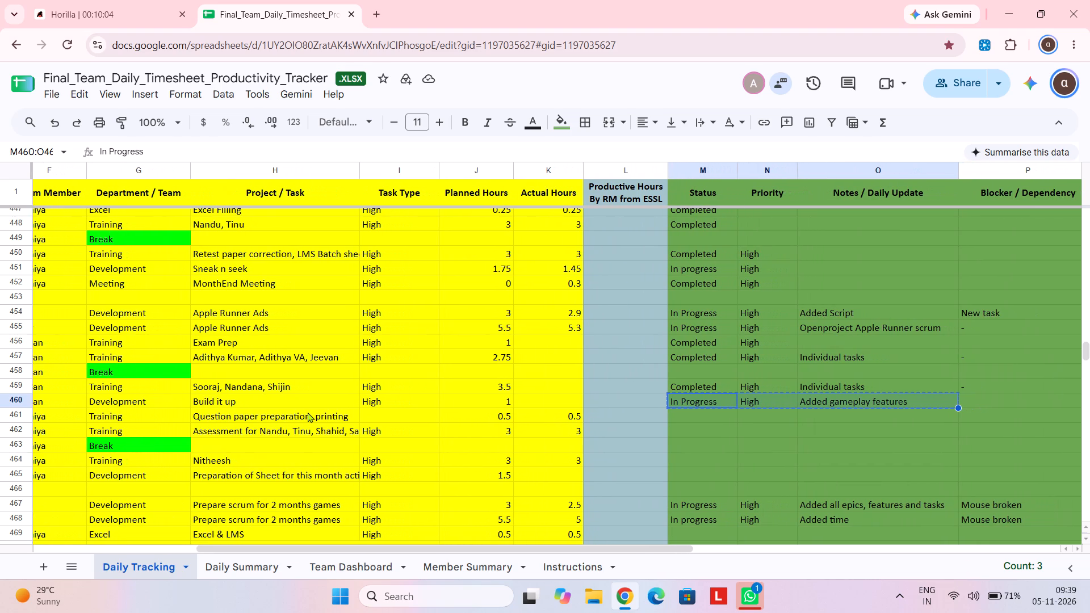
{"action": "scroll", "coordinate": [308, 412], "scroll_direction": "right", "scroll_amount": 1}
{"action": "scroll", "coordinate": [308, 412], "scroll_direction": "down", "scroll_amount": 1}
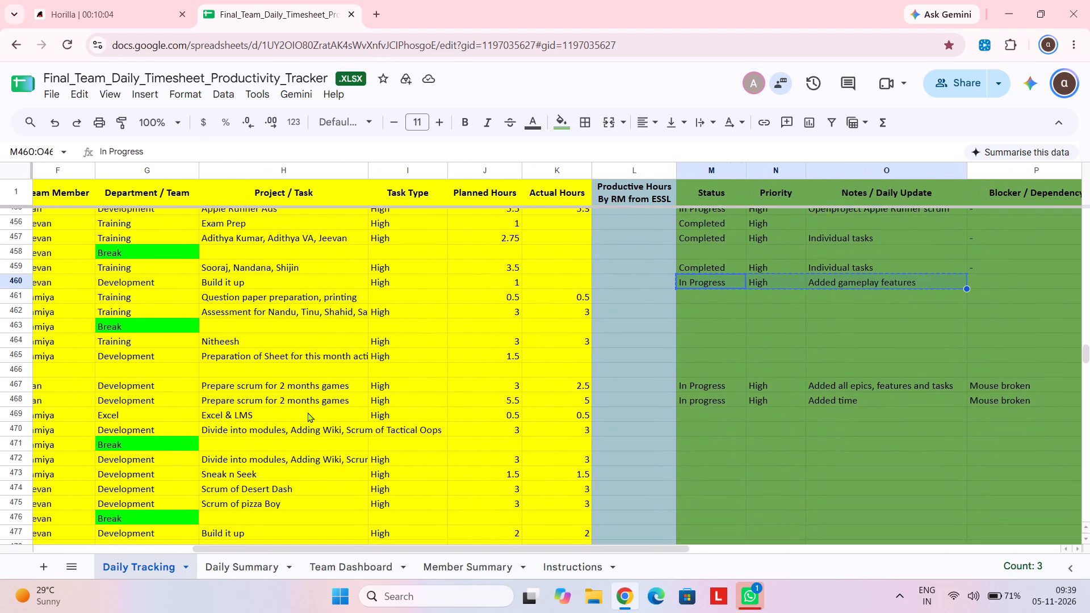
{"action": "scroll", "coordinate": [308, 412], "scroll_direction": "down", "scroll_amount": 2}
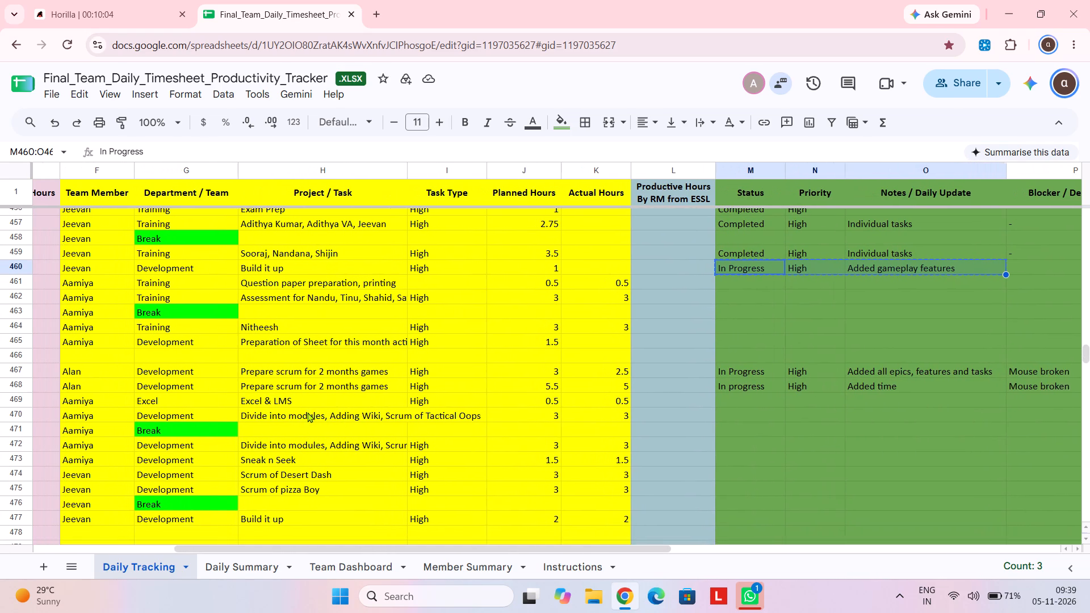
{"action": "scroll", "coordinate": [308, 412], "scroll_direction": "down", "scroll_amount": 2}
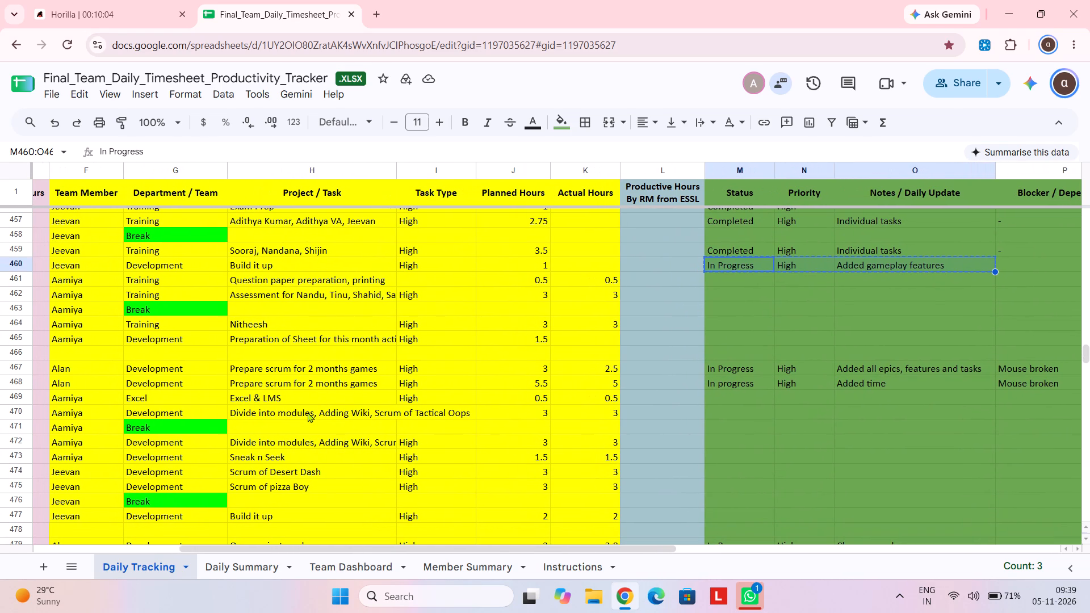
Copy the Status through Blocker entries (Completed, High, -, -) from Jeevan's QP Prep row 444.
{"action": "scroll", "coordinate": [308, 405], "scroll_direction": "up", "scroll_amount": 1}
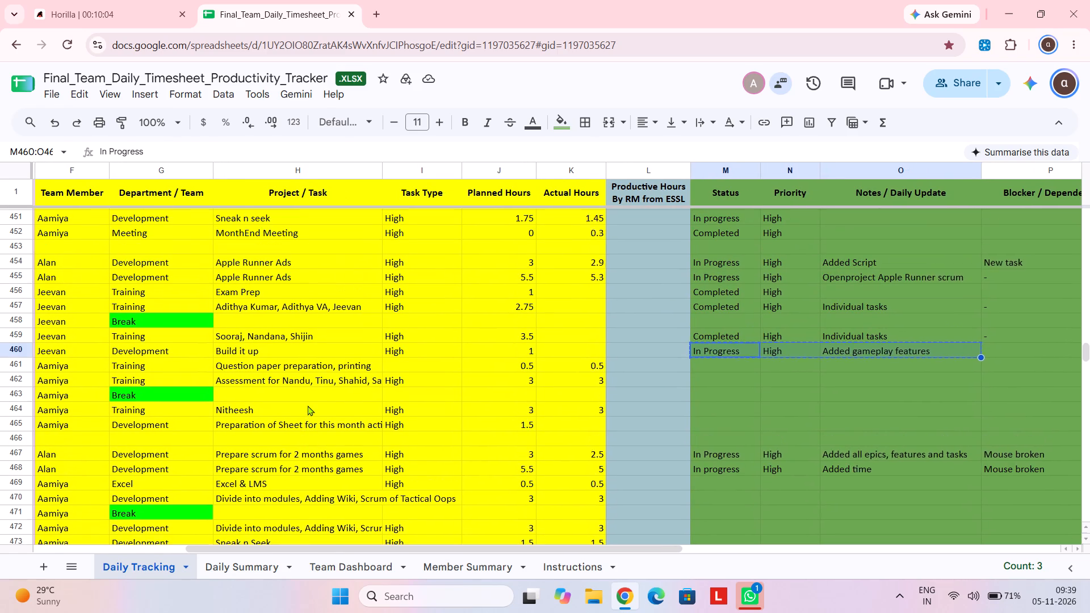
{"action": "scroll", "coordinate": [308, 405], "scroll_direction": "up", "scroll_amount": 3}
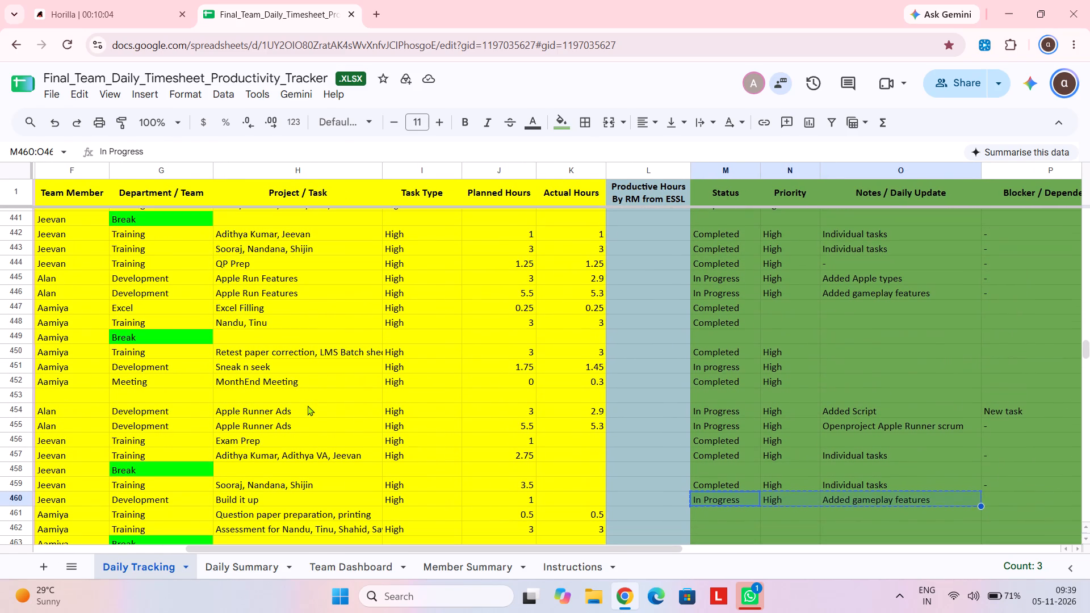
{"action": "scroll", "coordinate": [308, 405], "scroll_direction": "up", "scroll_amount": 2}
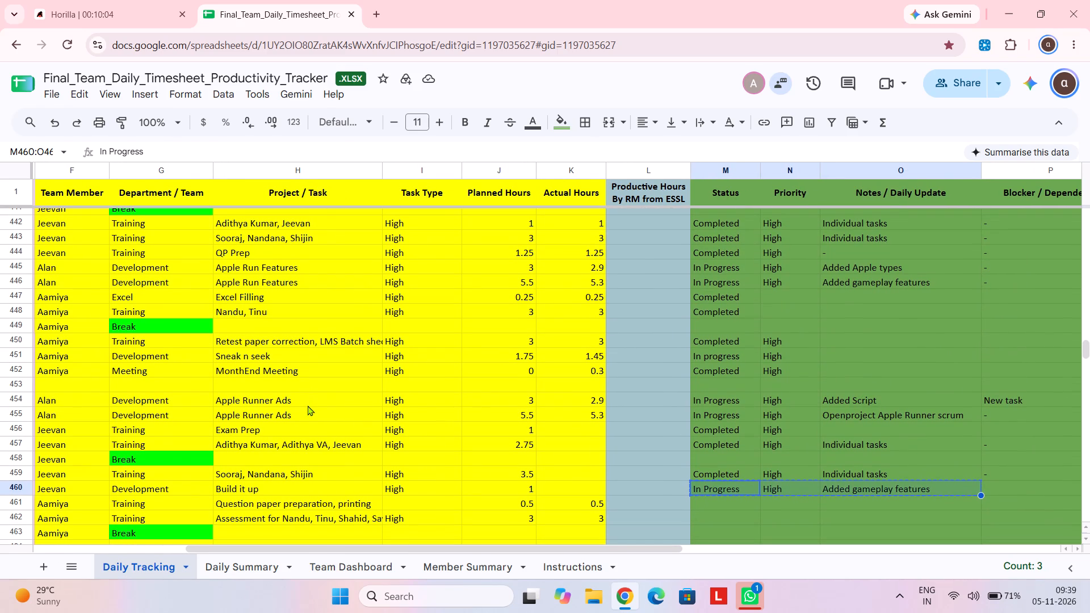
{"action": "scroll", "coordinate": [308, 405], "scroll_direction": "up", "scroll_amount": 1}
{"action": "left_click_drag", "start_coordinate": [718, 252], "coordinate": [1012, 252]}
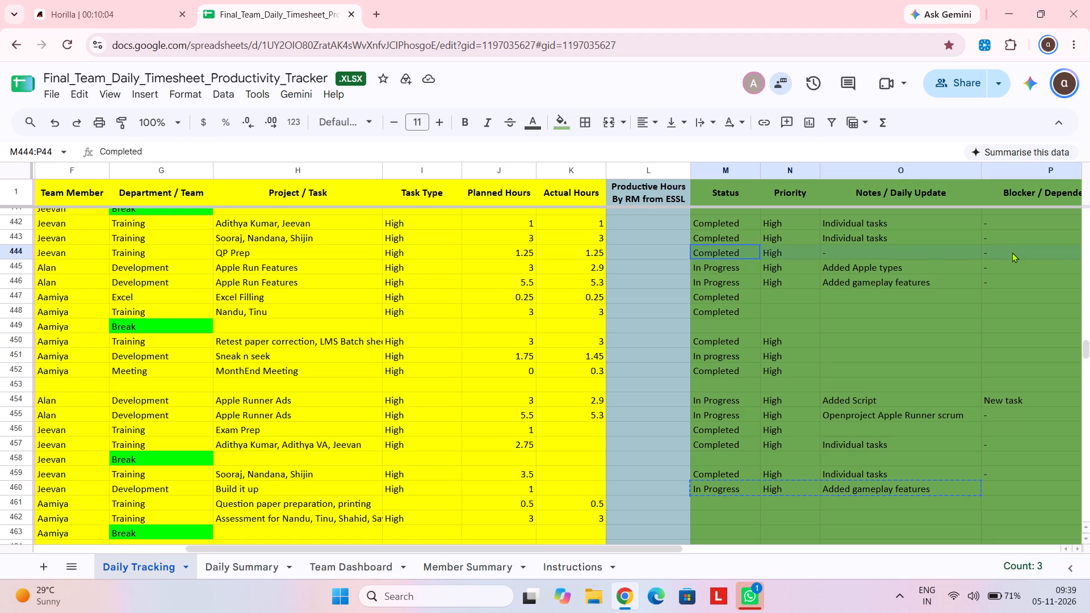
{"action": "left_click_drag", "start_coordinate": [1012, 252], "coordinate": [1069, 267]}
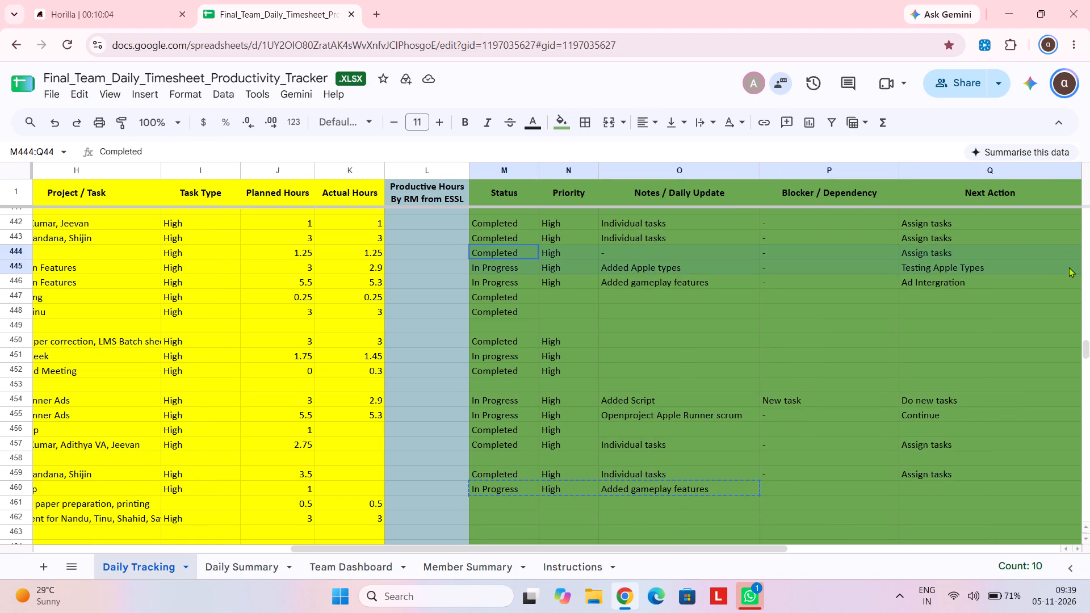
{"action": "left_click_drag", "start_coordinate": [1069, 267], "coordinate": [1075, 258]}
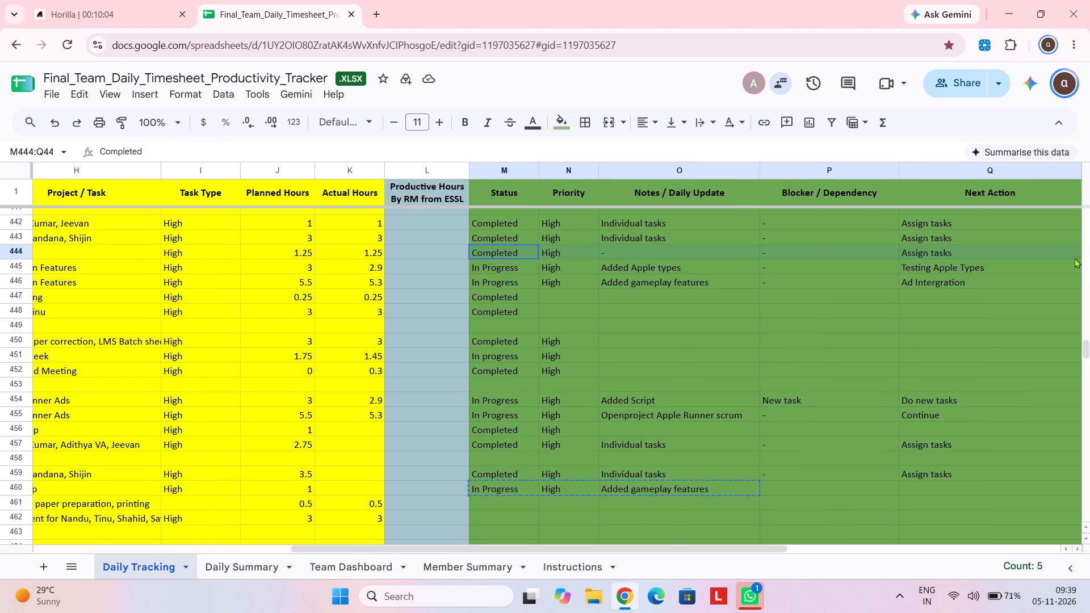
{"action": "left_click_drag", "start_coordinate": [1075, 258], "coordinate": [1059, 256]}
{"action": "left_click_drag", "start_coordinate": [1059, 256], "coordinate": [916, 242]}
{"action": "left_click_drag", "start_coordinate": [859, 237], "coordinate": [616, 237]}
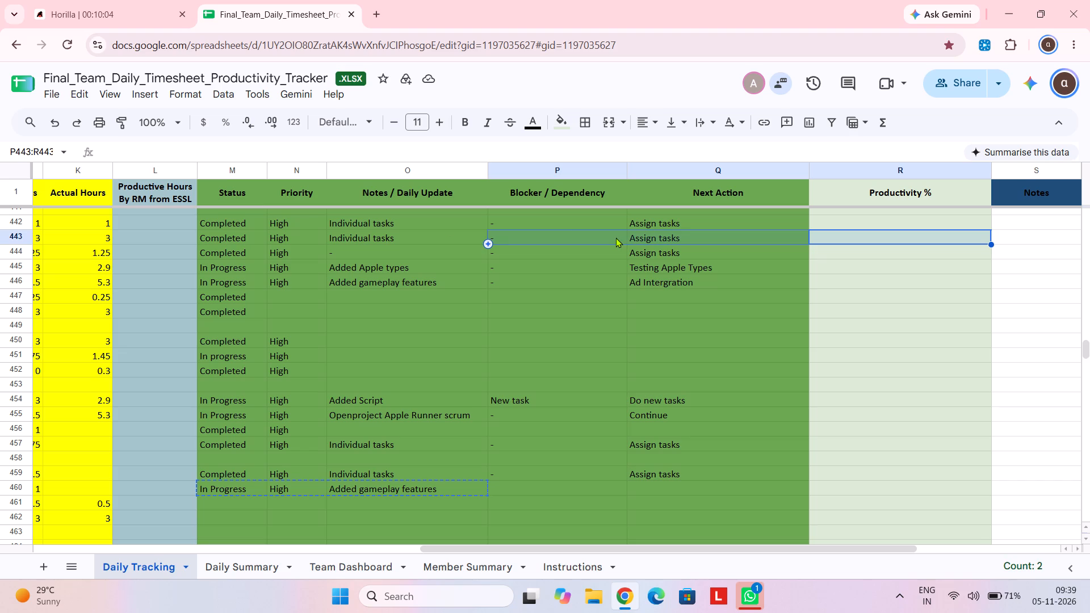
{"action": "left_click_drag", "start_coordinate": [224, 252], "coordinate": [509, 254]}
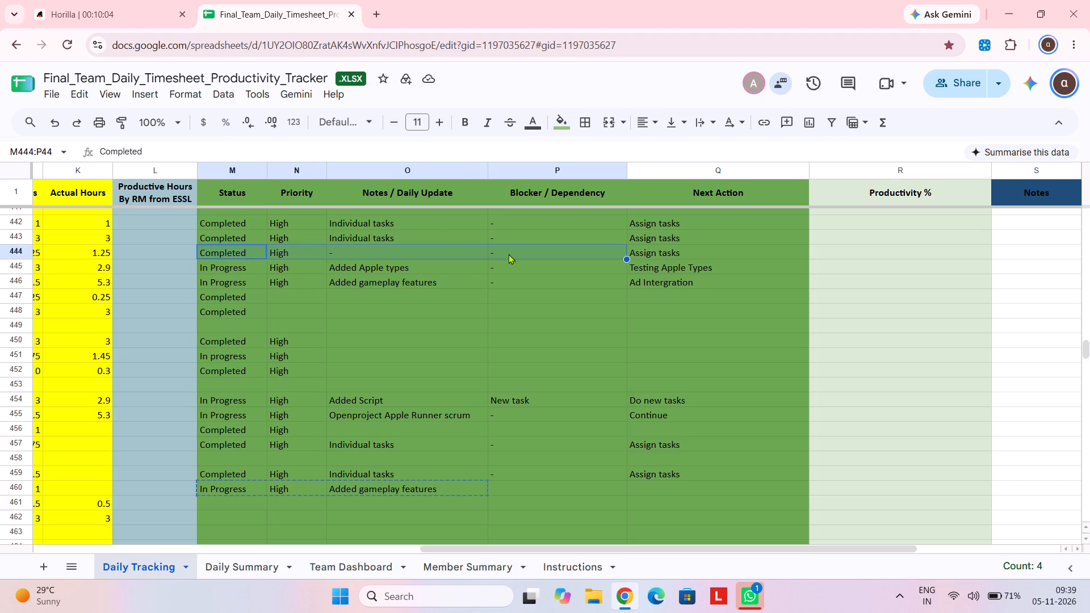
{"action": "key", "text": "ctrl+c"}
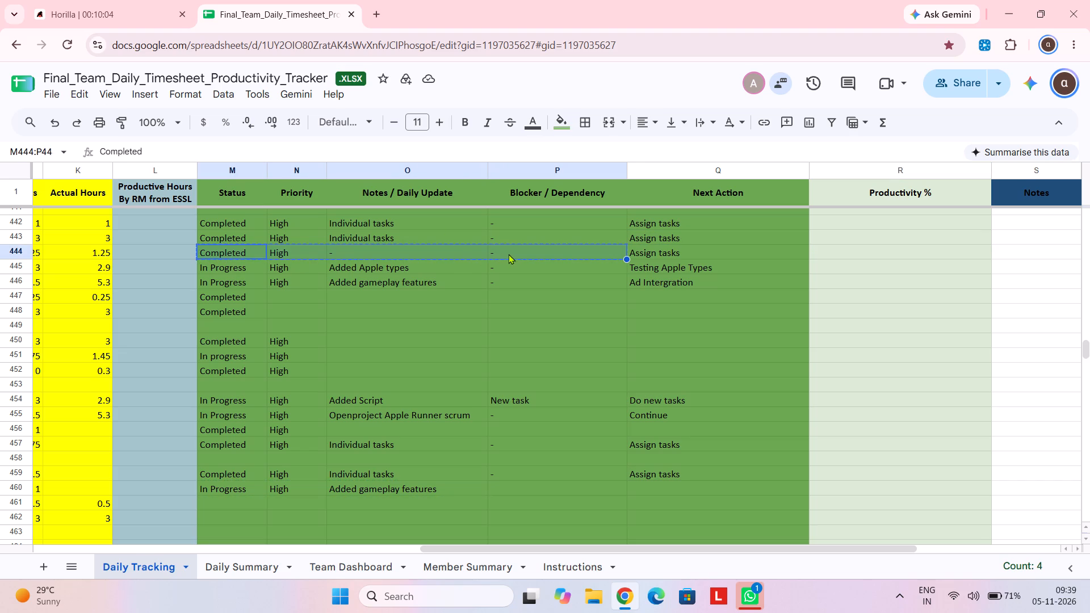
Paste the copied Completed, High, - and - entries into Jeevan's Scrum of Desert Dash row 474 and Scrum of pizza Boy row 475.
{"action": "scroll", "coordinate": [85, 306], "scroll_direction": "right", "scroll_amount": 1}
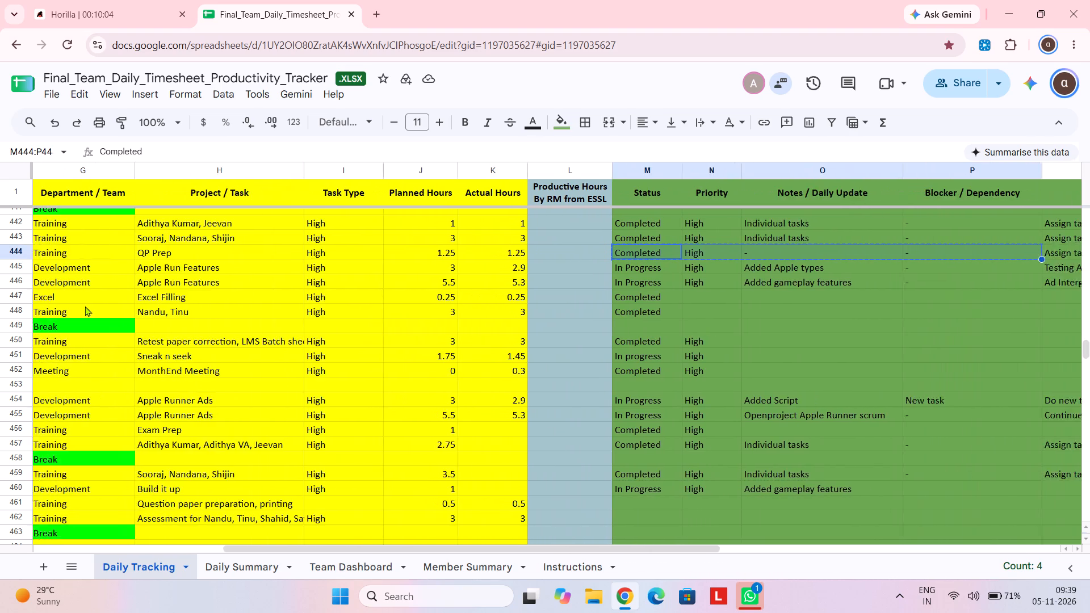
{"action": "scroll", "coordinate": [85, 306], "scroll_direction": "right", "scroll_amount": 2}
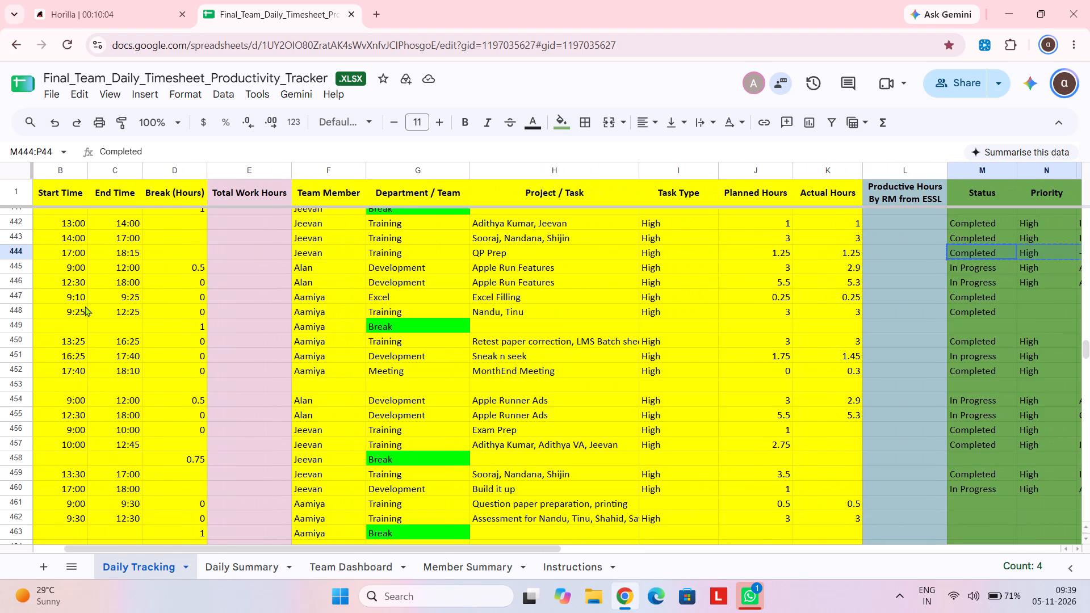
{"action": "scroll", "coordinate": [85, 306], "scroll_direction": "right", "scroll_amount": 2}
{"action": "scroll", "coordinate": [85, 306], "scroll_direction": "left", "scroll_amount": 1}
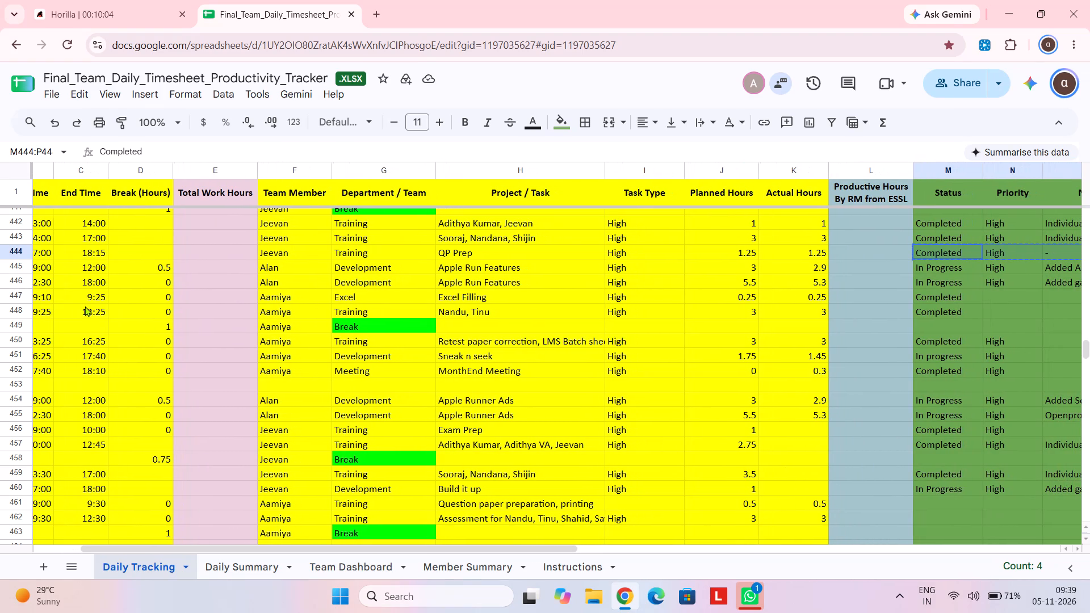
{"action": "scroll", "coordinate": [85, 306], "scroll_direction": "left", "scroll_amount": 2}
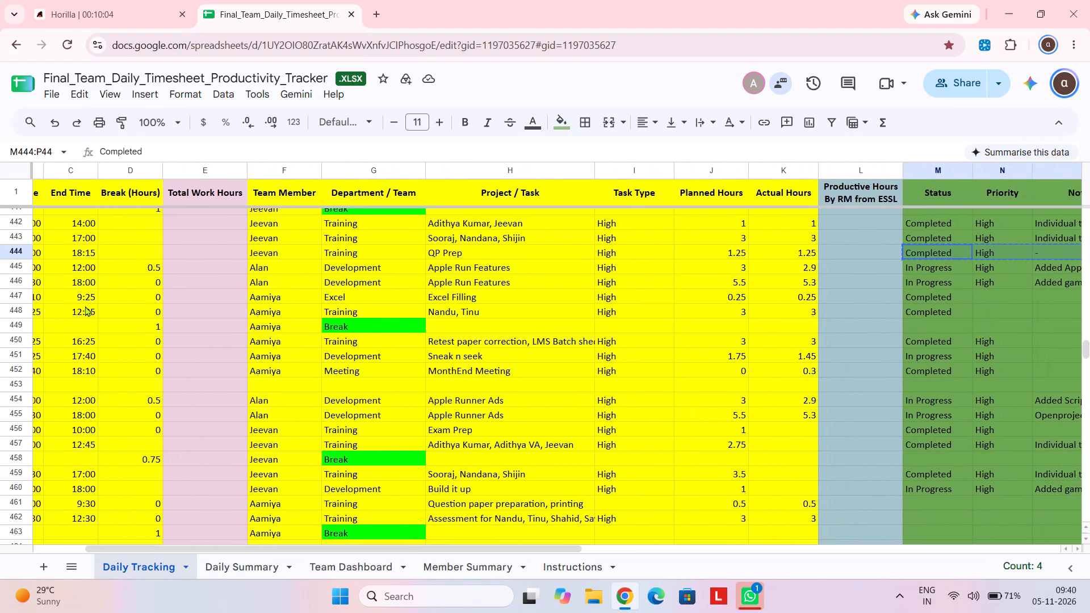
{"action": "scroll", "coordinate": [85, 306], "scroll_direction": "left", "scroll_amount": 2}
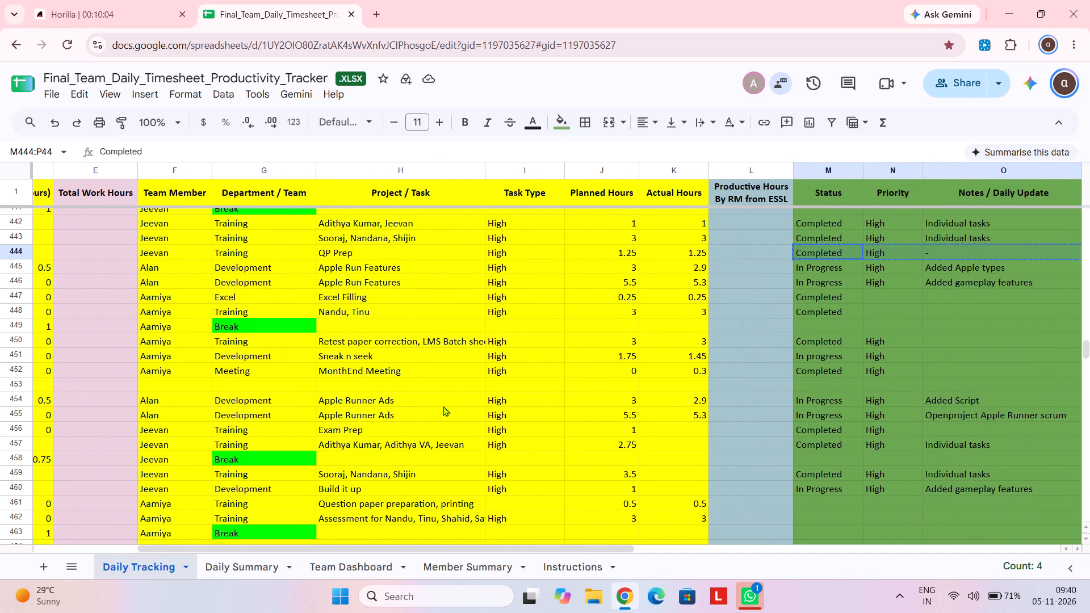
{"action": "scroll", "coordinate": [443, 406], "scroll_direction": "up", "scroll_amount": 4}
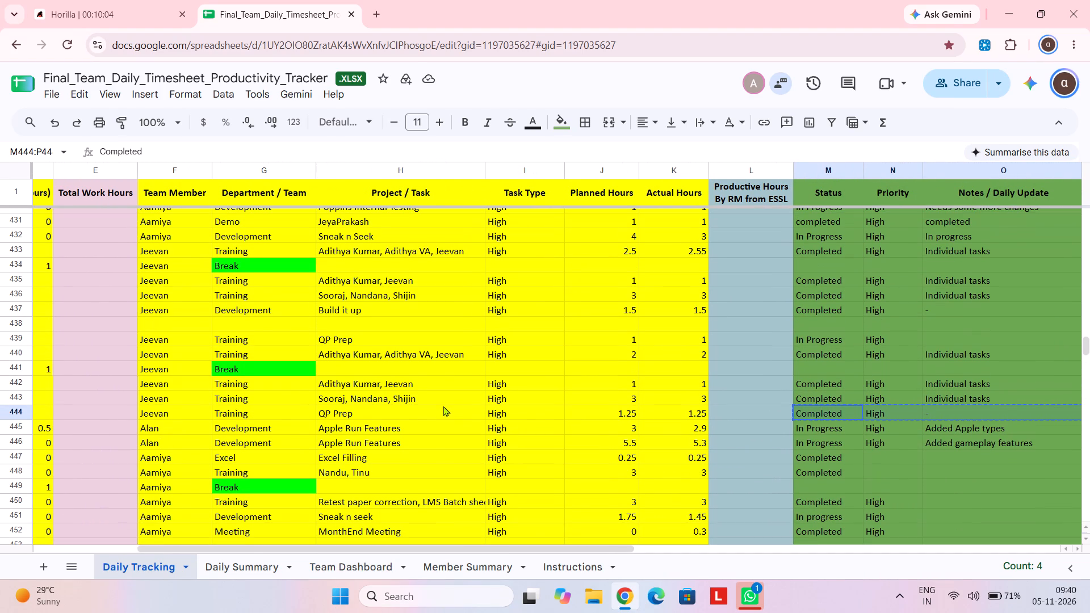
{"action": "scroll", "coordinate": [443, 406], "scroll_direction": "left", "scroll_amount": 4}
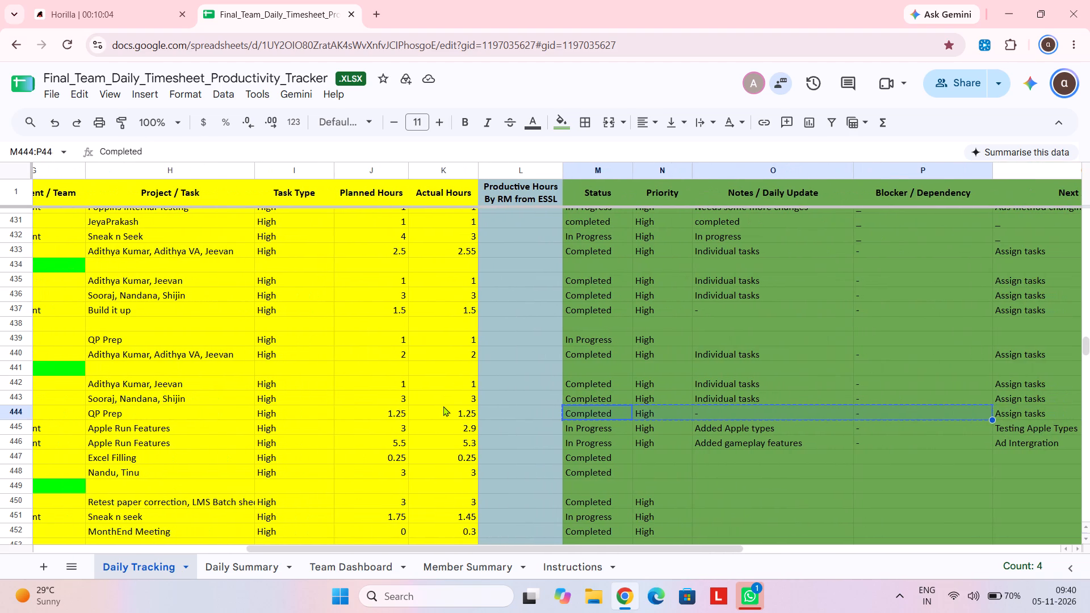
{"action": "scroll", "coordinate": [443, 406], "scroll_direction": "left", "scroll_amount": 1}
{"action": "scroll", "coordinate": [443, 406], "scroll_direction": "down", "scroll_amount": 1}
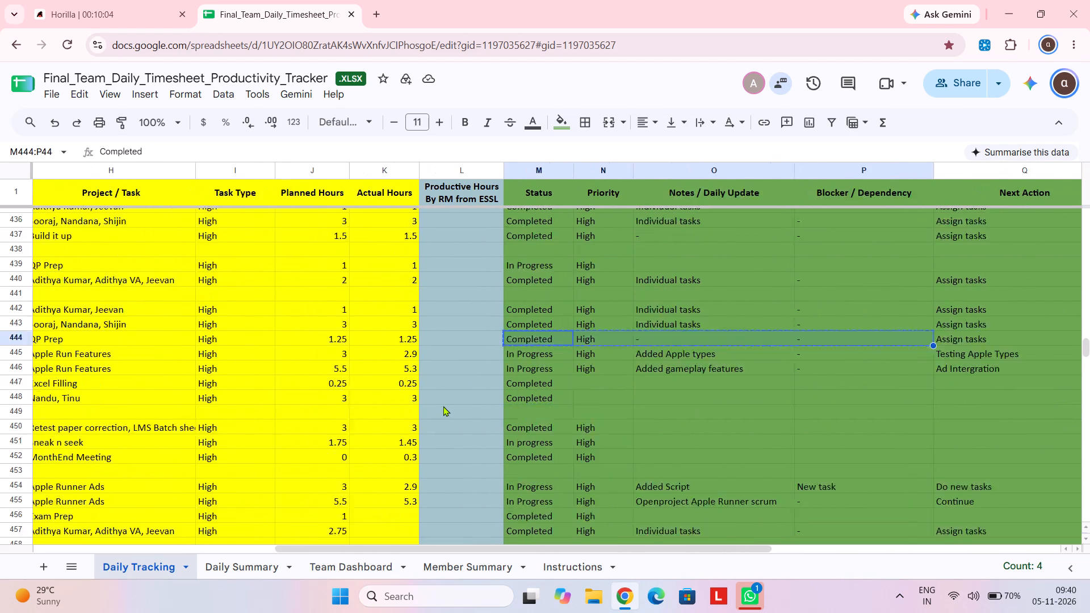
{"action": "scroll", "coordinate": [443, 406], "scroll_direction": "down", "scroll_amount": 3}
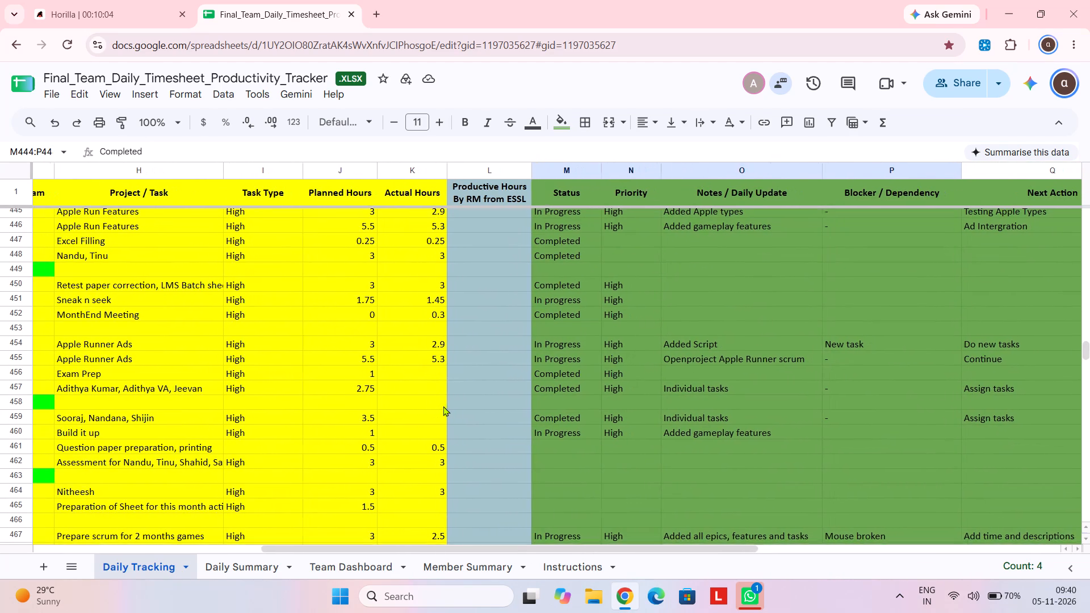
{"action": "scroll", "coordinate": [443, 406], "scroll_direction": "down", "scroll_amount": 2}
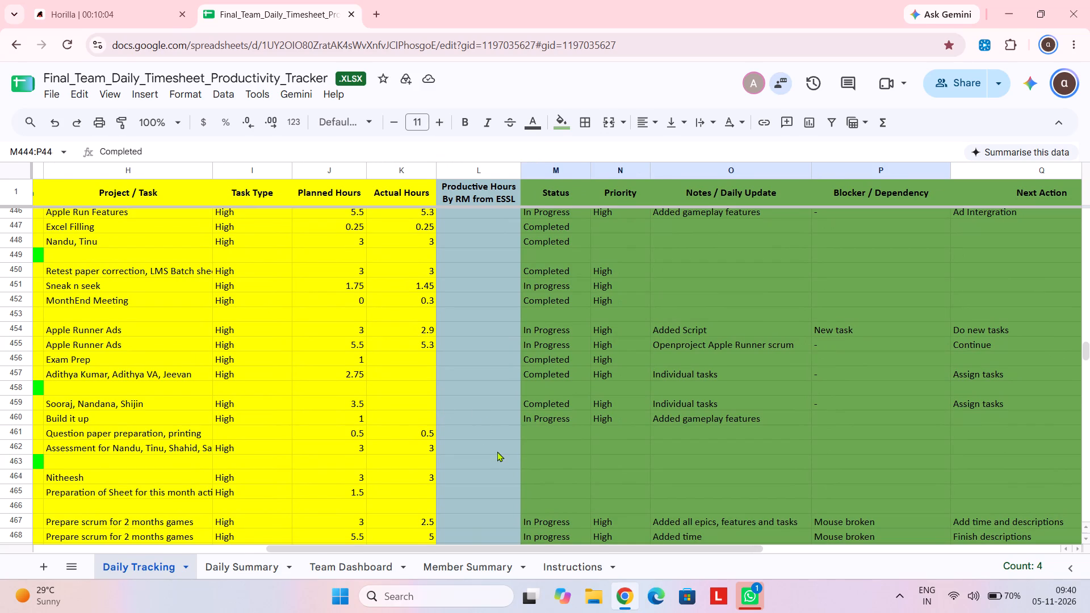
{"action": "left_click_drag", "start_coordinate": [497, 451], "coordinate": [544, 442]}
{"action": "left_click", "coordinate": [544, 442]}
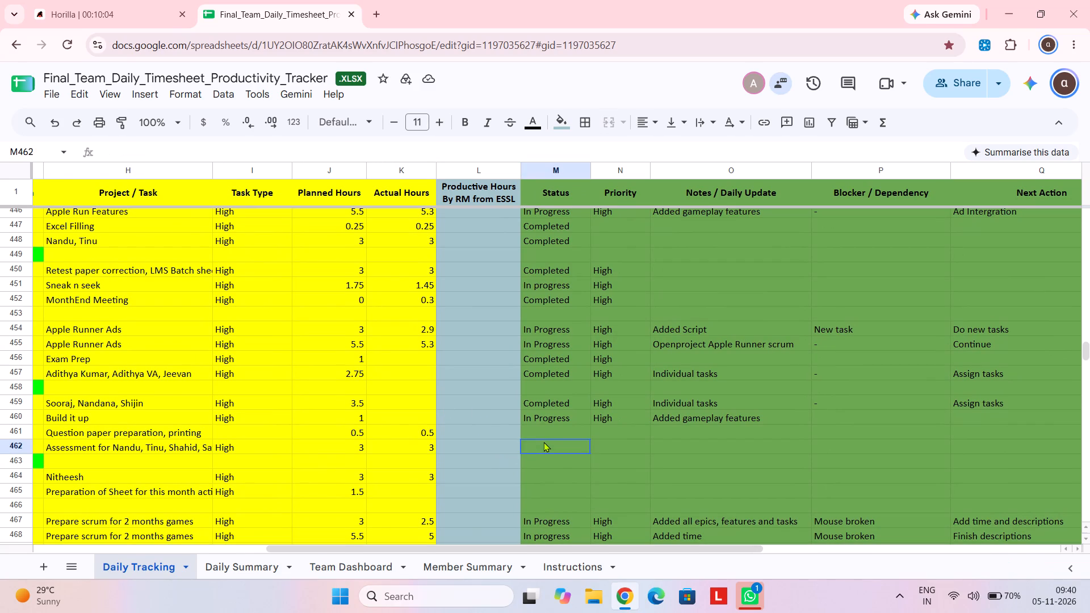
{"action": "scroll", "coordinate": [544, 442], "scroll_direction": "down", "scroll_amount": 1}
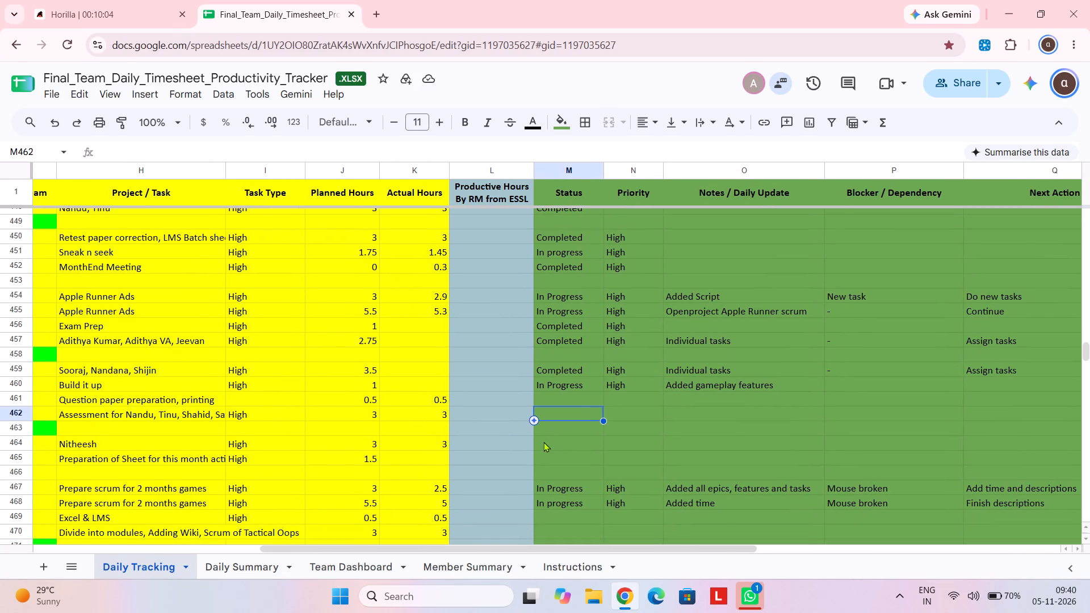
{"action": "scroll", "coordinate": [544, 442], "scroll_direction": "down", "scroll_amount": 1}
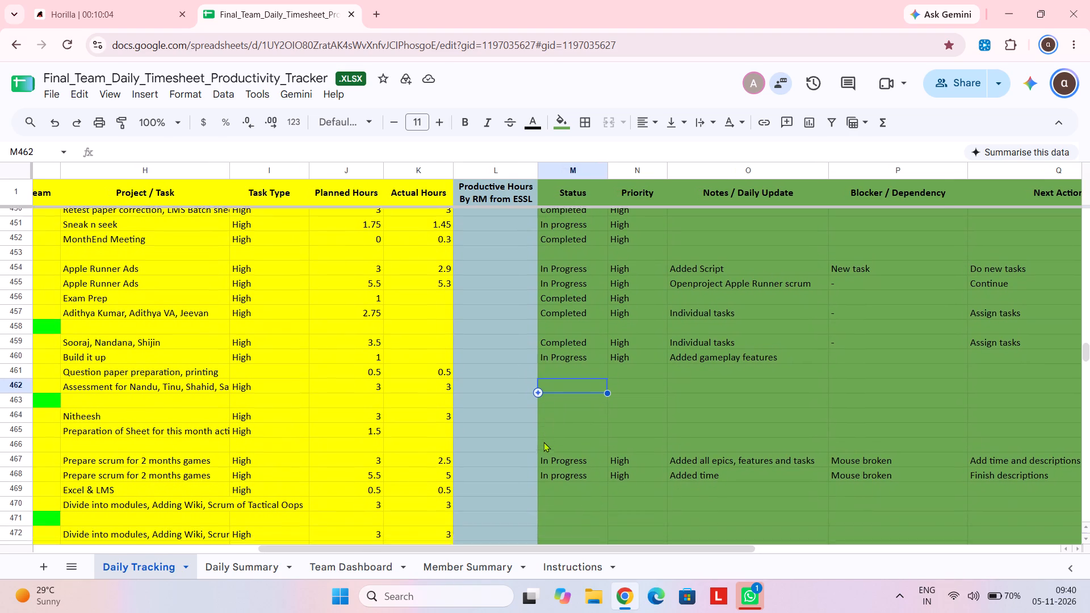
{"action": "scroll", "coordinate": [544, 442], "scroll_direction": "down", "scroll_amount": 2}
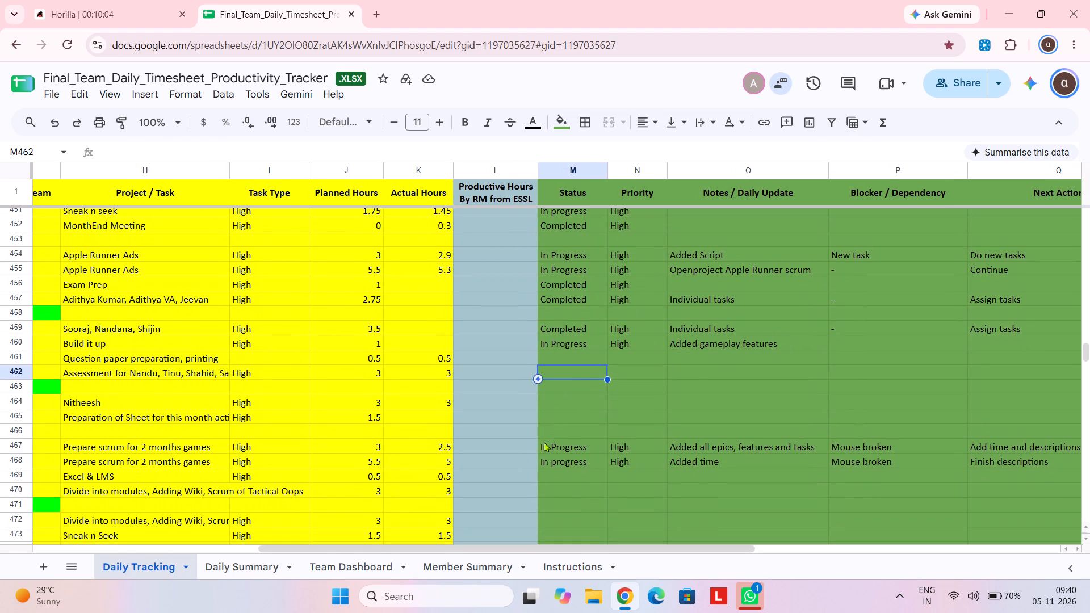
{"action": "scroll", "coordinate": [544, 442], "scroll_direction": "down", "scroll_amount": 1}
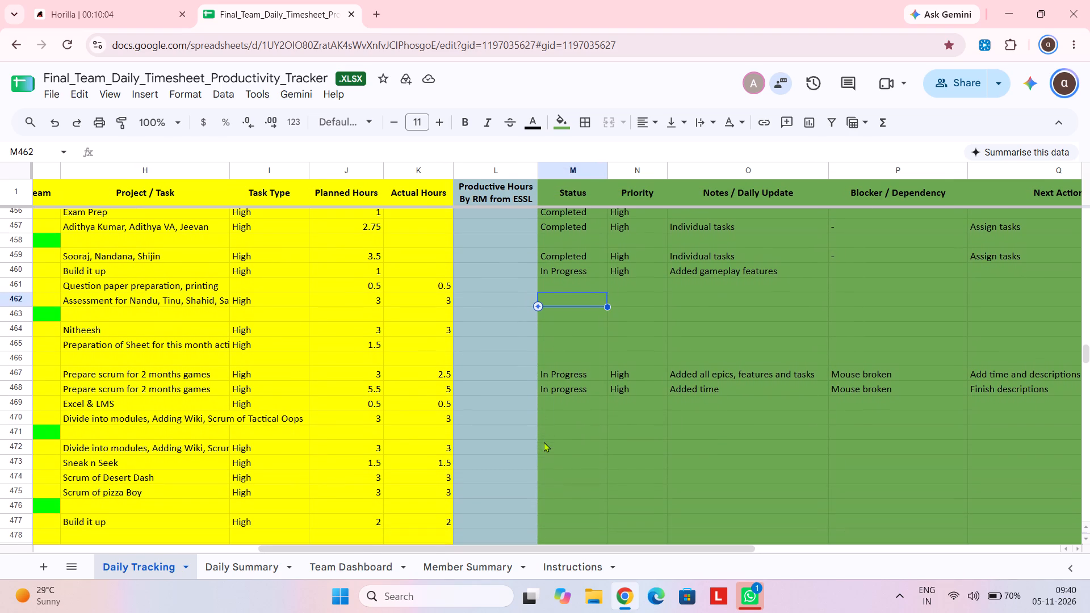
{"action": "scroll", "coordinate": [544, 442], "scroll_direction": "left", "scroll_amount": 1}
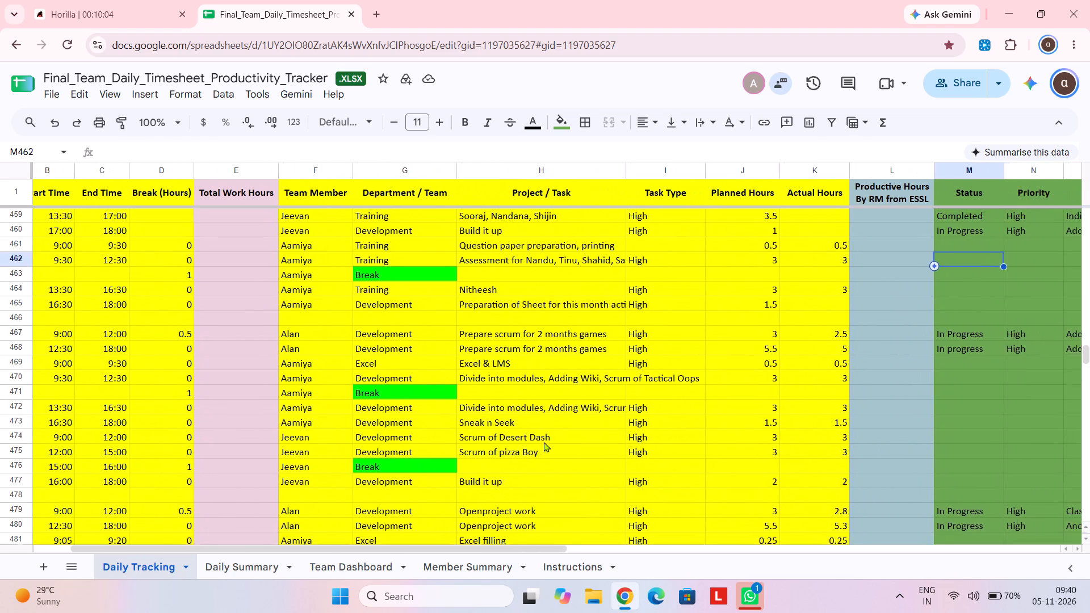
{"action": "scroll", "coordinate": [544, 442], "scroll_direction": "left", "scroll_amount": 2}
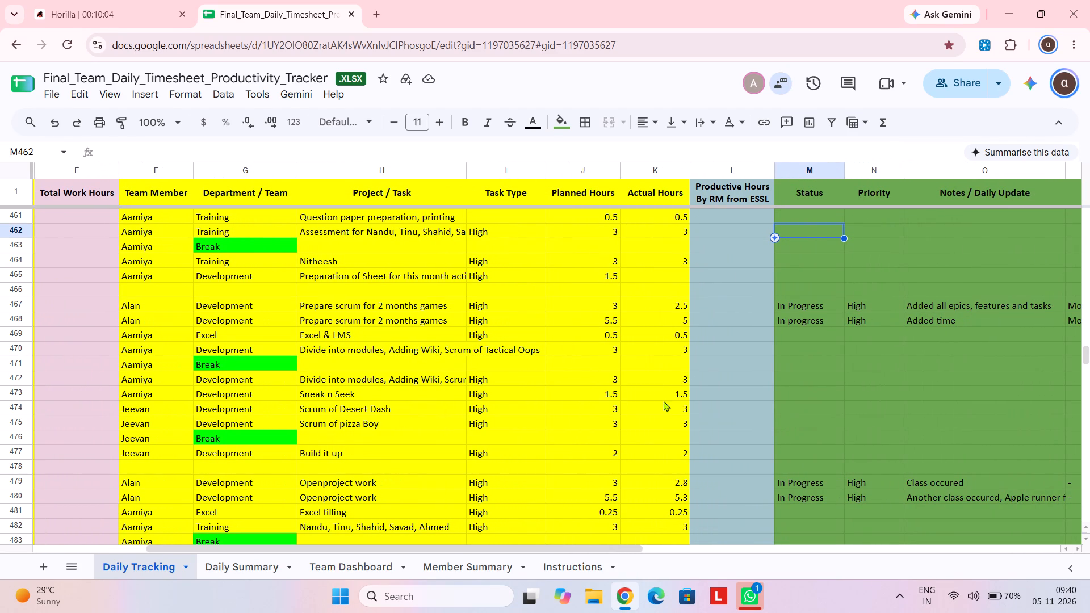
{"action": "left_click", "coordinate": [803, 402]}
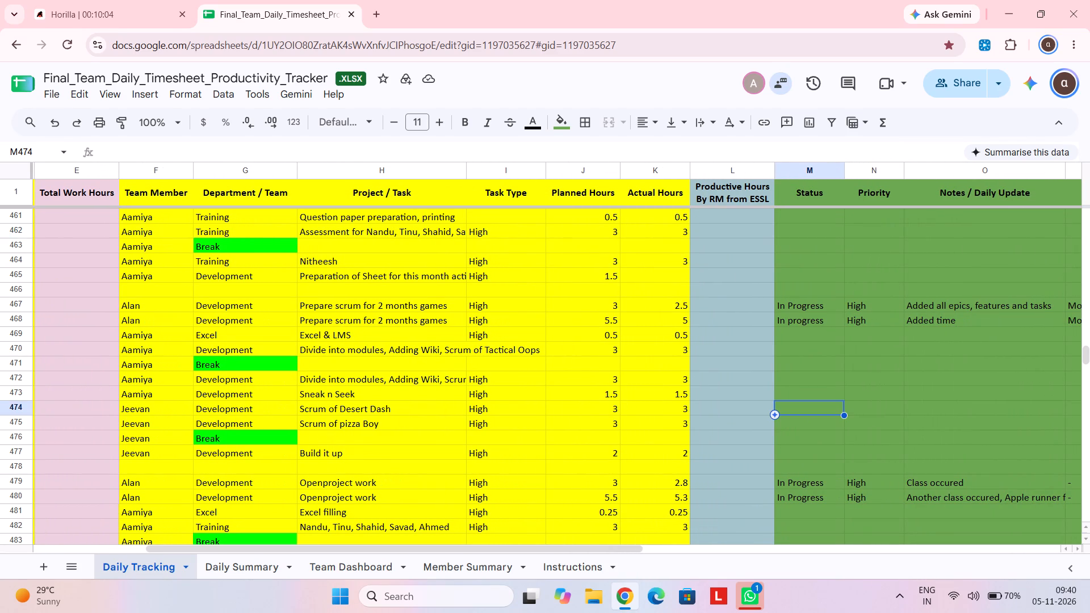
{"action": "key", "text": "ctrl+v"}
{"action": "left_click", "coordinate": [807, 422]}
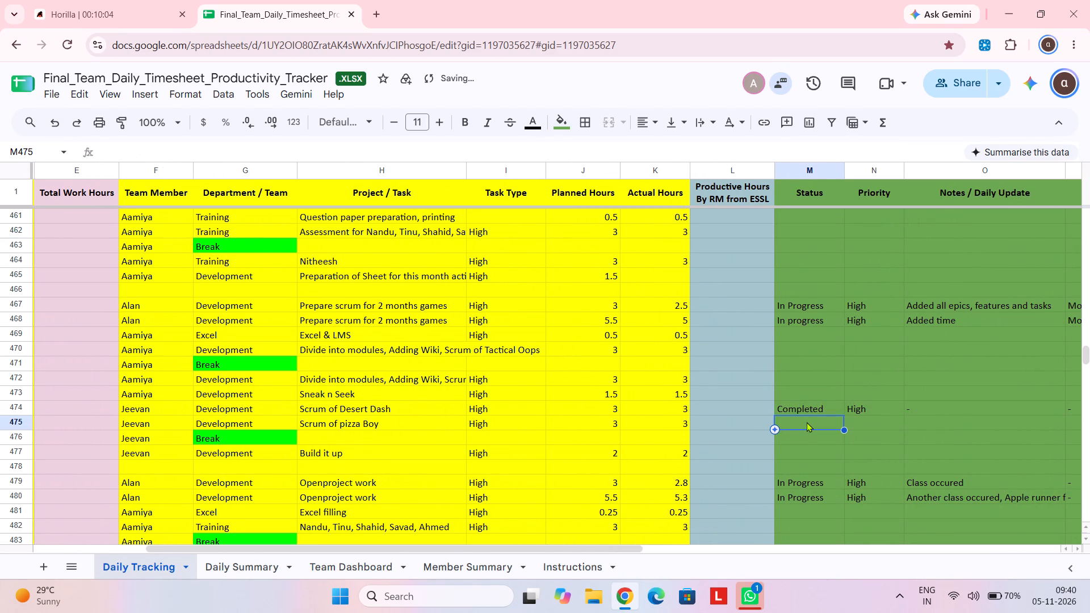
{"action": "key", "text": "ctrl+v"}
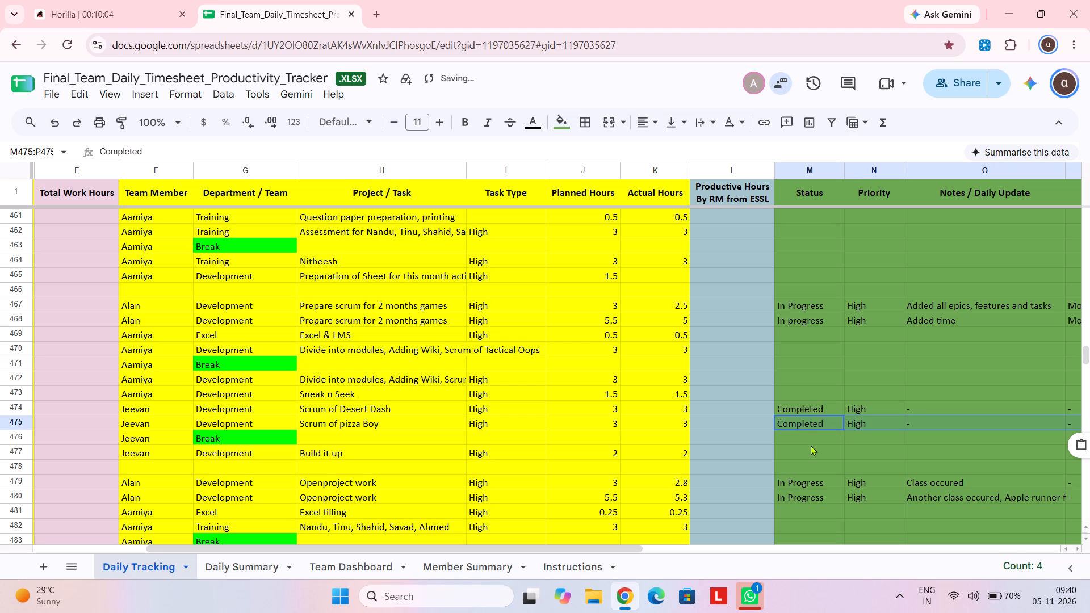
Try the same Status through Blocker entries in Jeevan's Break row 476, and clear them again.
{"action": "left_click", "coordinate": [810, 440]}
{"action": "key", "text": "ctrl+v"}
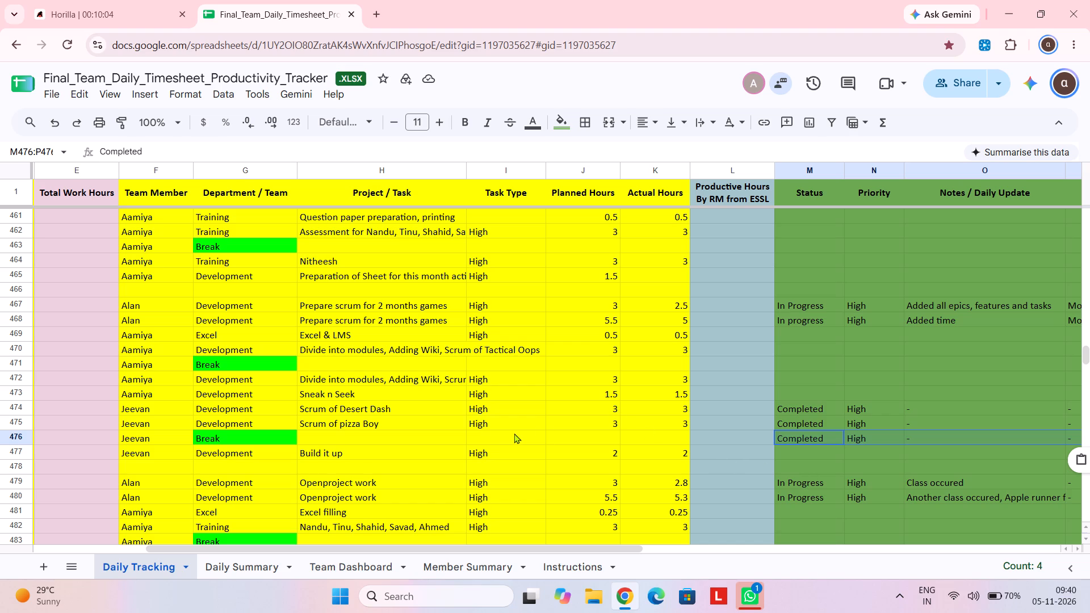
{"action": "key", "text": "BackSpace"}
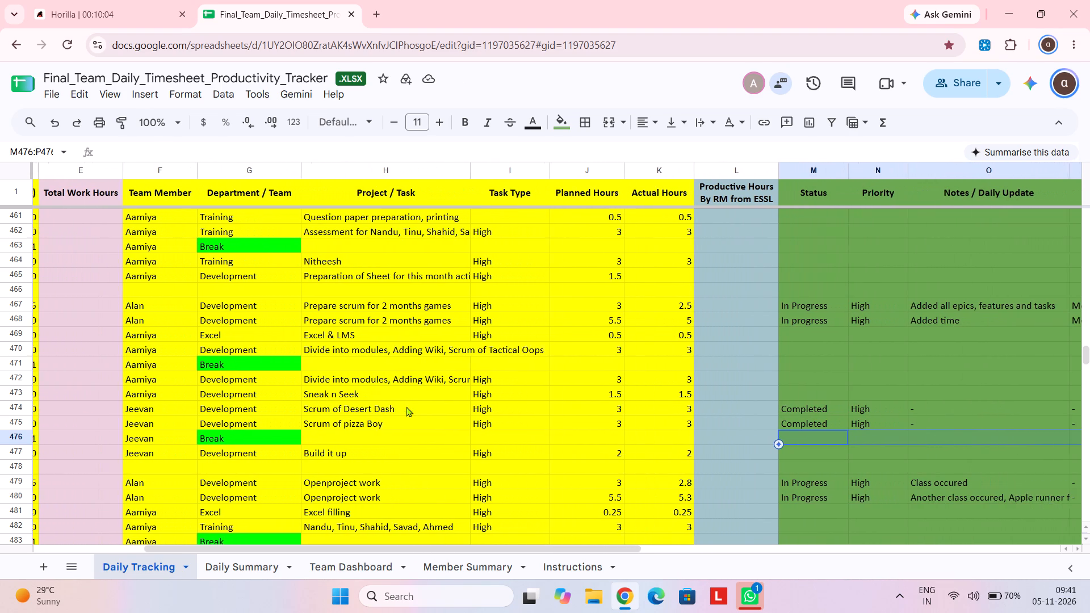
Paste the same Completed, High, - and - entries into Jeevan's Build it up row 477 and Scrum row 488.
{"action": "left_click", "coordinate": [808, 449]}
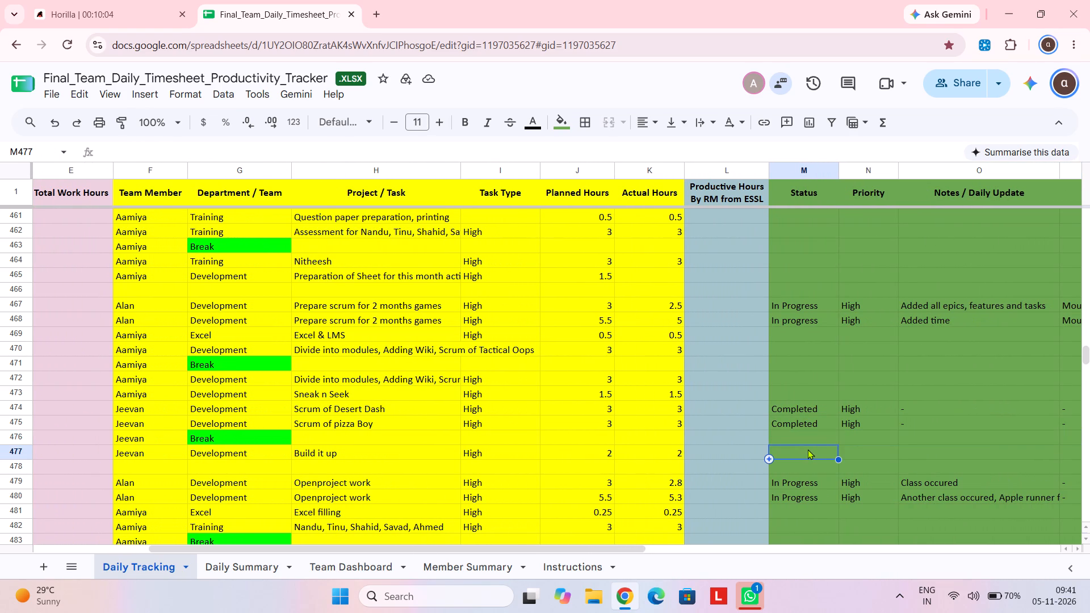
{"action": "key", "text": "ctrl+v"}
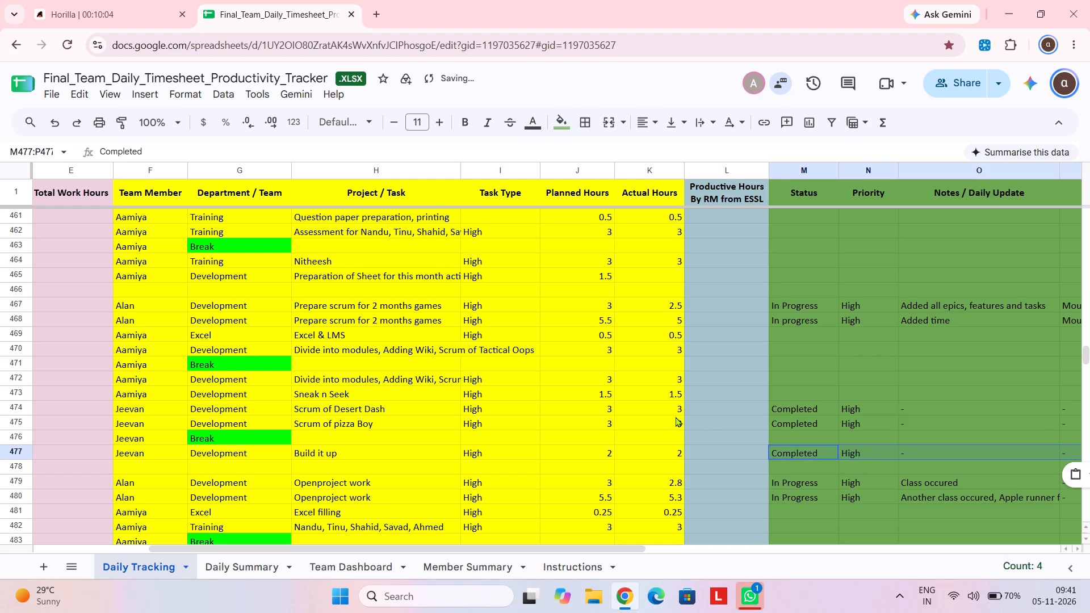
{"action": "scroll", "coordinate": [676, 417], "scroll_direction": "down", "scroll_amount": 3}
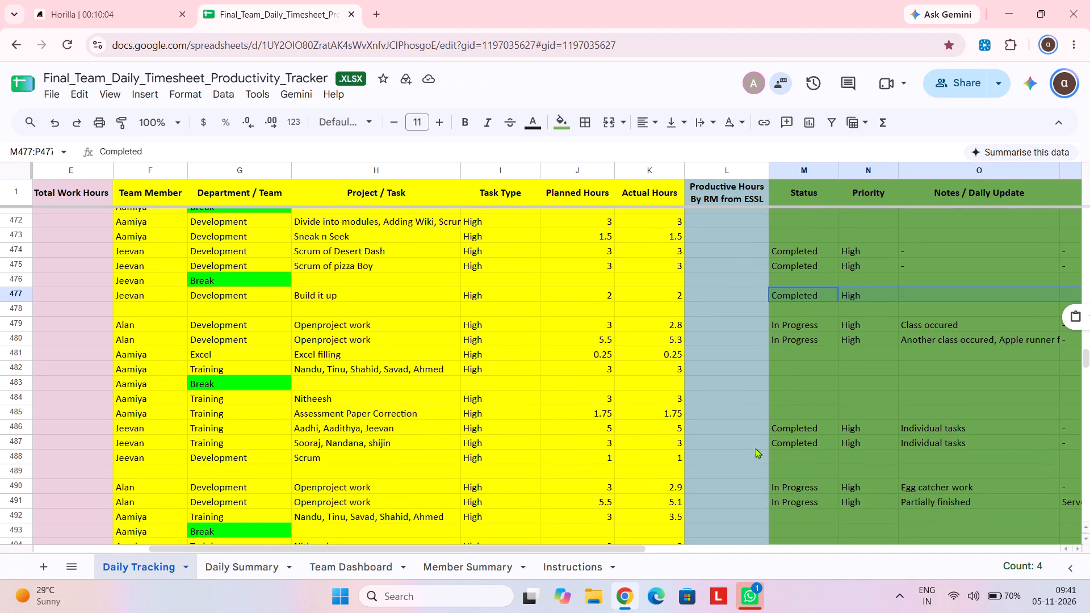
{"action": "left_click", "coordinate": [781, 454]}
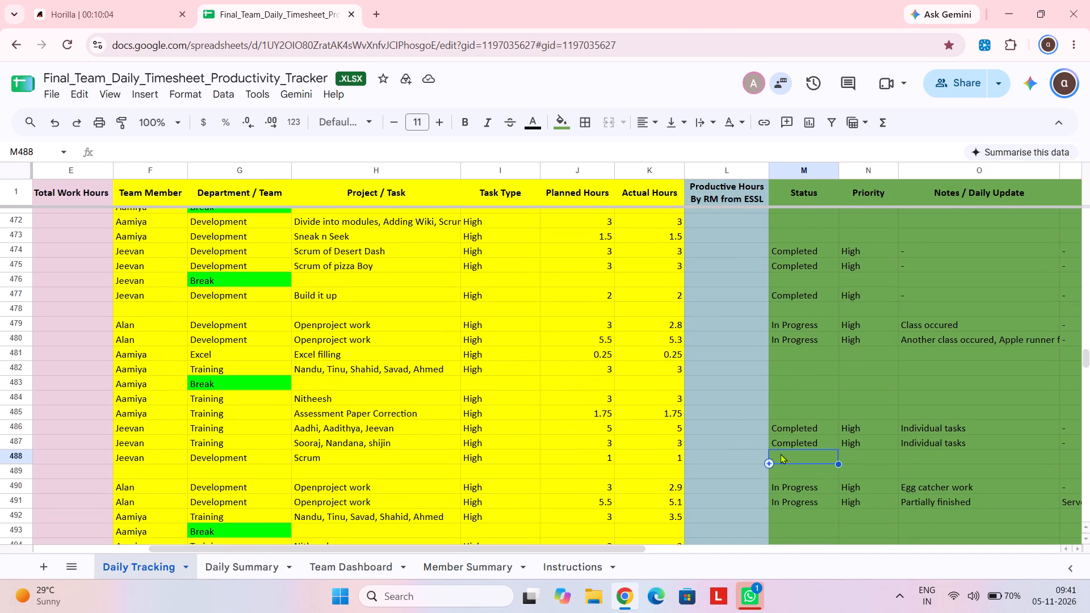
{"action": "key", "text": "ctrl+v"}
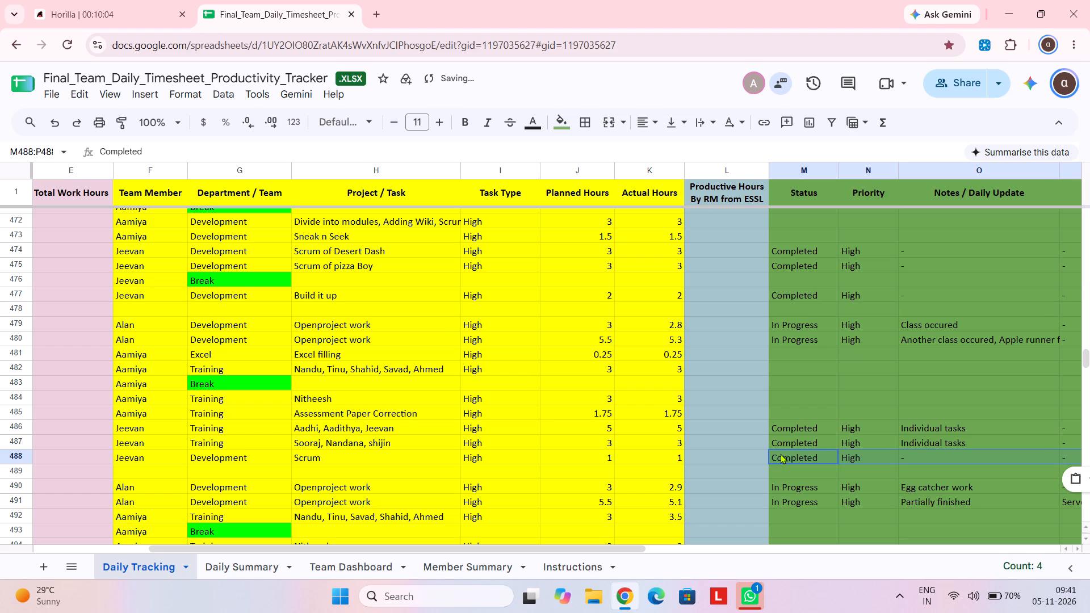
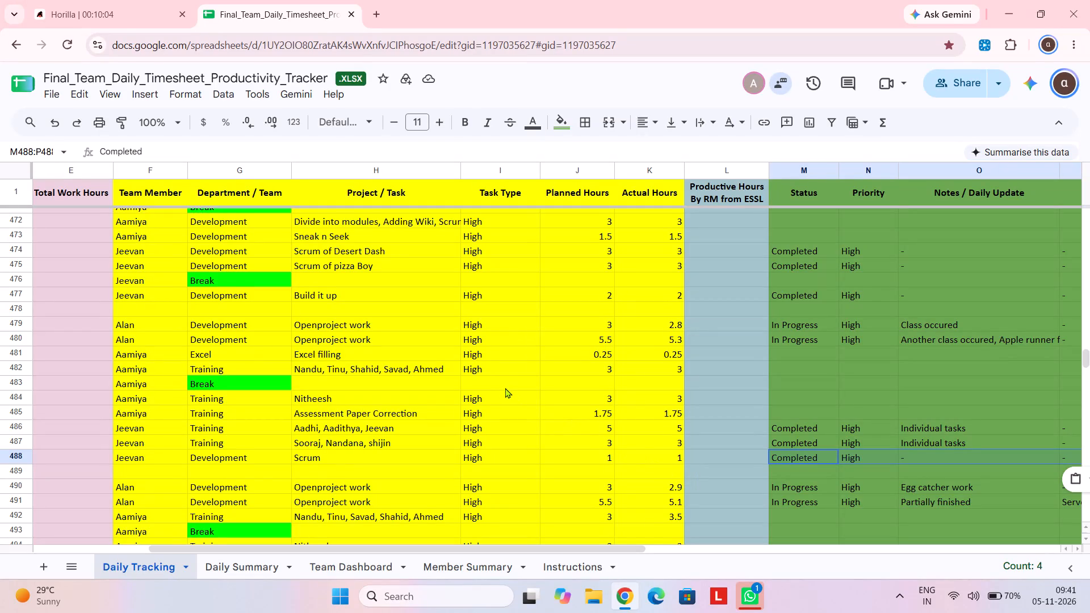
Paste the copied Completed, High, - and - entries into Jeevan's Build it up rows 498 and 503 and Excel Preparation row 500.
{"action": "scroll", "coordinate": [505, 388], "scroll_direction": "down", "scroll_amount": 4}
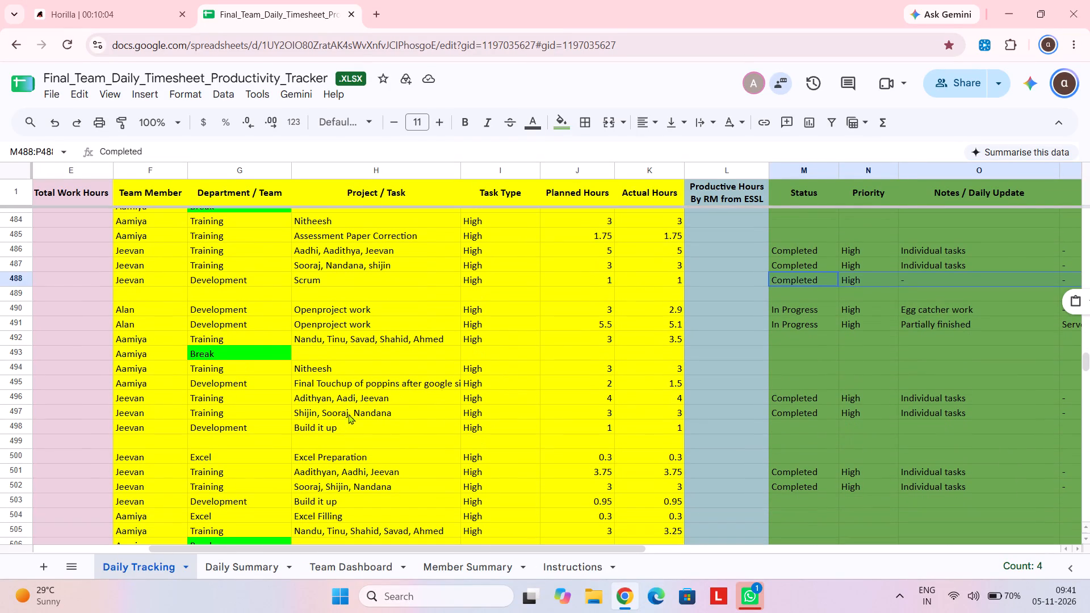
{"action": "left_click", "coordinate": [790, 431]}
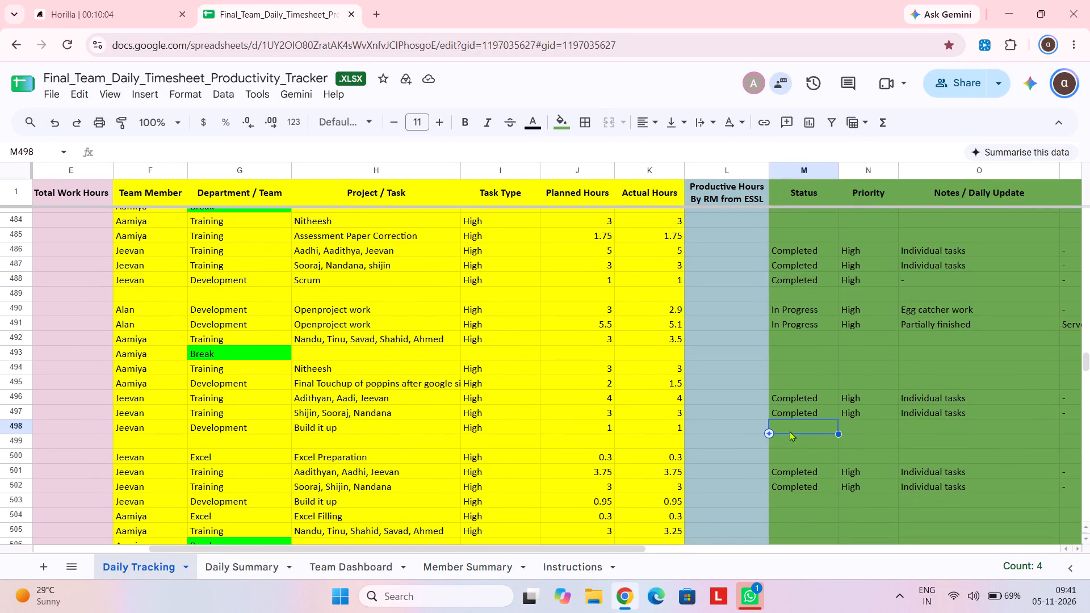
{"action": "key", "text": "ctrl+v"}
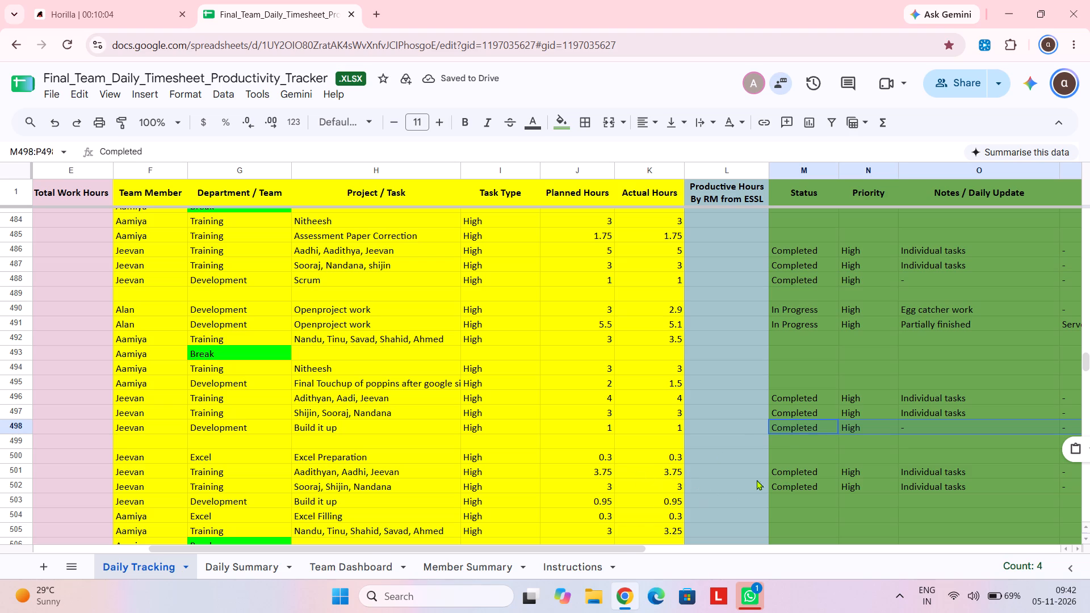
{"action": "left_click", "coordinate": [803, 447]}
{"action": "left_click", "coordinate": [803, 458]}
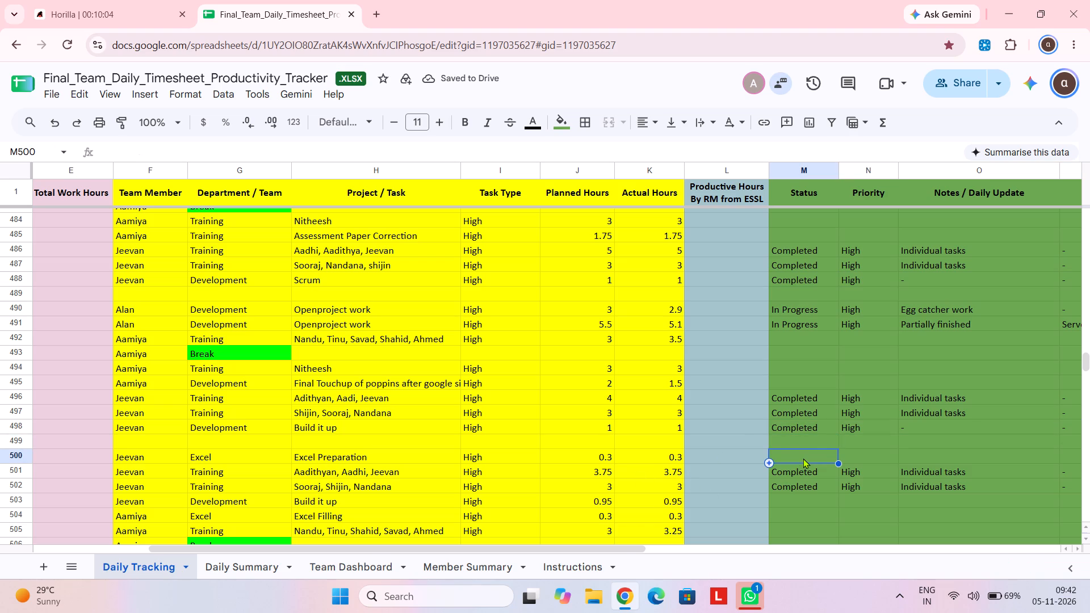
{"action": "key", "text": "ctrl+v"}
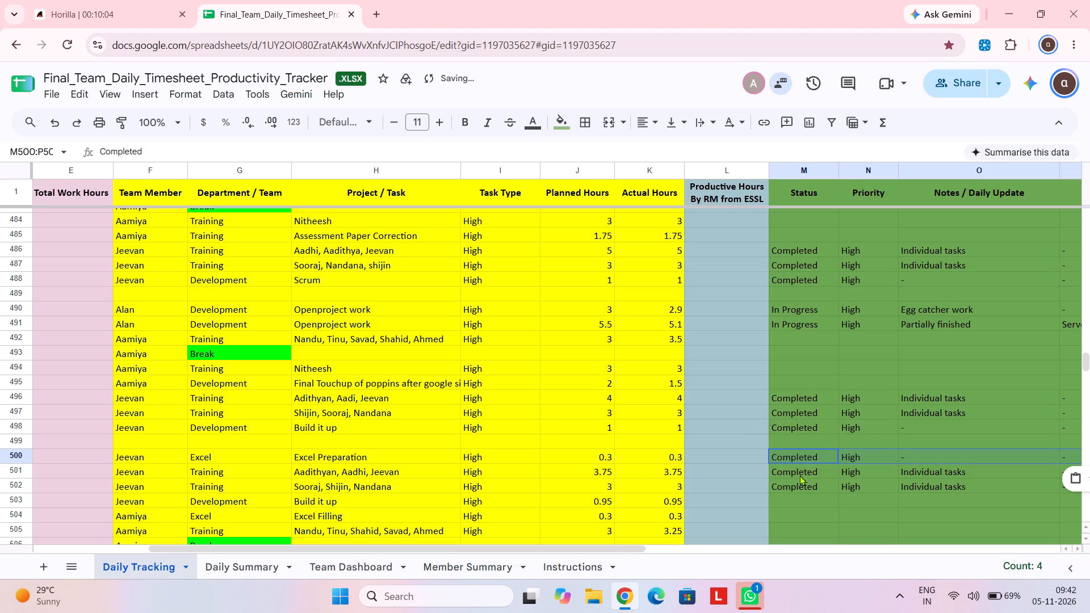
{"action": "left_click", "coordinate": [806, 503]}
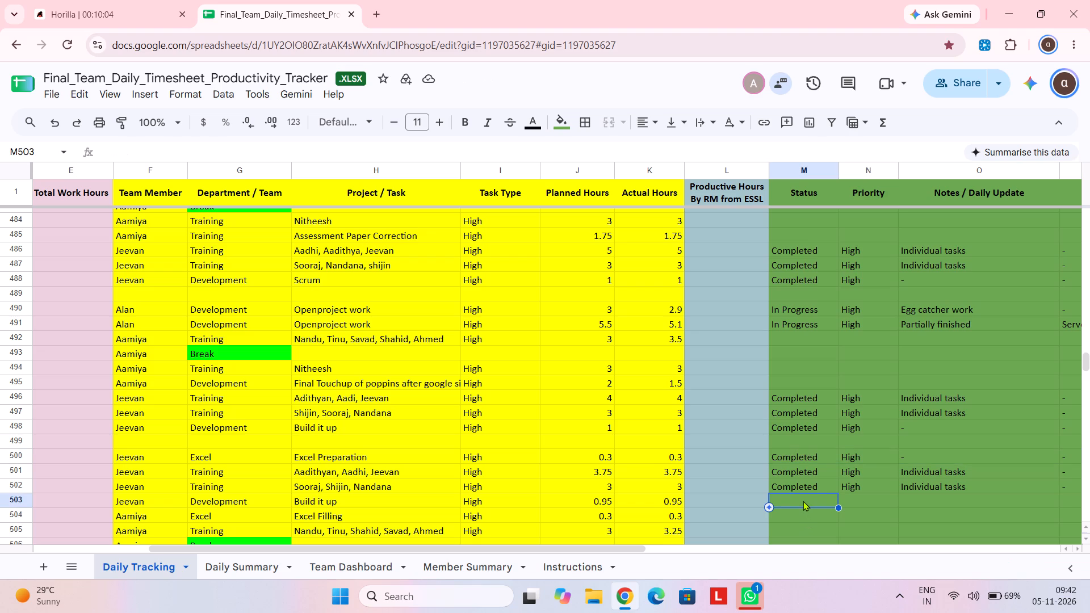
{"action": "key", "text": "ctrl+v"}
Paste the same Completed, High, - and - entries into Jeevan's 05-Nov-2026 Excel Preparation row 518.
{"action": "scroll", "coordinate": [803, 501], "scroll_direction": "down", "scroll_amount": 3}
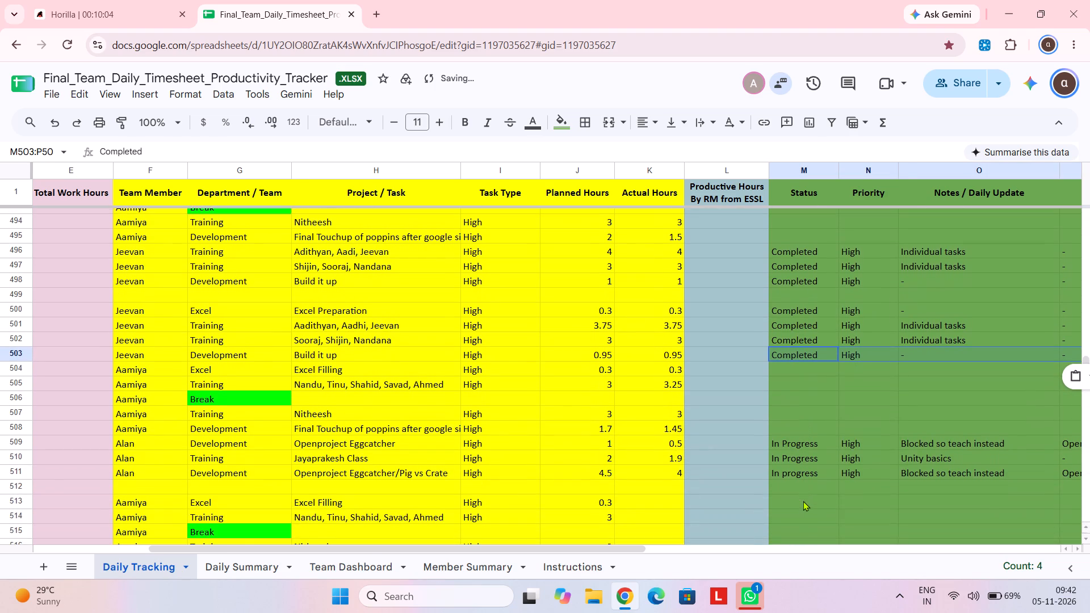
{"action": "scroll", "coordinate": [803, 501], "scroll_direction": "down", "scroll_amount": 3}
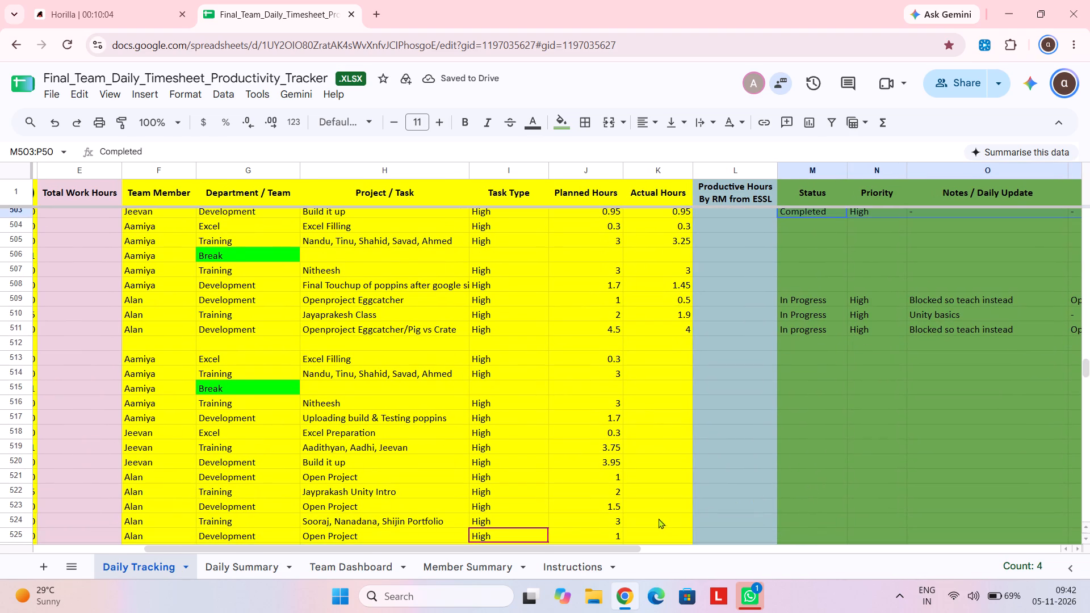
{"action": "left_click", "coordinate": [810, 429]}
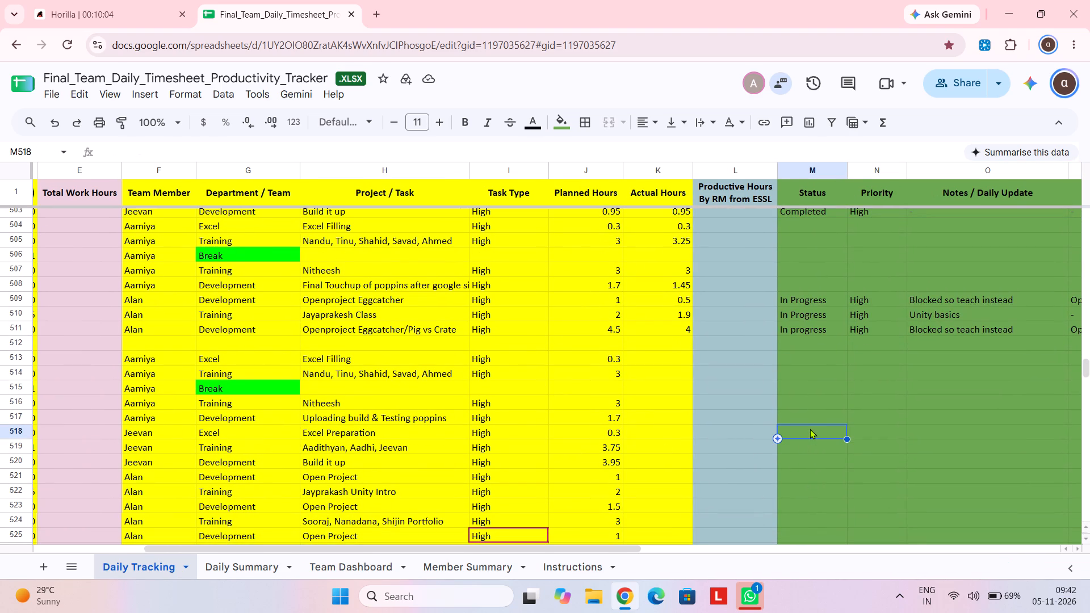
{"action": "key", "text": "ctrl+v"}
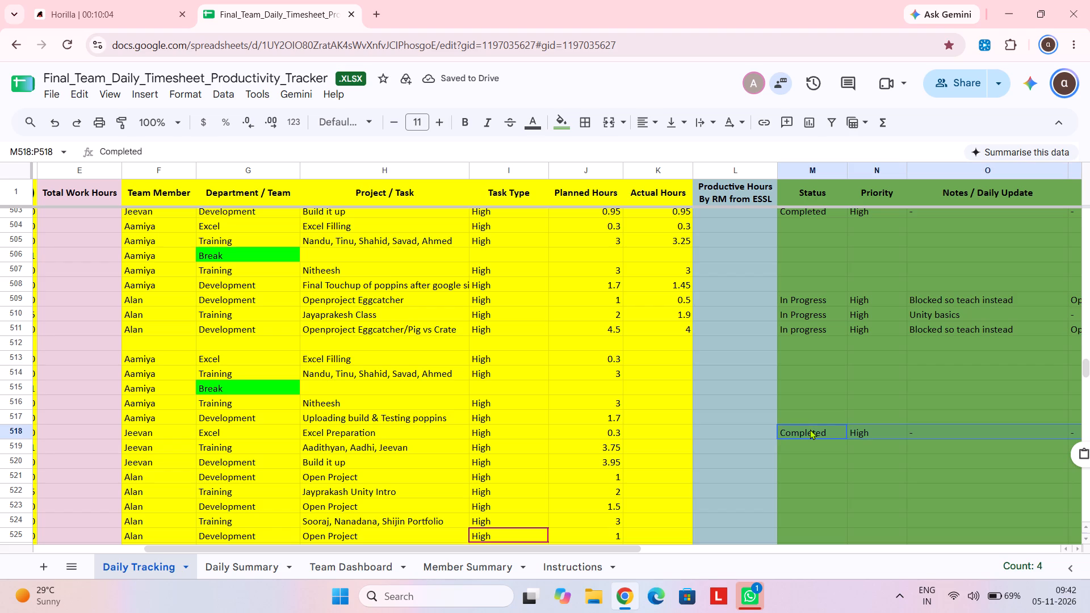
Set the End Time of Jeevan's 05-Nov-2026 Excel Preparation row 518 to 9:55.
{"action": "scroll", "coordinate": [451, 389], "scroll_direction": "right", "scroll_amount": 1}
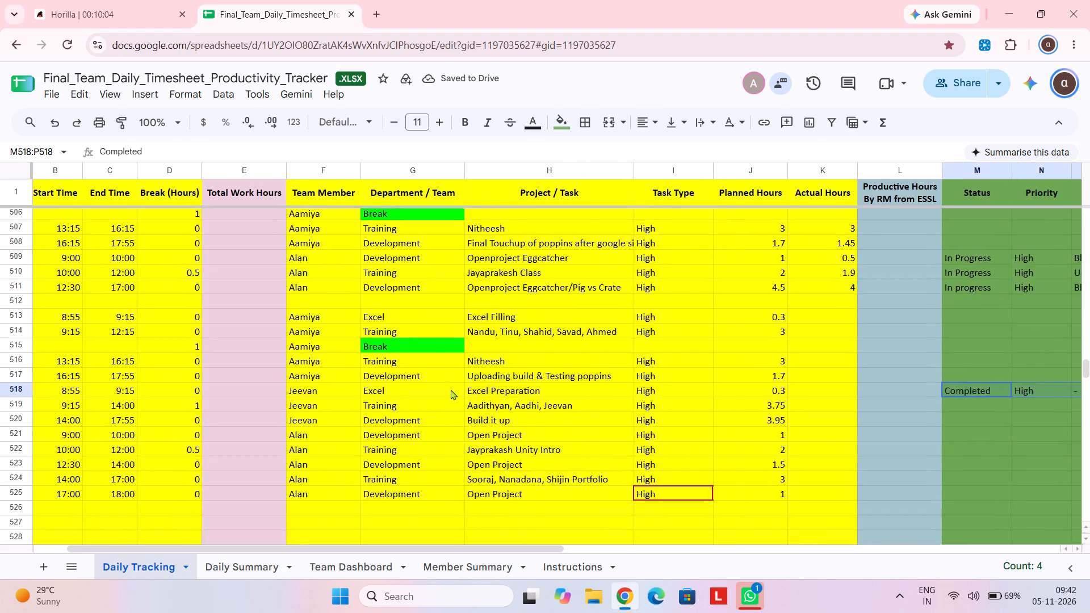
{"action": "scroll", "coordinate": [451, 389], "scroll_direction": "right", "scroll_amount": 1}
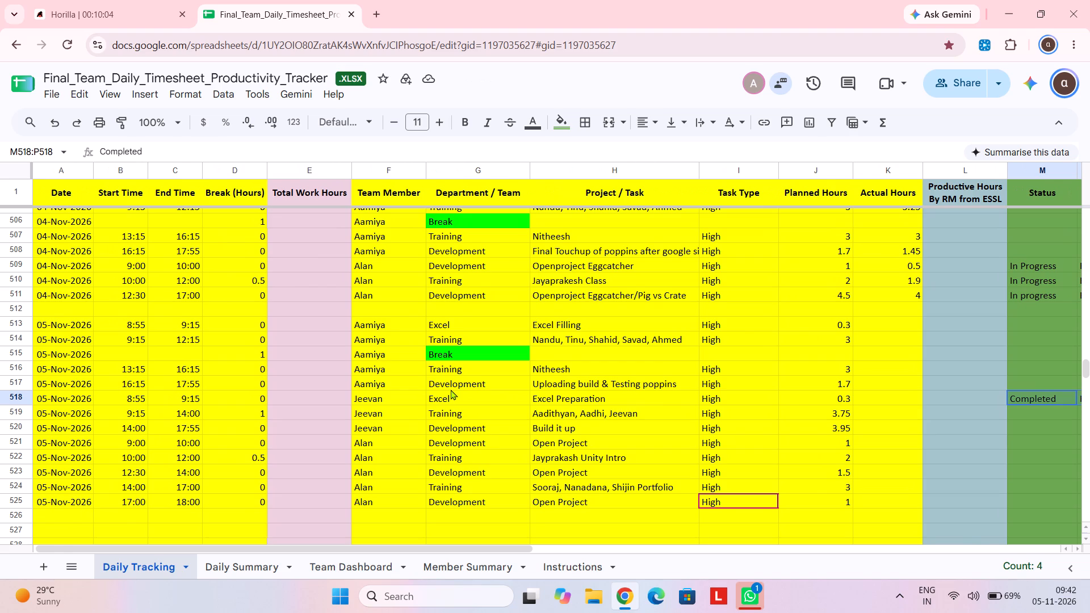
{"action": "scroll", "coordinate": [451, 389], "scroll_direction": "right", "scroll_amount": 1}
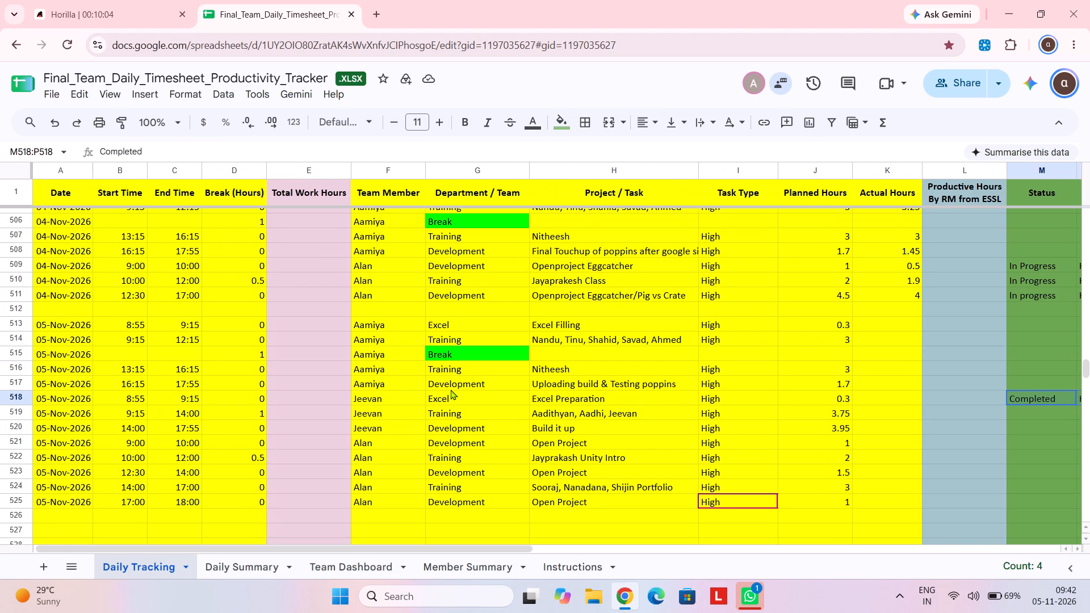
{"action": "scroll", "coordinate": [451, 389], "scroll_direction": "right", "scroll_amount": 1}
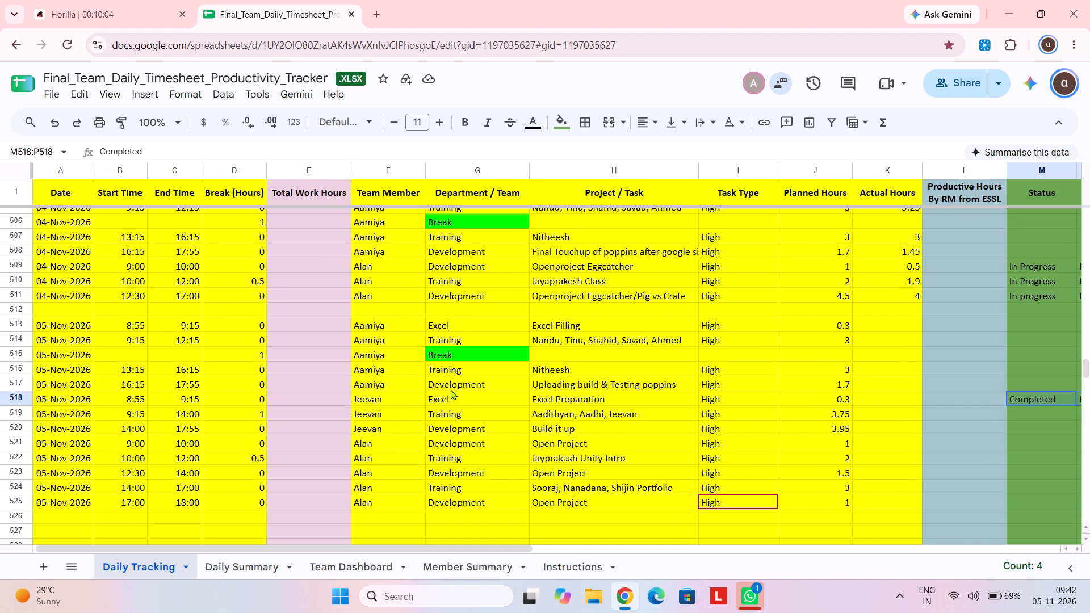
{"action": "scroll", "coordinate": [451, 389], "scroll_direction": "right", "scroll_amount": 1}
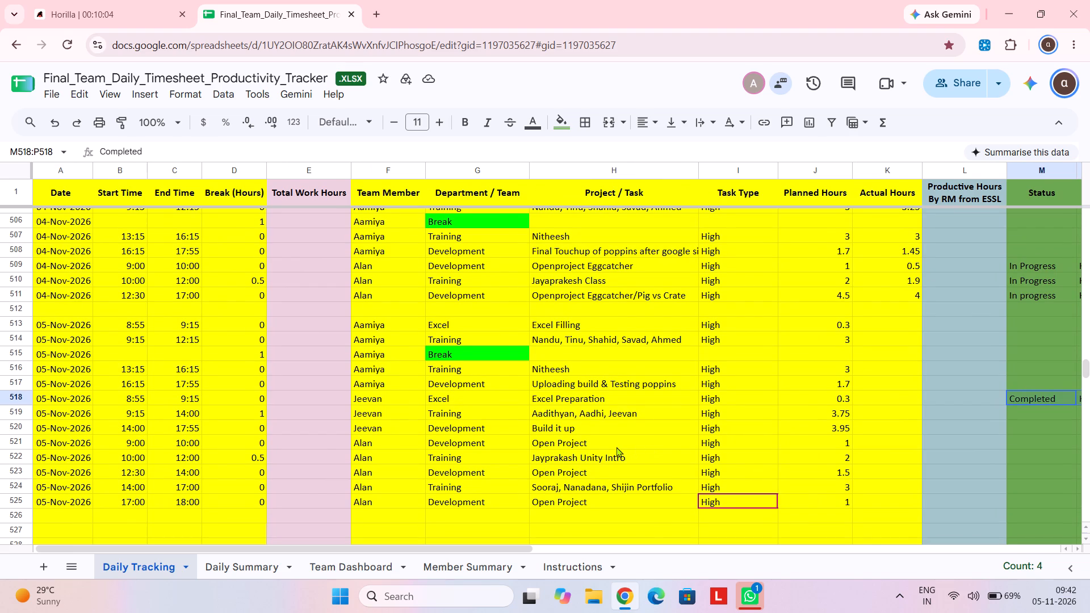
{"action": "scroll", "coordinate": [617, 447], "scroll_direction": "left", "scroll_amount": 6}
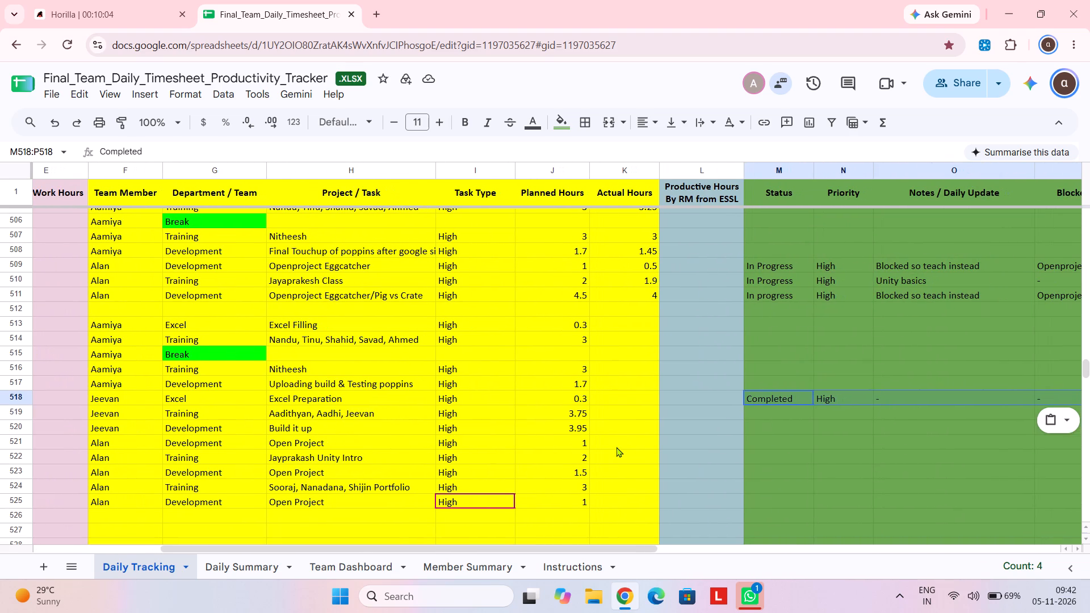
{"action": "scroll", "coordinate": [617, 447], "scroll_direction": "right", "scroll_amount": 1}
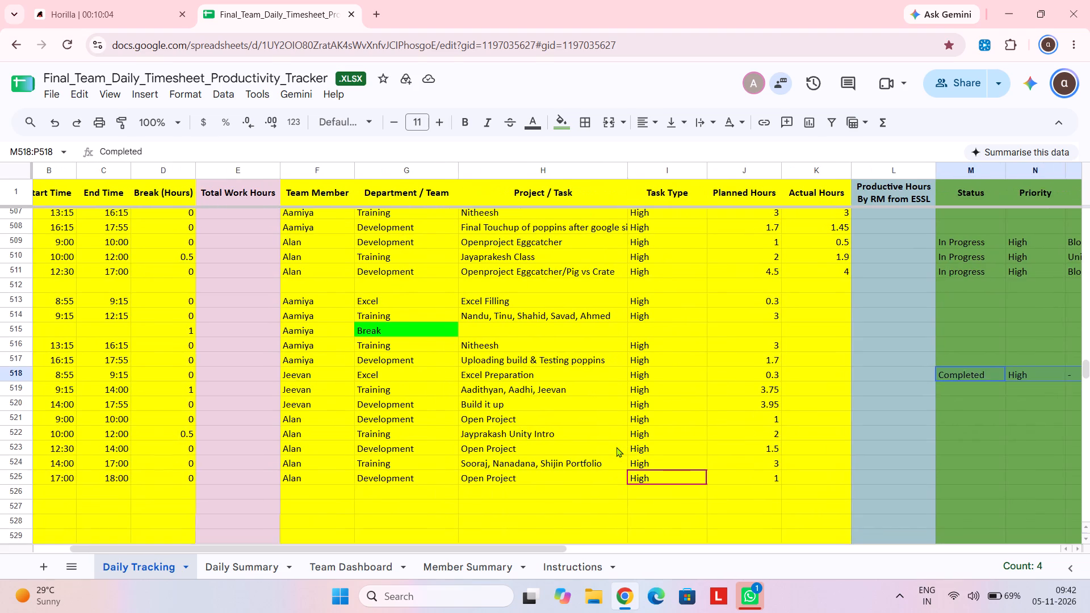
{"action": "scroll", "coordinate": [617, 447], "scroll_direction": "right", "scroll_amount": 1}
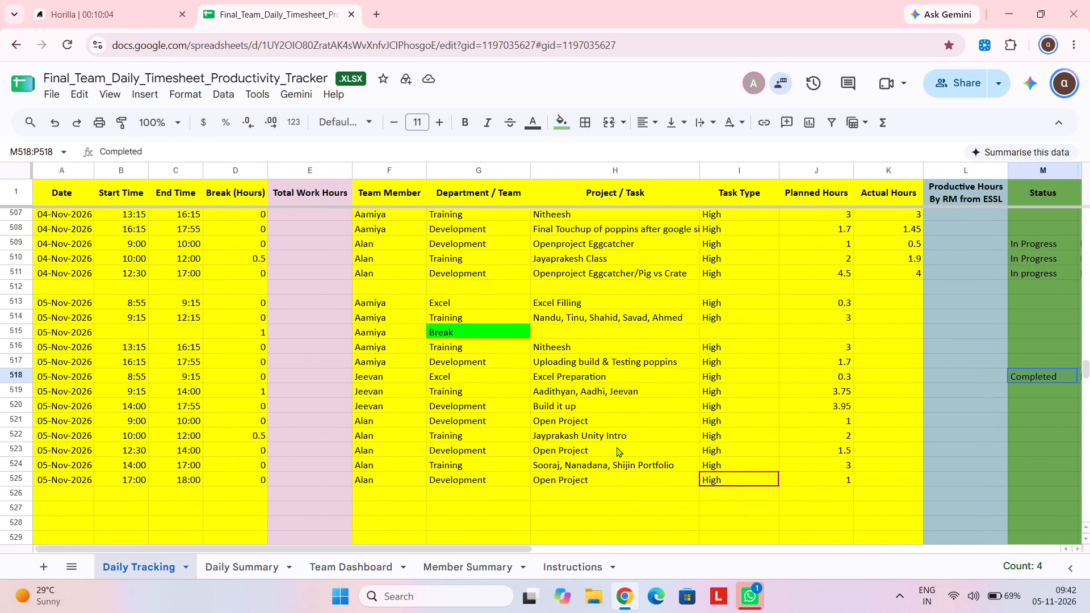
{"action": "scroll", "coordinate": [617, 447], "scroll_direction": "right", "scroll_amount": 1}
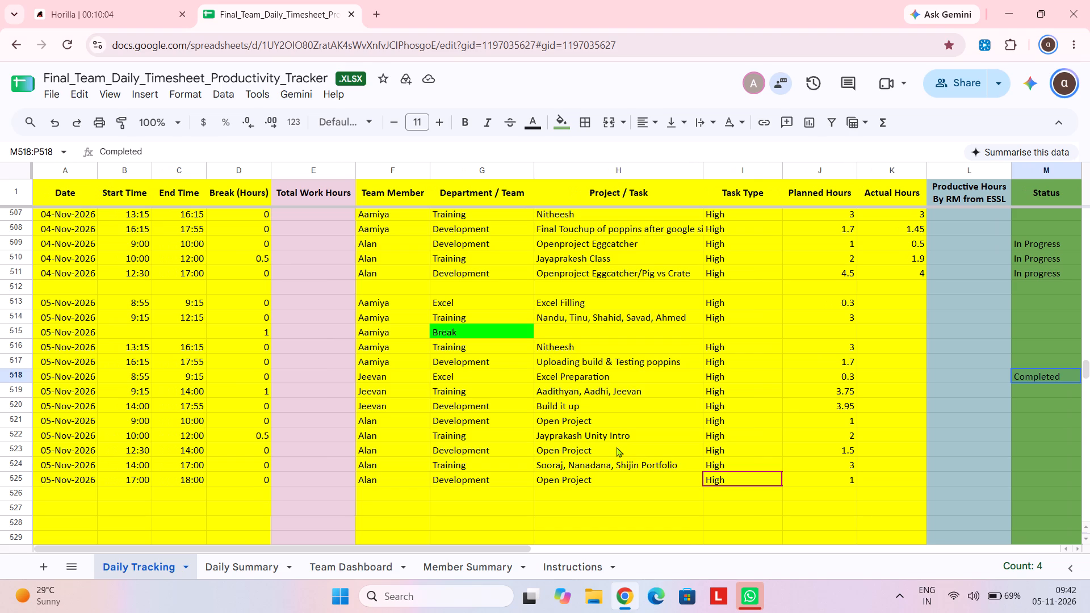
{"action": "scroll", "coordinate": [617, 447], "scroll_direction": "right", "scroll_amount": 3}
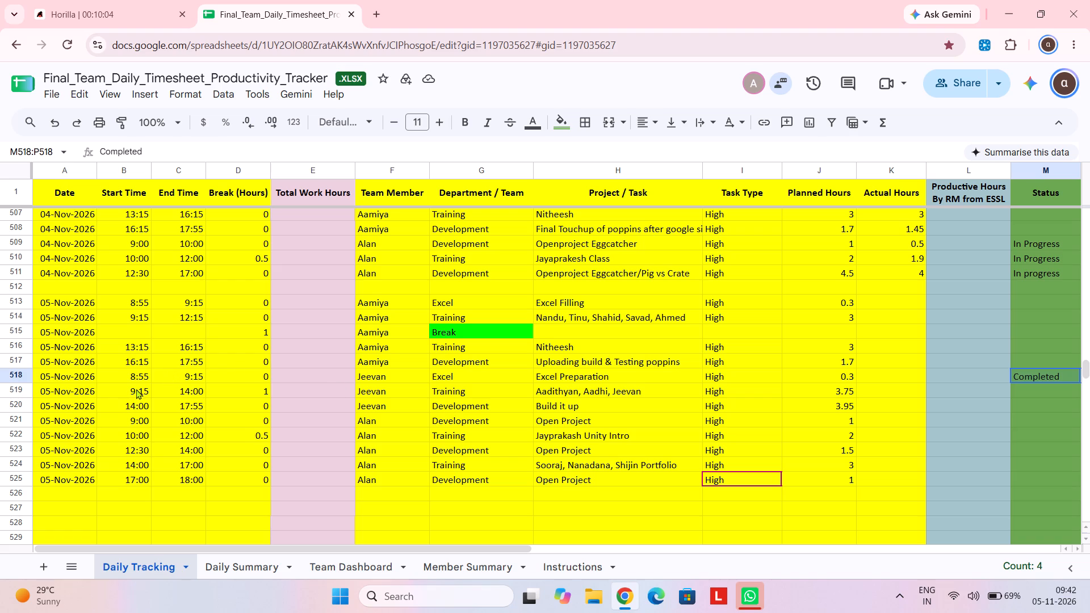
{"action": "left_click", "coordinate": [197, 375]}
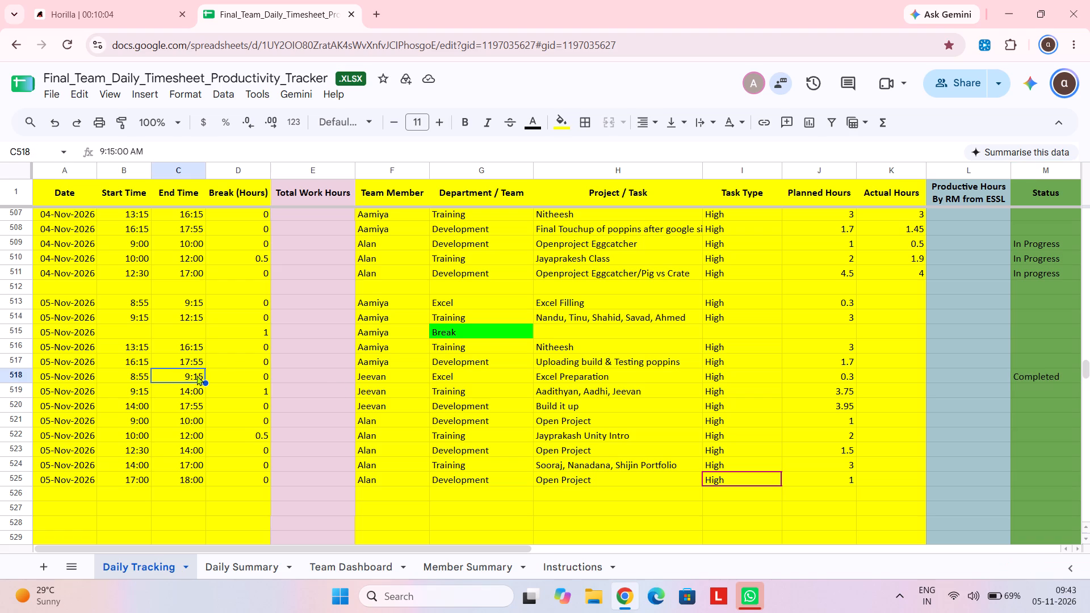
{"action": "type", "text": "10"}
{"action": "key", "text": "shift+colon"}
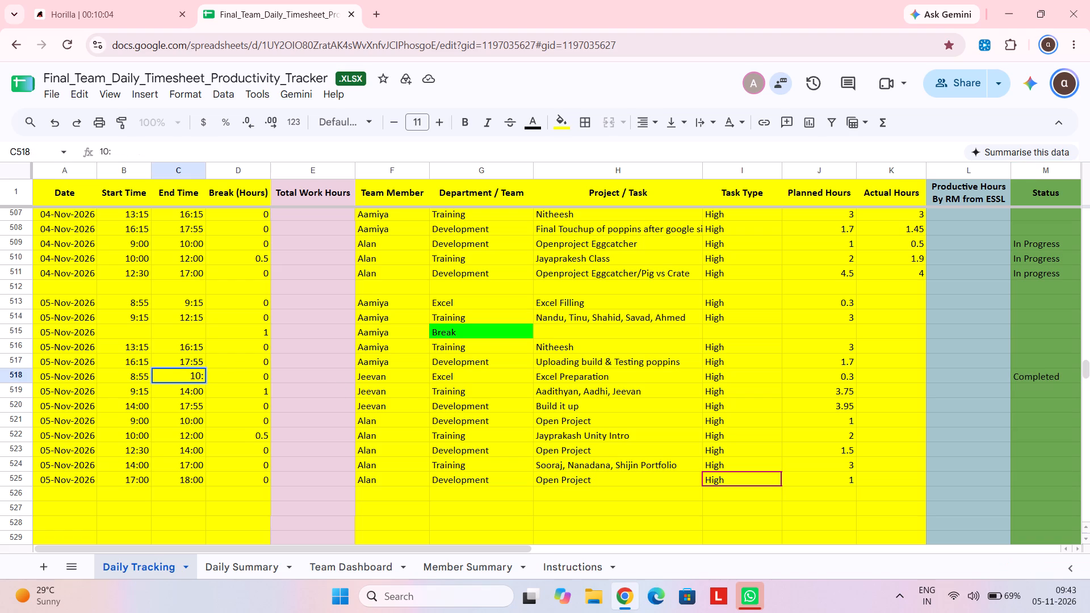
{"action": "type", "text": "00"}
{"action": "key", "text": "BackSpace"}
{"action": "key", "text": "BackSpace"}
{"action": "key", "text": "BackSpace"}
{"action": "key", "text": "BackSpace"}
{"action": "key", "text": "BackSpace"}
{"action": "key", "text": "9"}
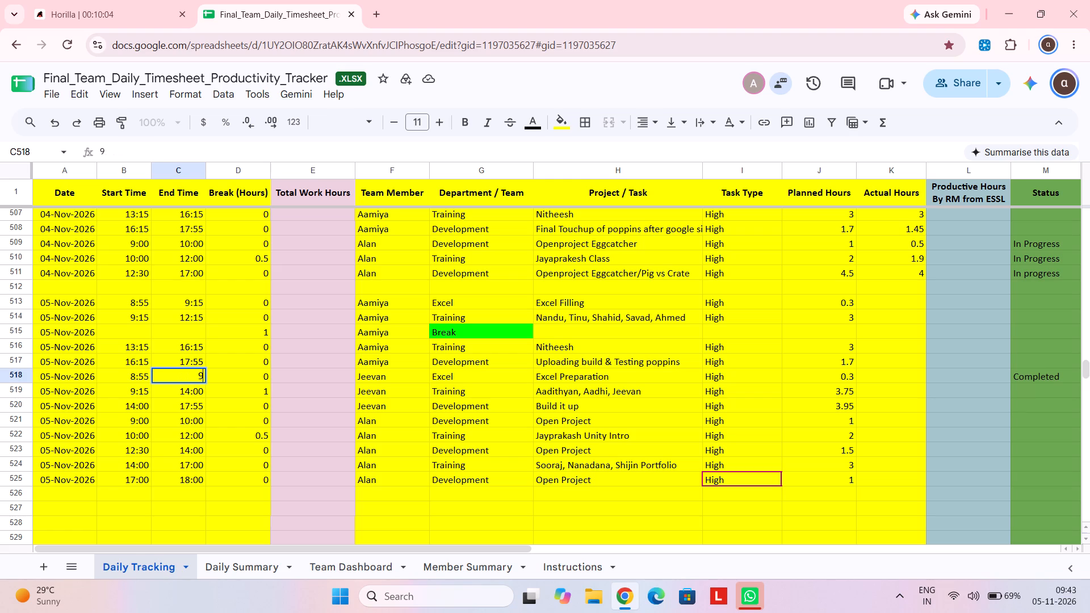
{"action": "key", "text": "shift+colon"}
{"action": "type", "text": "55"}
{"action": "left_click", "coordinate": [443, 370]}
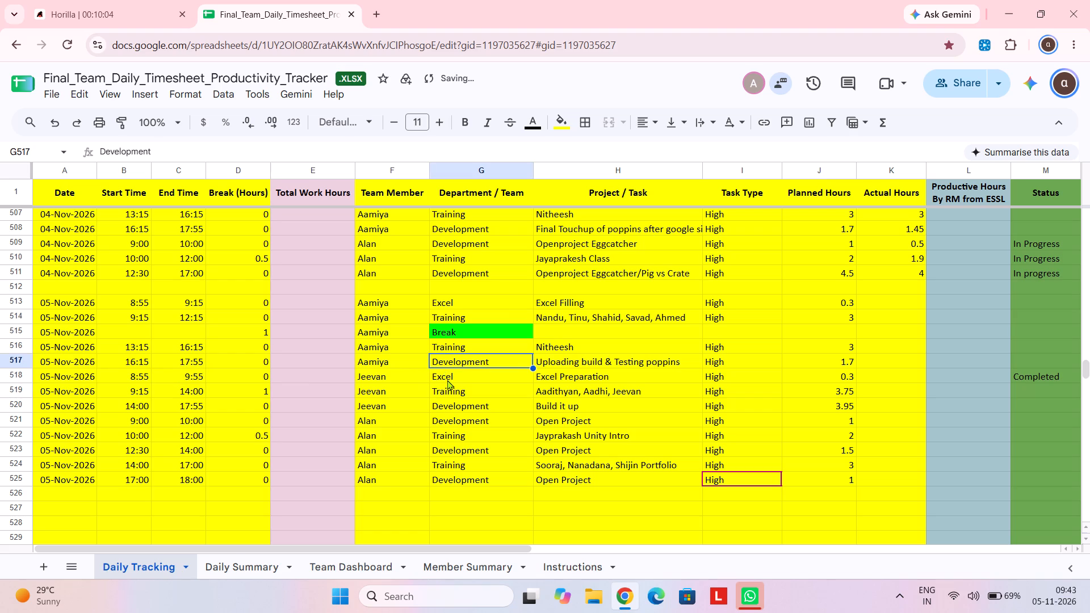
Select the Department / Team entry of Jeevan's Excel Preparation row 518.
{"action": "left_click", "coordinate": [447, 380]}
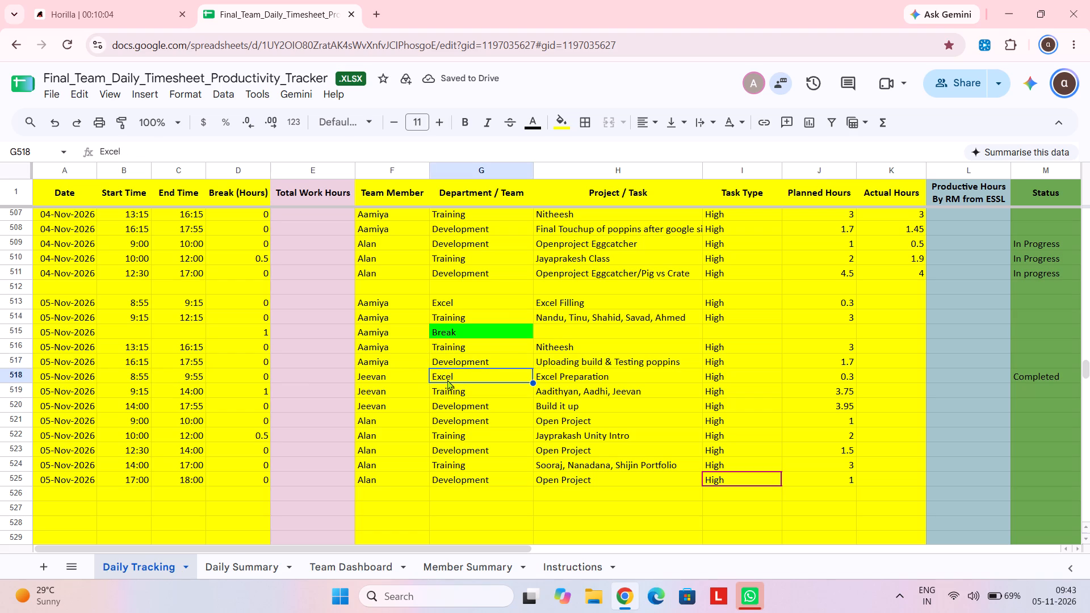